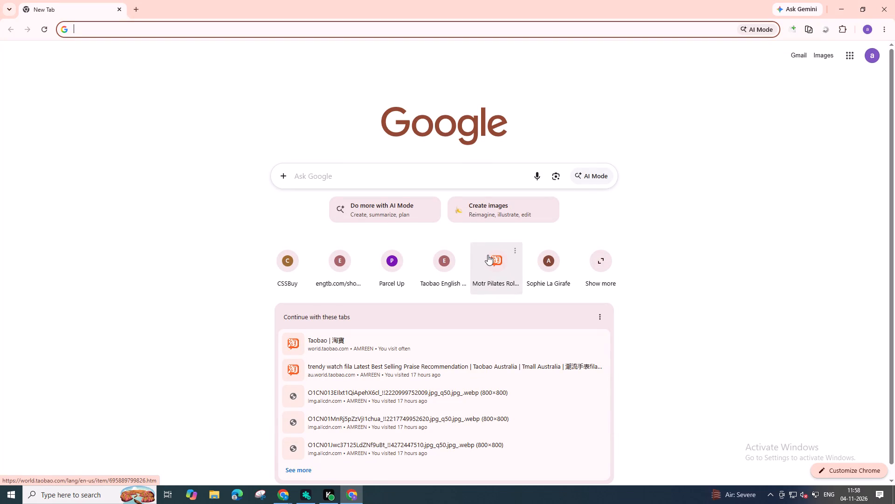
Search the web for "site:taobao.com clarins serum".
{"action": "type", "text": "site"}
{"action": "key", "text": "Right"}
{"action": "key", "text": "BackSpace"}
{"action": "key", "text": "BackSpace"}
{"action": "key", "text": "BackSpace"}
{"action": "key", "text": "BackSpace"}
{"action": "key", "text": "BackSpace"}
{"action": "key", "text": "BackSpace"}
{"action": "key", "text": "BackSpace"}
{"action": "key", "text": "BackSpace"}
{"action": "key", "text": "BackSpace"}
{"action": "key", "text": "BackSpace"}
{"action": "key", "text": "BackSpace"}
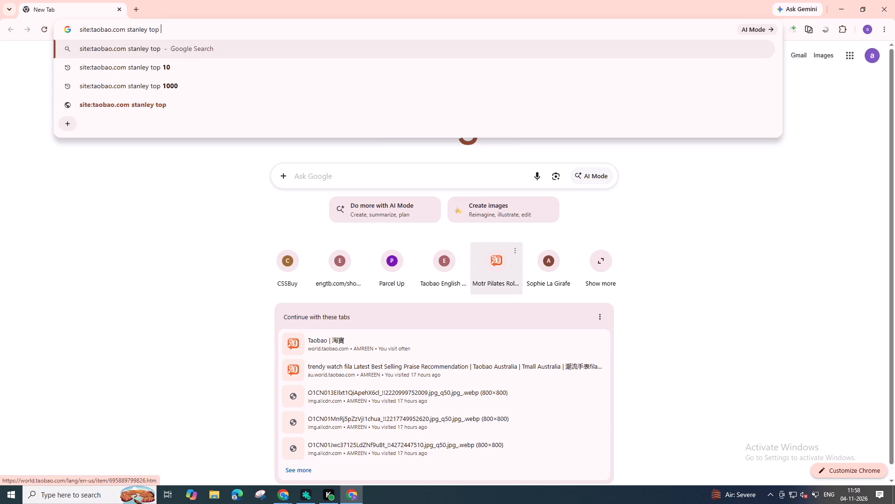
{"action": "key", "text": "BackSpace"}
{"action": "key", "text": "BackSpace"}
{"action": "key", "text": "c"}
{"action": "key", "text": "BackSpace"}
{"action": "key", "text": "BackSpace"}
{"action": "key", "text": "c"}
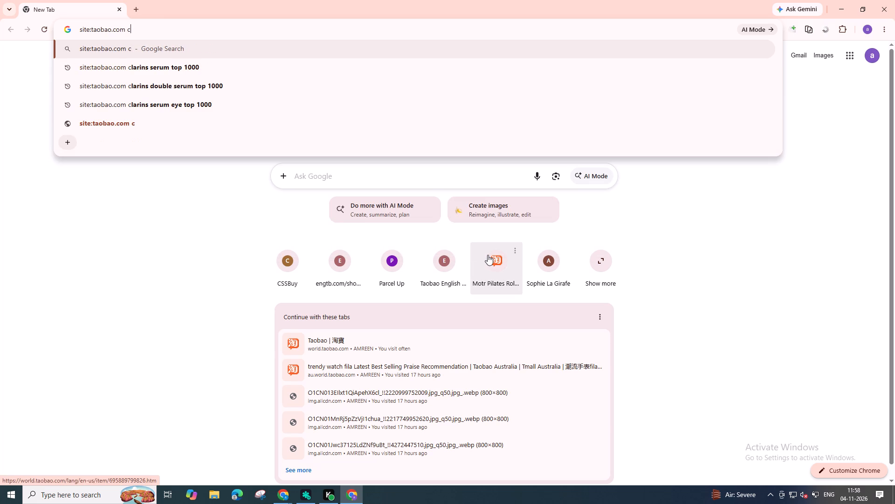
{"action": "type", "text": "larins"}
{"action": "key", "text": "space"}
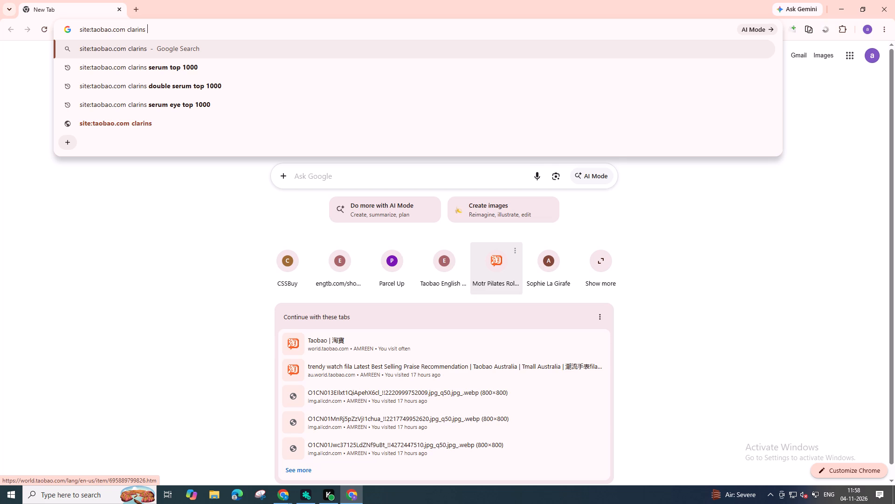
{"action": "type", "text": "serum"}
{"action": "key", "text": "Return"}
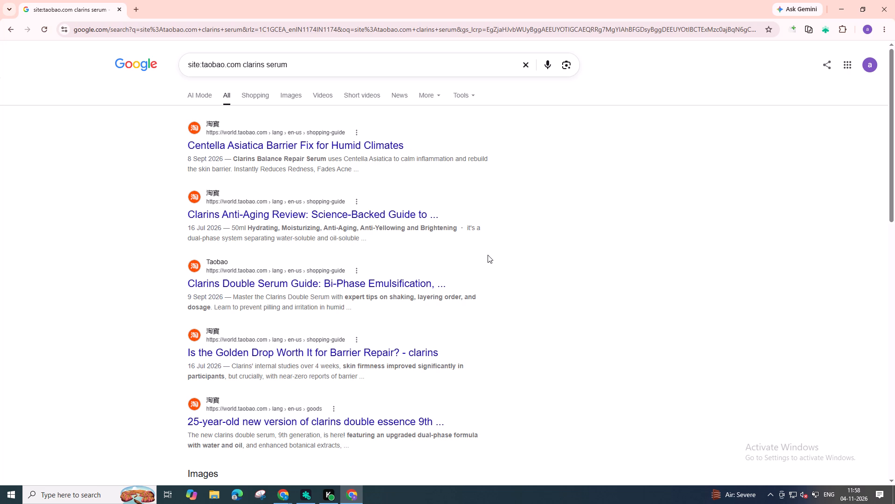
Browse the image results for Clarins serum listings on Taobao.
{"action": "scroll", "coordinate": [366, 280], "scroll_direction": "up", "scroll_amount": 3}
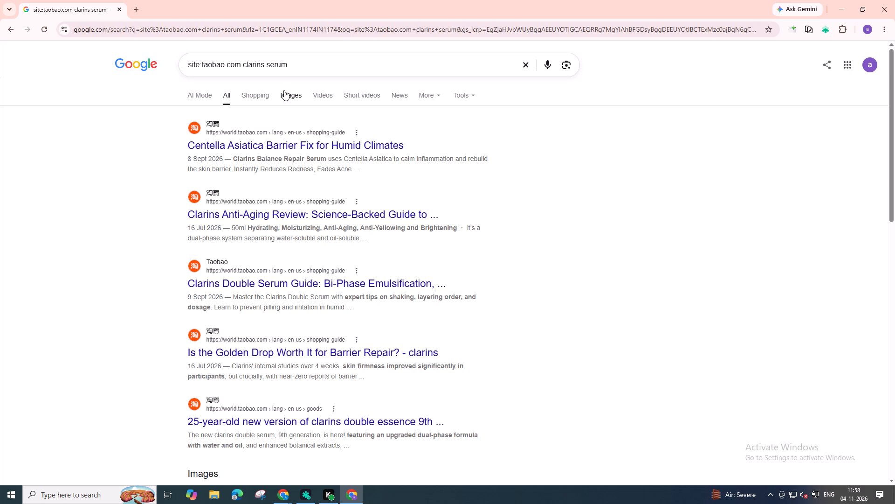
{"action": "left_click", "coordinate": [284, 90]}
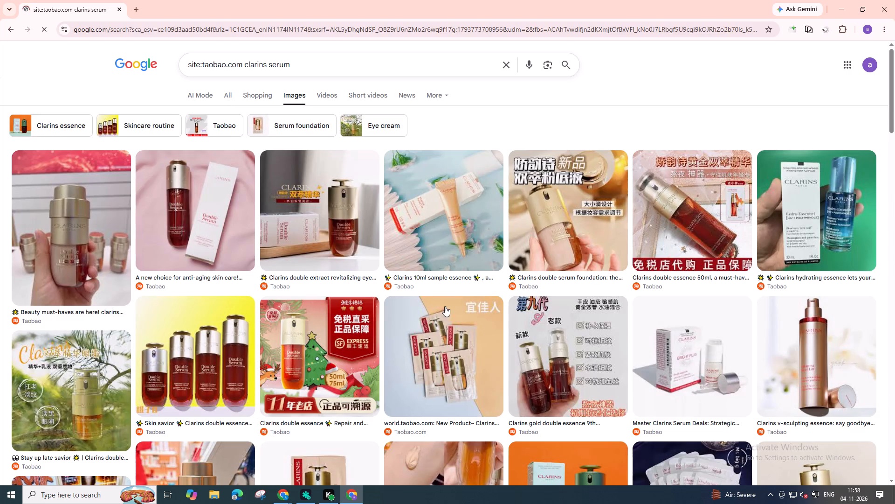
{"action": "scroll", "coordinate": [573, 305], "scroll_direction": "down", "scroll_amount": 11}
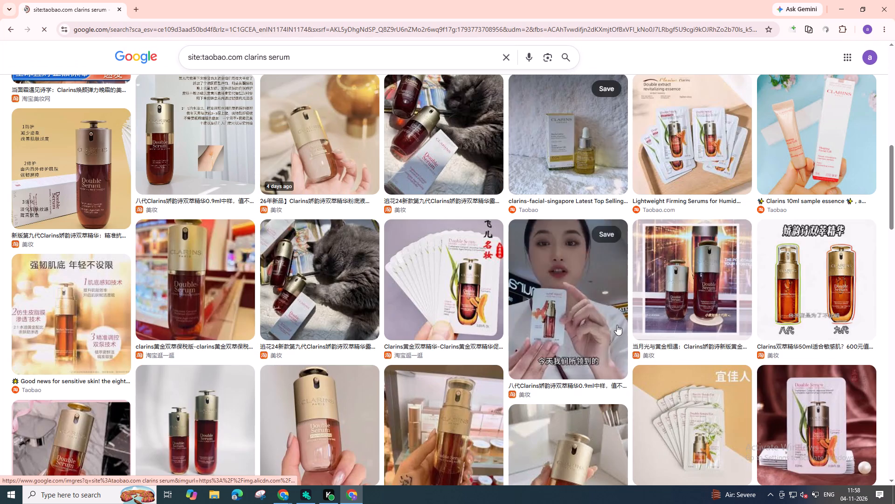
{"action": "scroll", "coordinate": [675, 337], "scroll_direction": "down", "scroll_amount": 6}
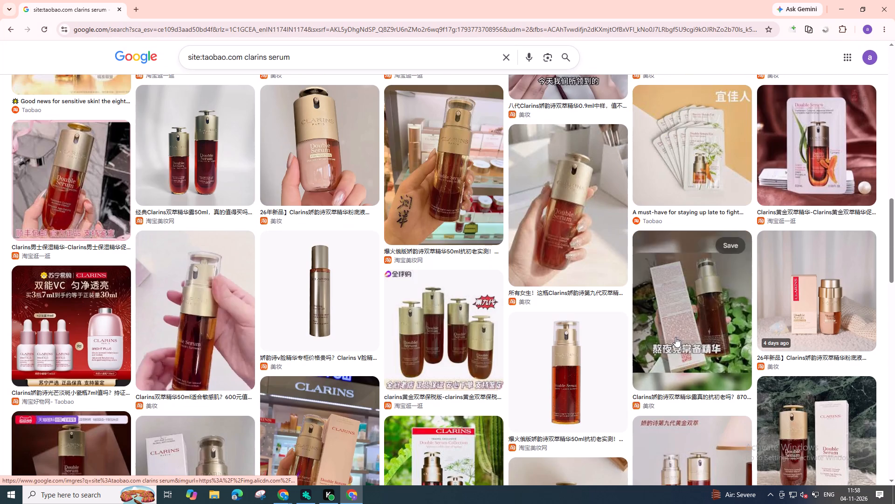
{"action": "scroll", "coordinate": [389, 307], "scroll_direction": "down", "scroll_amount": 8}
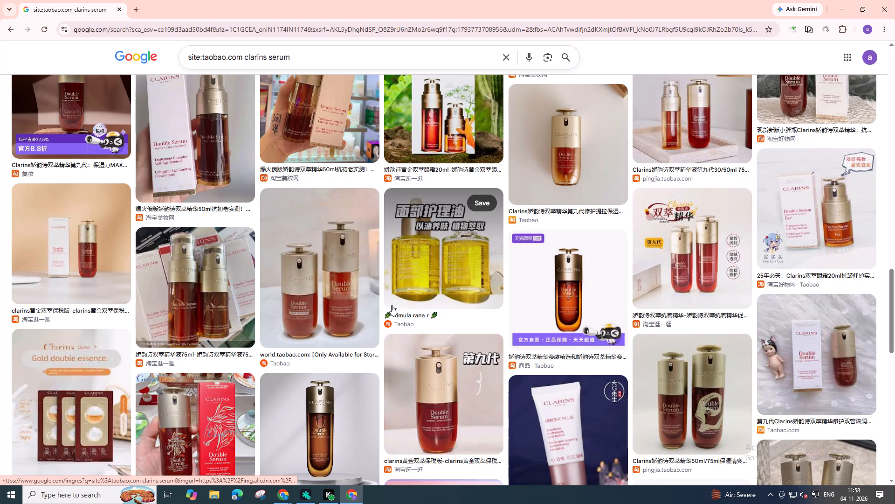
{"action": "scroll", "coordinate": [430, 294], "scroll_direction": "down", "scroll_amount": 12}
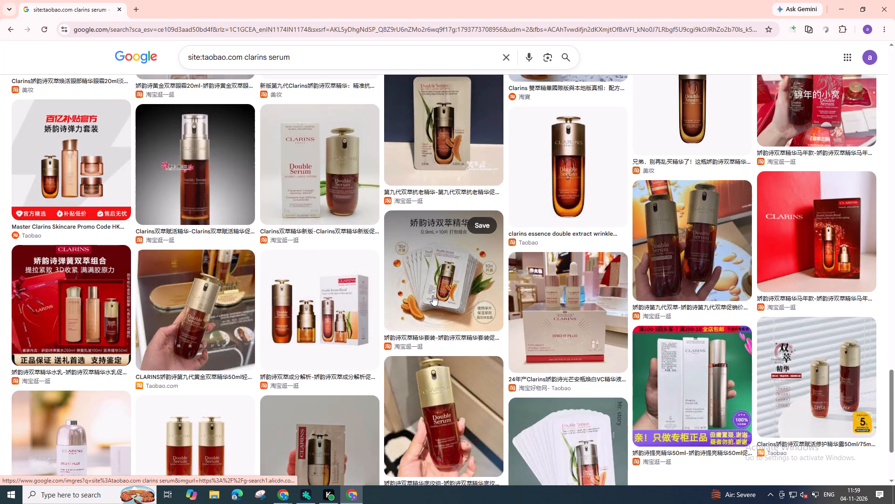
{"action": "scroll", "coordinate": [433, 295], "scroll_direction": "down", "scroll_amount": 6}
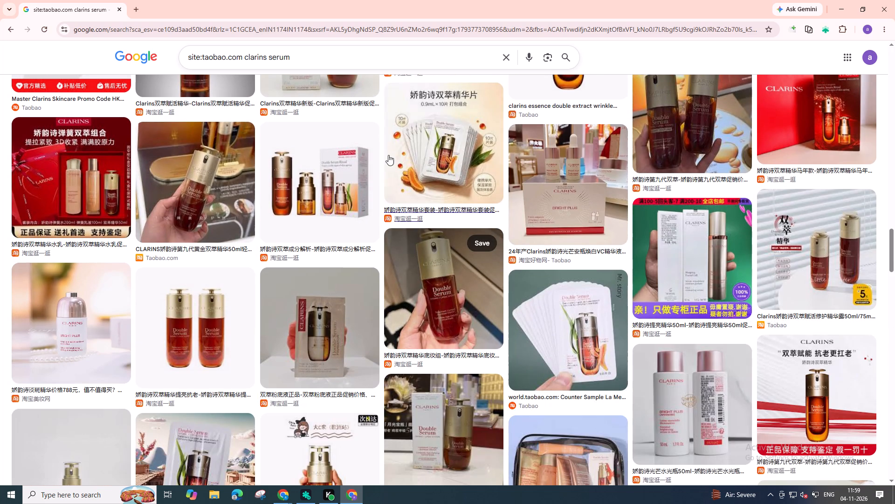
Refine the image search to "site:taobao.com clarins serum top 50".
{"action": "left_click", "coordinate": [318, 59]}
{"action": "key", "text": "space"}
{"action": "type", "text": "top 50"}
{"action": "key", "text": "Return"}
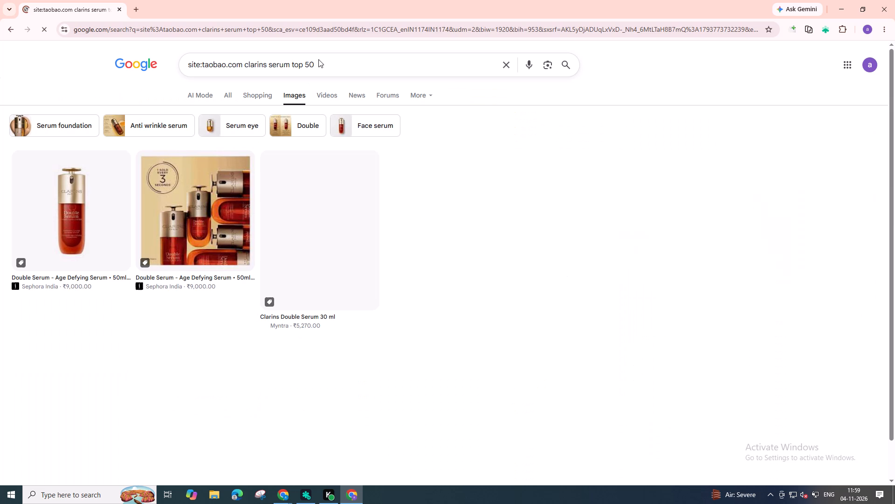
Show all web results for the refined top 50 query and look through the first page.
{"action": "scroll", "coordinate": [274, 271], "scroll_direction": "up", "scroll_amount": 4}
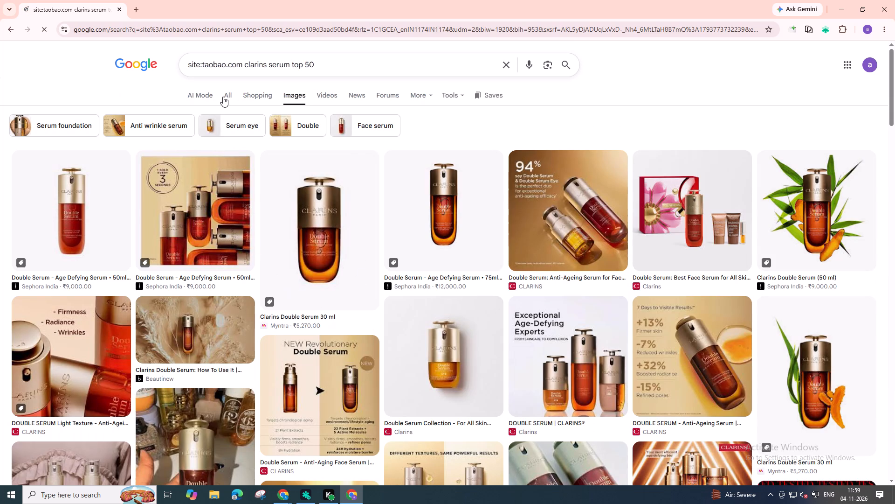
{"action": "left_click", "coordinate": [223, 96]}
{"action": "scroll", "coordinate": [257, 274], "scroll_direction": "down", "scroll_amount": 6}
{"action": "scroll", "coordinate": [293, 381], "scroll_direction": "down", "scroll_amount": 5}
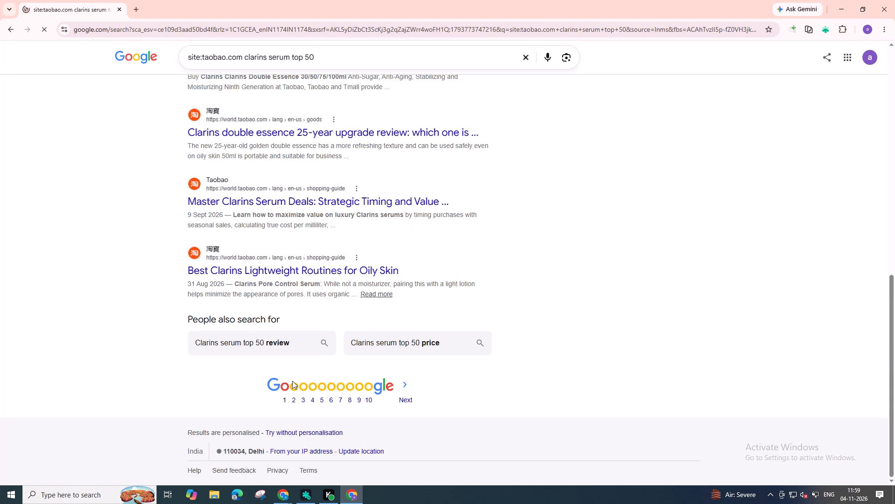
{"action": "scroll", "coordinate": [294, 379], "scroll_direction": "up", "scroll_amount": 19}
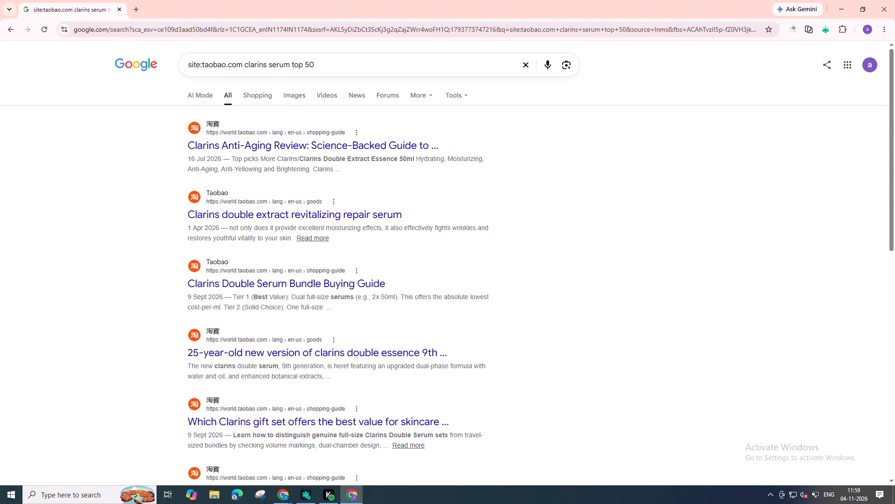
Search for "au world taobao clarins double serum" in a new browser tab.
{"action": "left_click", "coordinate": [133, 0]}
{"action": "type", "text": "au"}
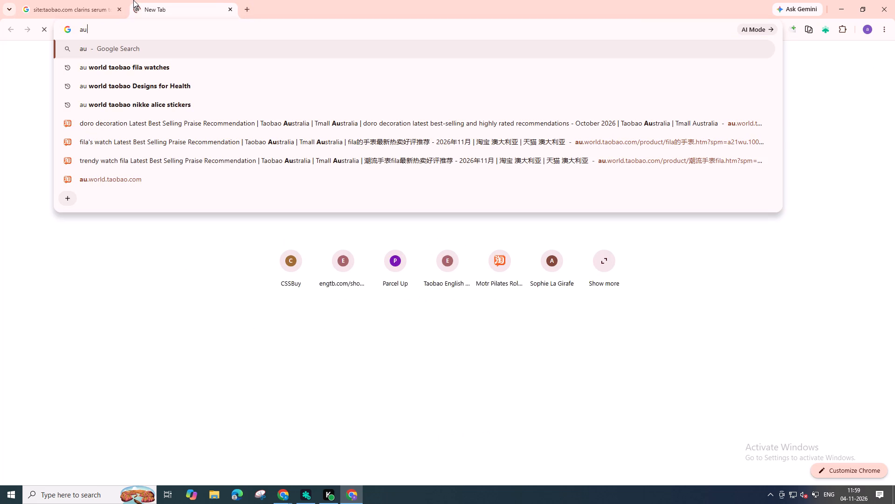
{"action": "key", "text": "Down"}
{"action": "key", "text": "Down"}
{"action": "key", "text": "Right"}
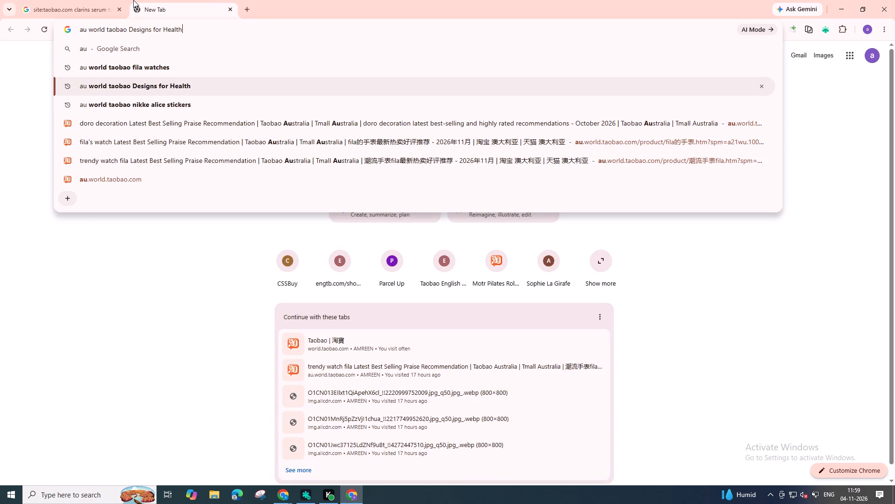
{"action": "left_click_drag", "start_coordinate": [130, 27], "coordinate": [303, 35]}
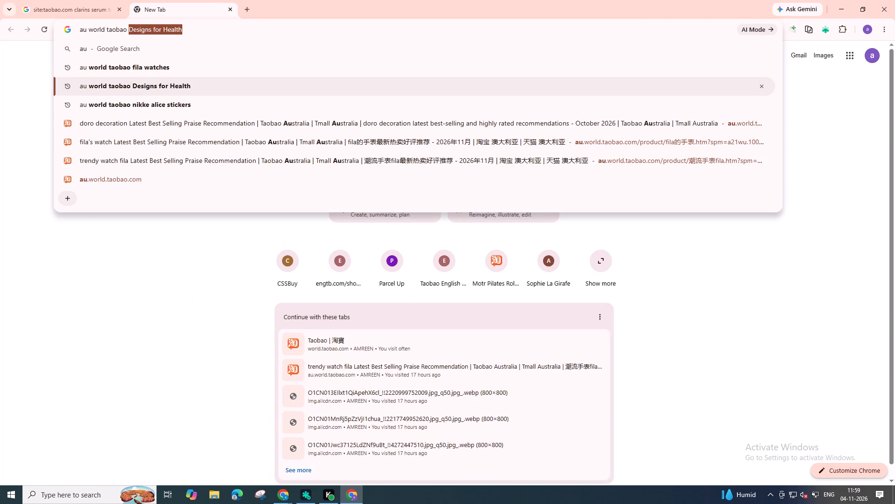
{"action": "key", "text": "c"}
{"action": "type", "text": "larins double serum"}
{"action": "key", "text": "Return"}
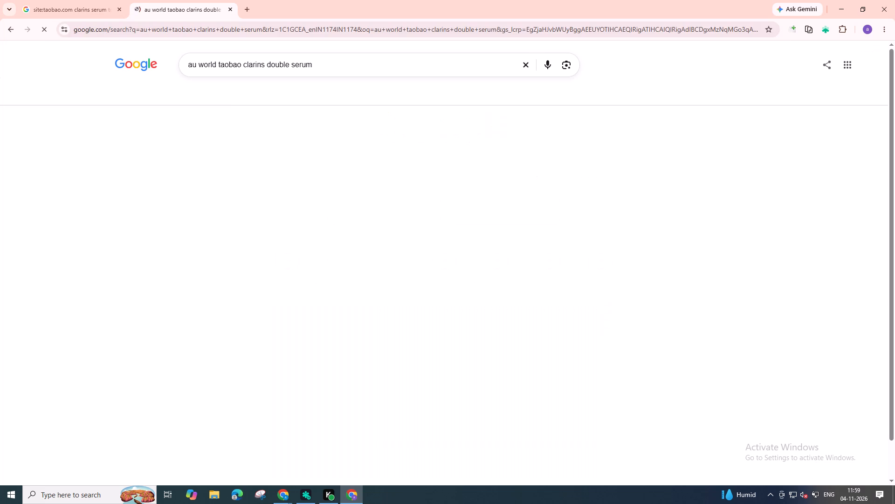
Check the image results for the double serum search and return to all web results.
{"action": "left_click", "coordinate": [342, 92]}
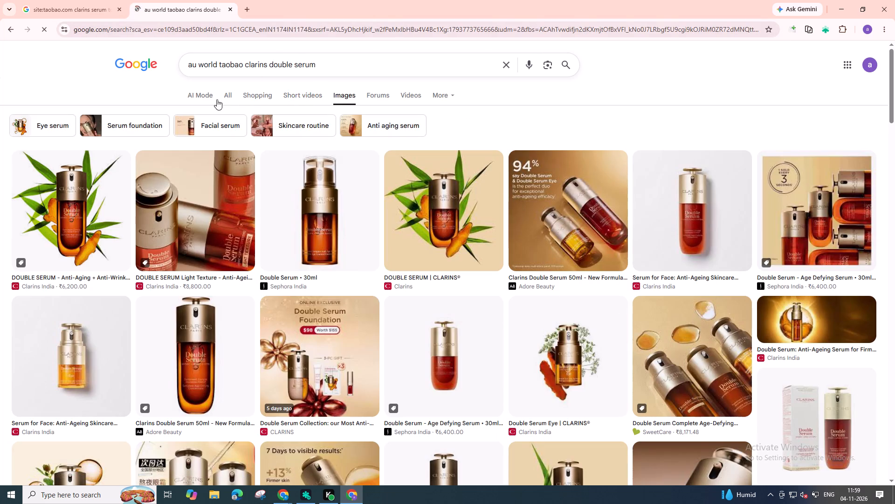
{"action": "left_click", "coordinate": [228, 93]}
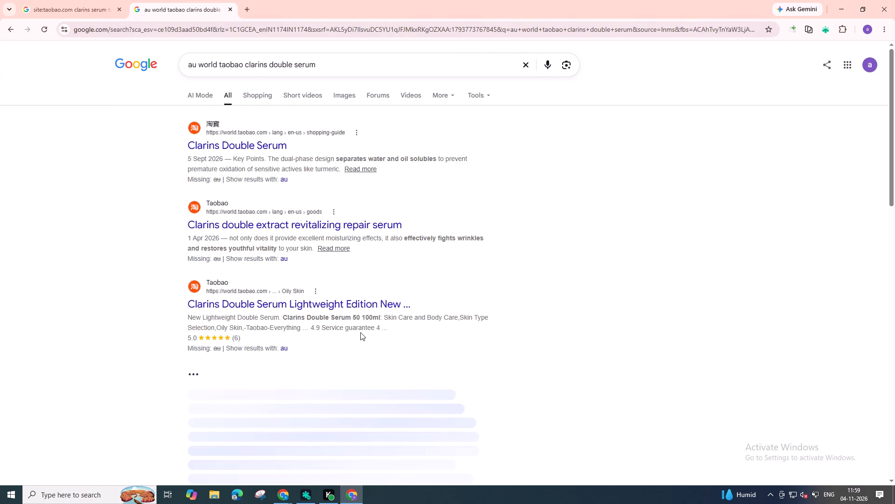
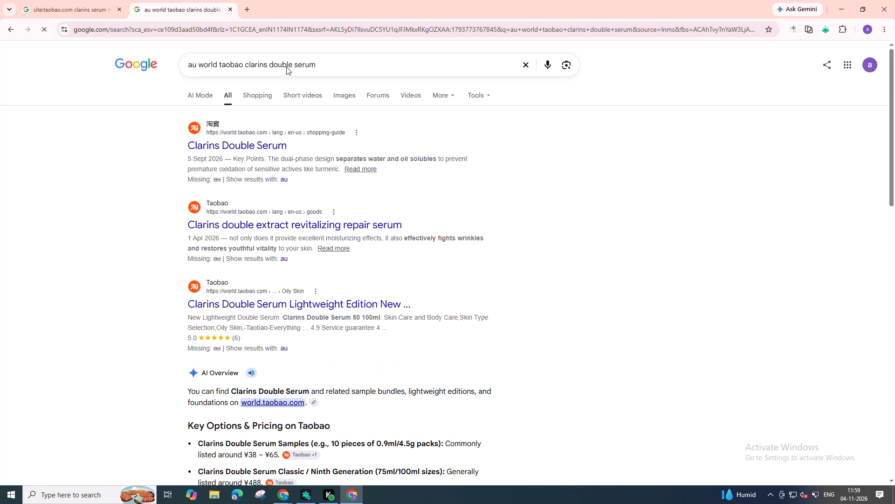
Refine the web search to "au world taobao clarins double serum top 10".
{"action": "left_click", "coordinate": [321, 66]}
{"action": "key", "text": "space"}
{"action": "left_click", "coordinate": [324, 62]}
{"action": "key", "text": "space"}
{"action": "type", "text": "top 10"}
{"action": "key", "text": "Return"}
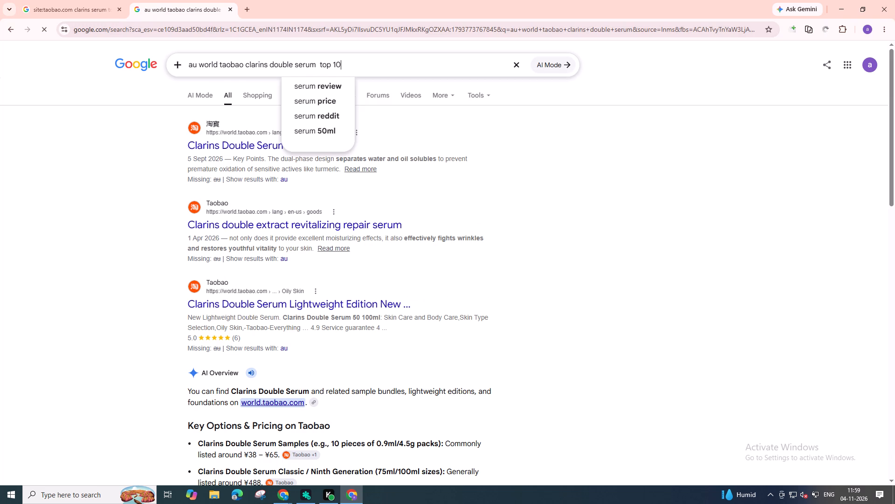
{"action": "key", "text": "0"}
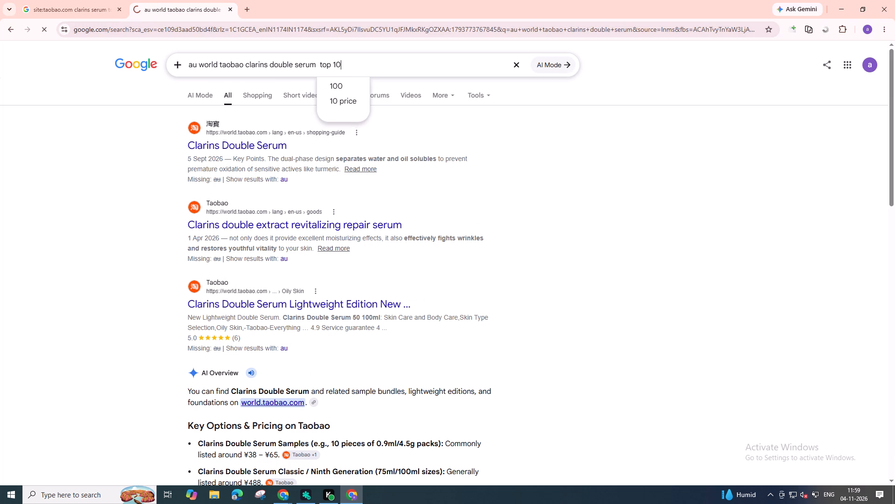
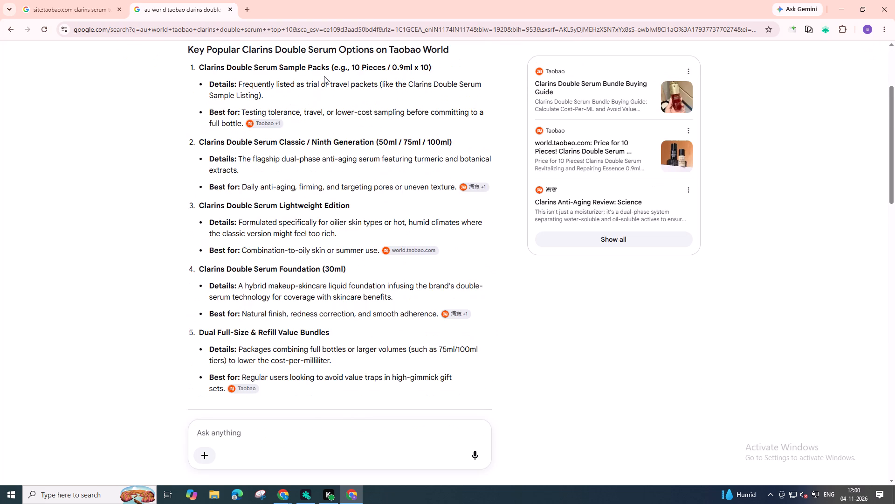
Change the web search to "au world taobao clarins double serum top 100" and run it.
{"action": "scroll", "coordinate": [329, 81], "scroll_direction": "up", "scroll_amount": 5}
{"action": "left_click", "coordinate": [348, 63]}
{"action": "key", "text": "0"}
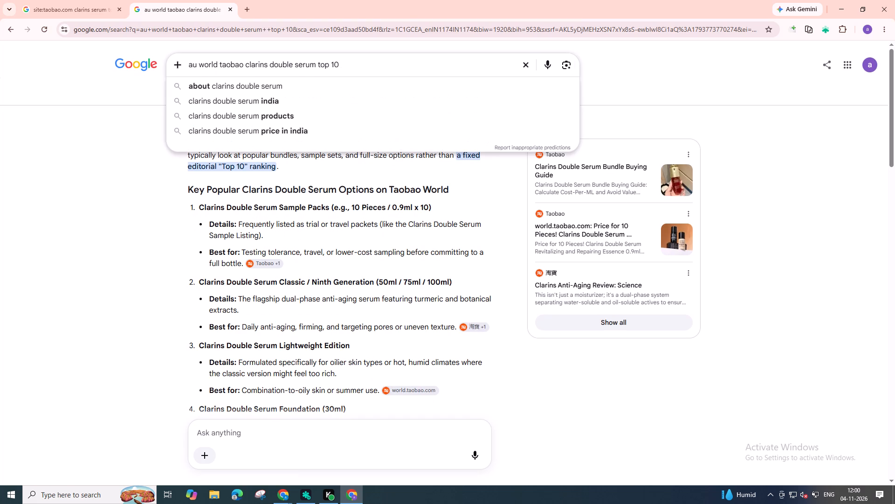
{"action": "key", "text": "Return"}
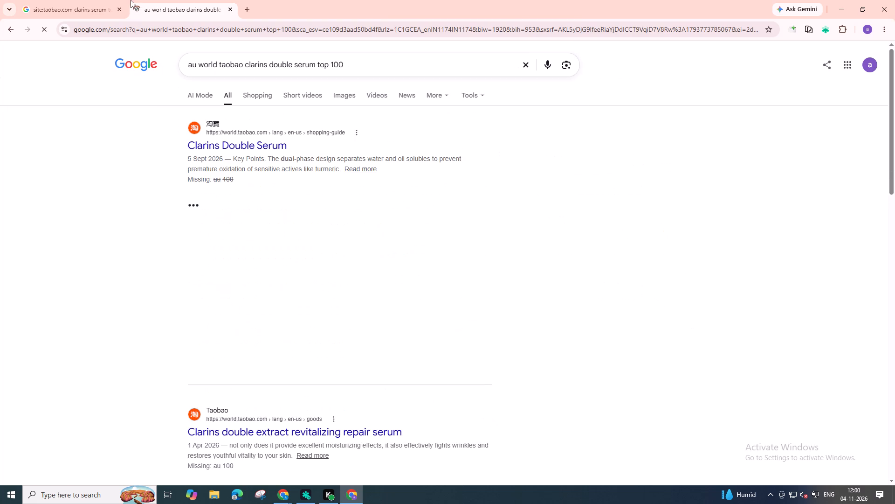
Check the image results of the "site:taobao.com clarins serum top 50" search and return to its web results.
{"action": "left_click", "coordinate": [108, 0]}
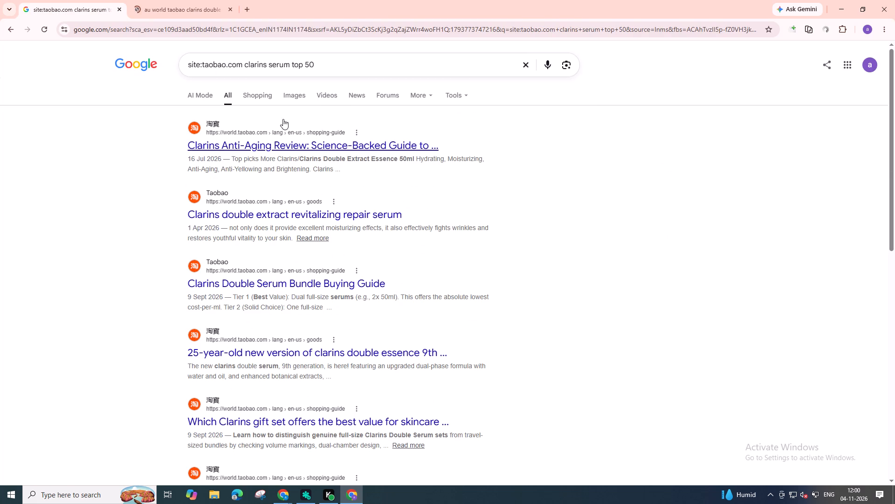
{"action": "left_click", "coordinate": [296, 101]}
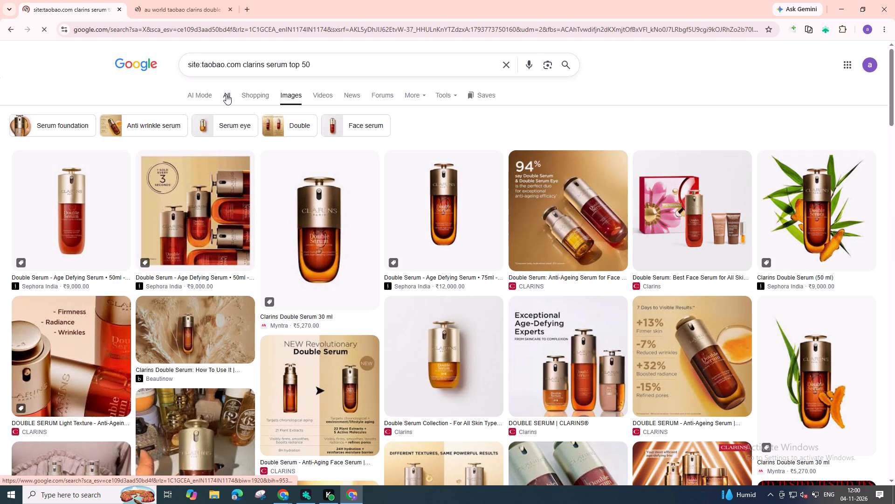
{"action": "left_click", "coordinate": [226, 94]}
Review the web results of the "au world taobao clarins double serum top 100" search for Taobao listings.
{"action": "left_click", "coordinate": [170, 0]}
{"action": "scroll", "coordinate": [328, 257], "scroll_direction": "down", "scroll_amount": 4}
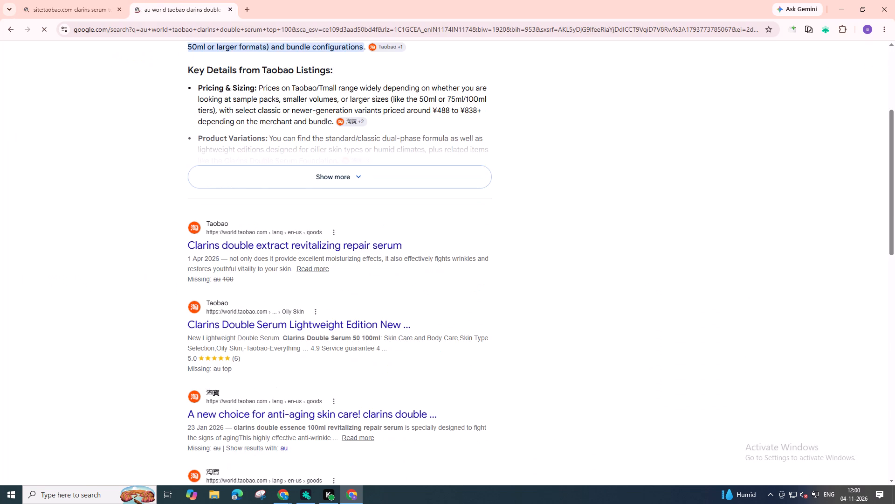
{"action": "scroll", "coordinate": [310, 268], "scroll_direction": "down", "scroll_amount": 13}
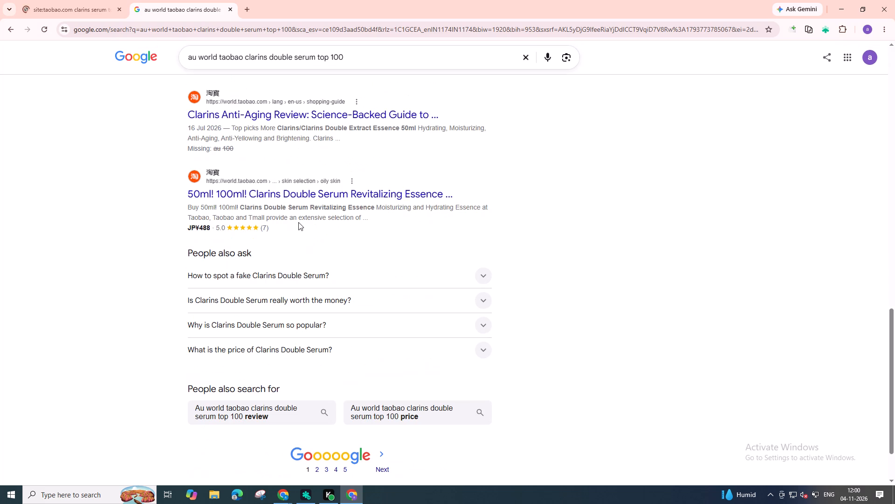
{"action": "scroll", "coordinate": [299, 220], "scroll_direction": "up", "scroll_amount": 19}
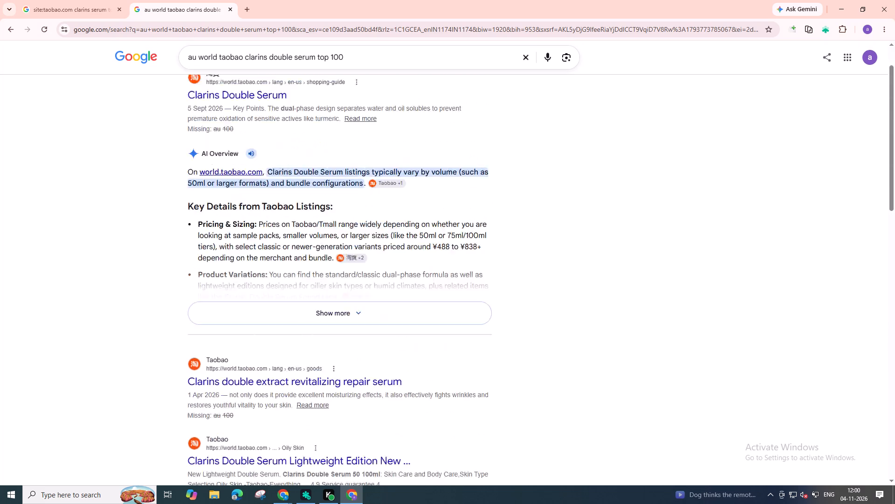
{"action": "scroll", "coordinate": [311, 231], "scroll_direction": "up", "scroll_amount": 9}
Browse the image results of the "au world taobao clarins double serum top 100" search for Taobao products.
{"action": "left_click", "coordinate": [351, 93]}
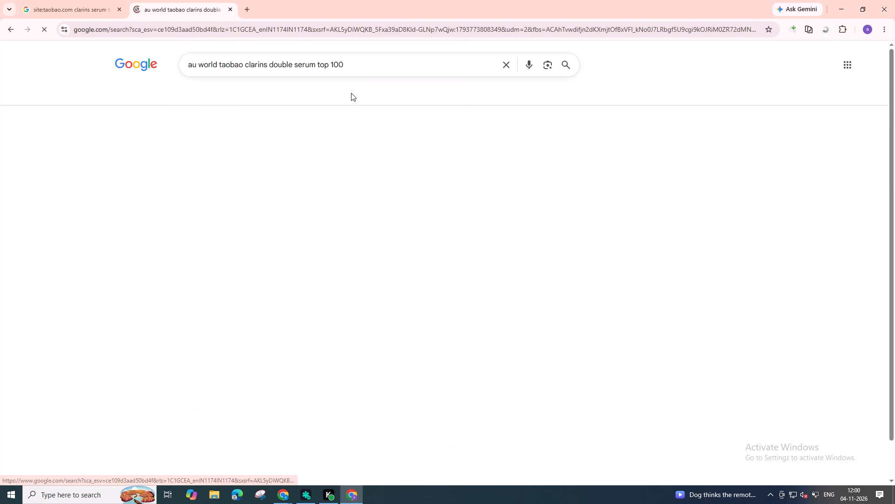
{"action": "scroll", "coordinate": [389, 376], "scroll_direction": "down", "scroll_amount": 15}
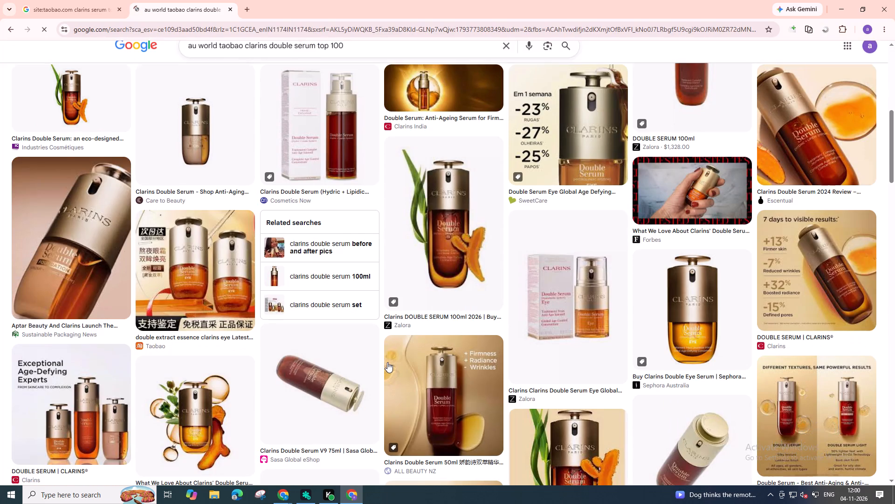
{"action": "scroll", "coordinate": [378, 329], "scroll_direction": "up", "scroll_amount": 8}
{"action": "scroll", "coordinate": [358, 322], "scroll_direction": "down", "scroll_amount": 5}
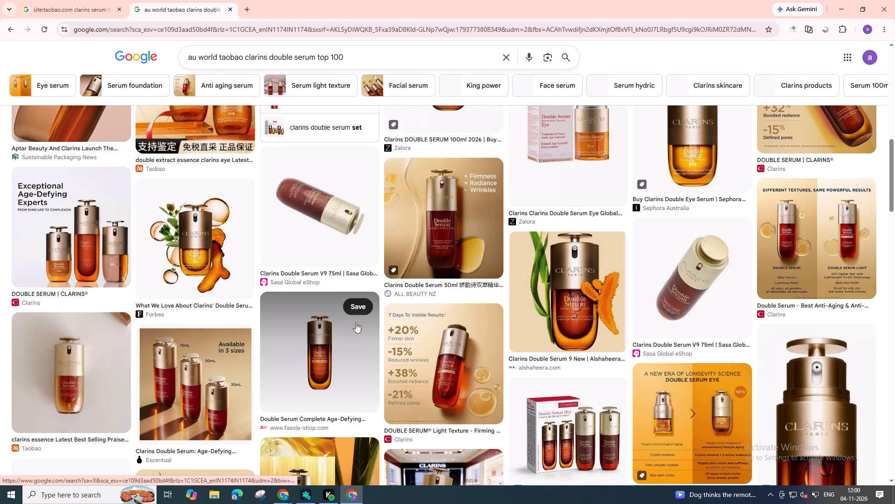
{"action": "scroll", "coordinate": [355, 321], "scroll_direction": "down", "scroll_amount": 6}
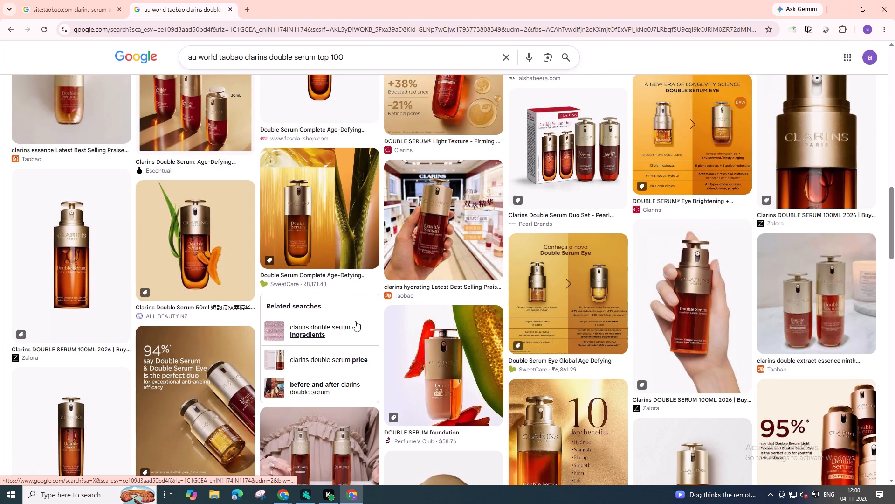
{"action": "scroll", "coordinate": [355, 320], "scroll_direction": "down", "scroll_amount": 13}
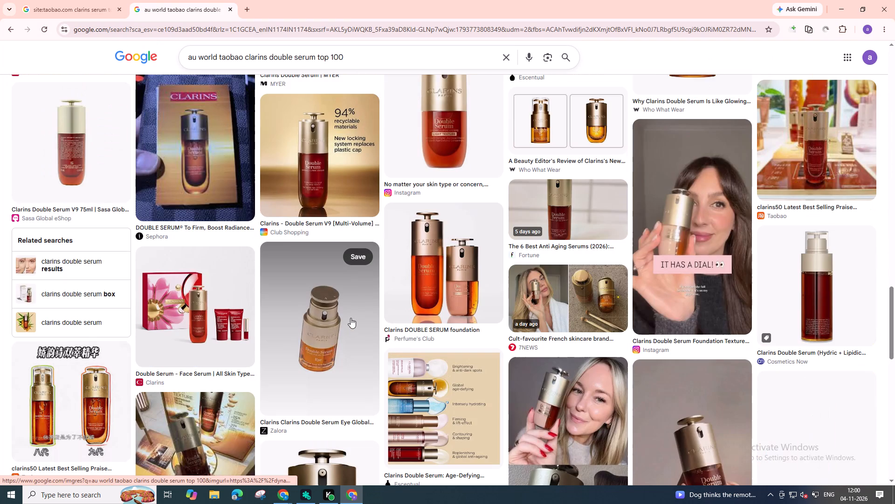
{"action": "scroll", "coordinate": [358, 316], "scroll_direction": "down", "scroll_amount": 6}
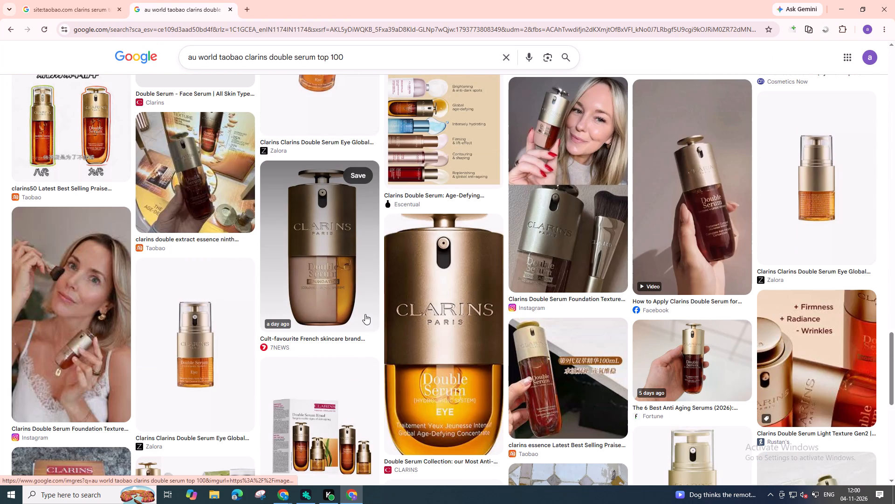
{"action": "scroll", "coordinate": [365, 314], "scroll_direction": "down", "scroll_amount": 13}
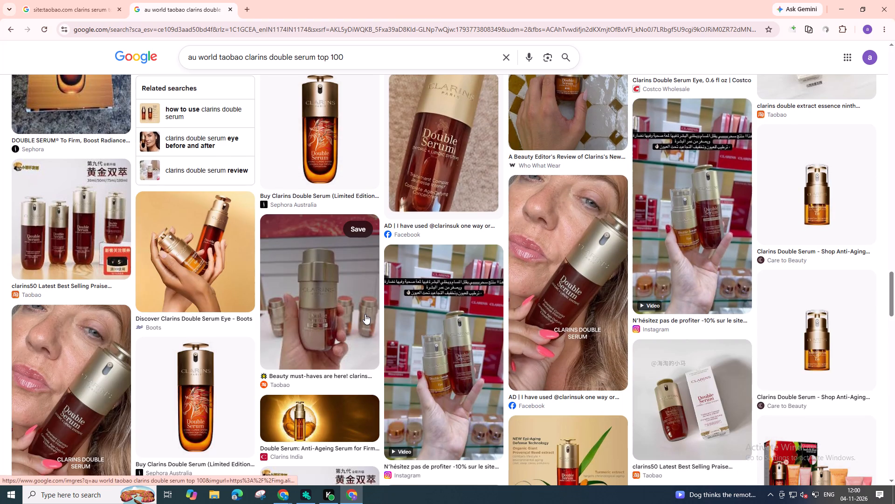
Find "taobao" within the image results page and examine the highlighted listings down to the end.
{"action": "key", "text": "ctrl+f"}
{"action": "type", "text": "taobao"}
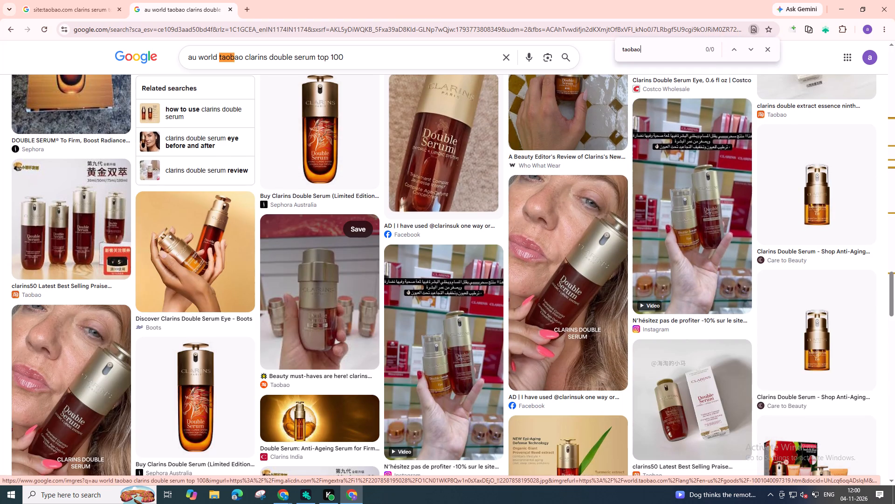
{"action": "scroll", "coordinate": [424, 329], "scroll_direction": "down", "scroll_amount": 6}
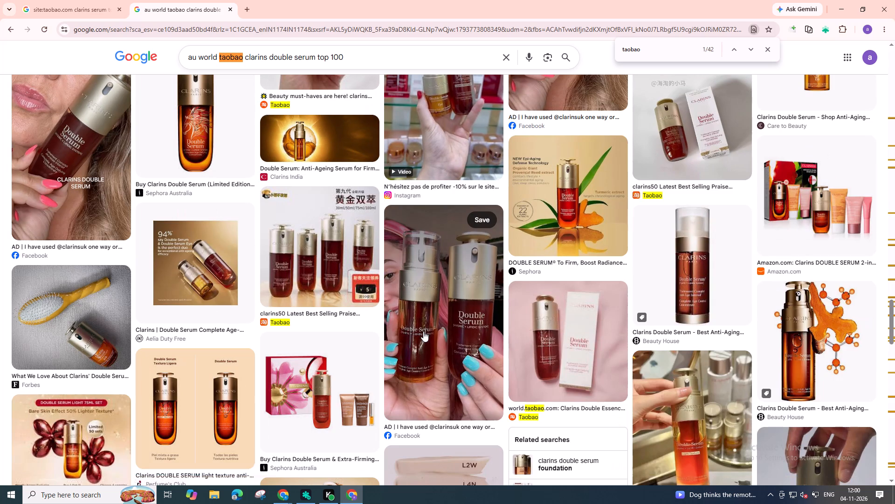
{"action": "scroll", "coordinate": [422, 331], "scroll_direction": "down", "scroll_amount": 7}
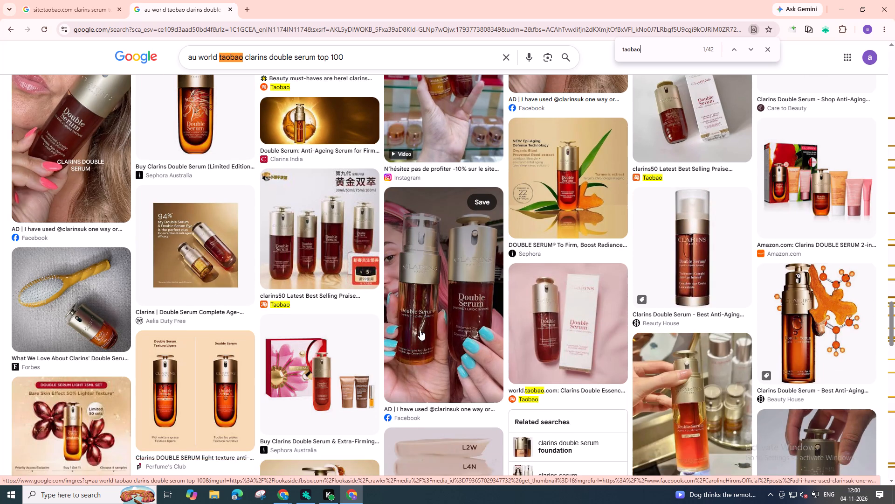
{"action": "scroll", "coordinate": [419, 328], "scroll_direction": "down", "scroll_amount": 11}
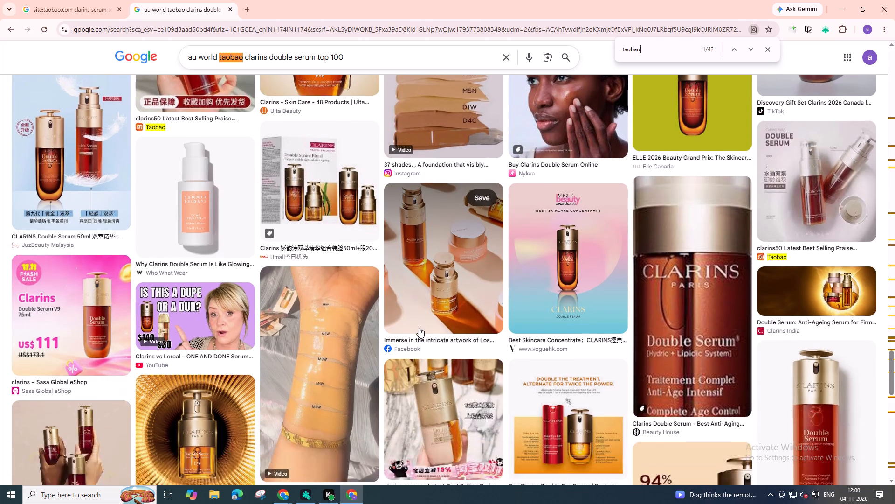
{"action": "scroll", "coordinate": [418, 323], "scroll_direction": "down", "scroll_amount": 8}
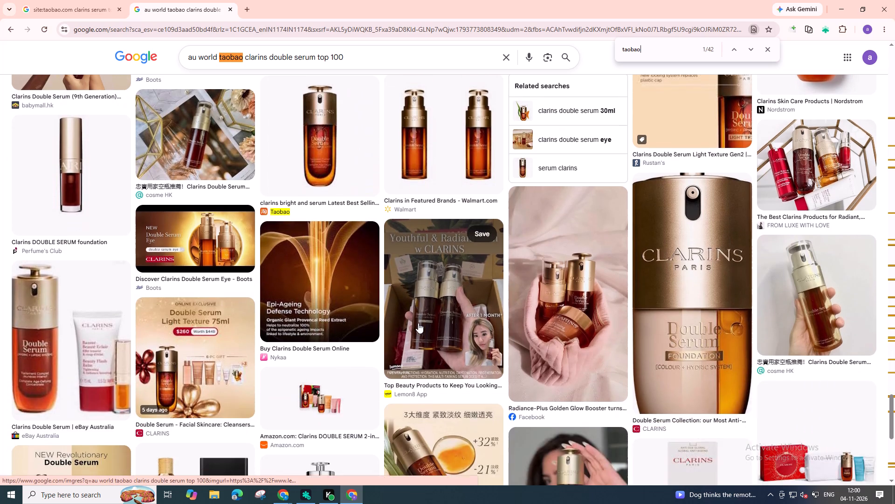
{"action": "scroll", "coordinate": [418, 322], "scroll_direction": "down", "scroll_amount": 4}
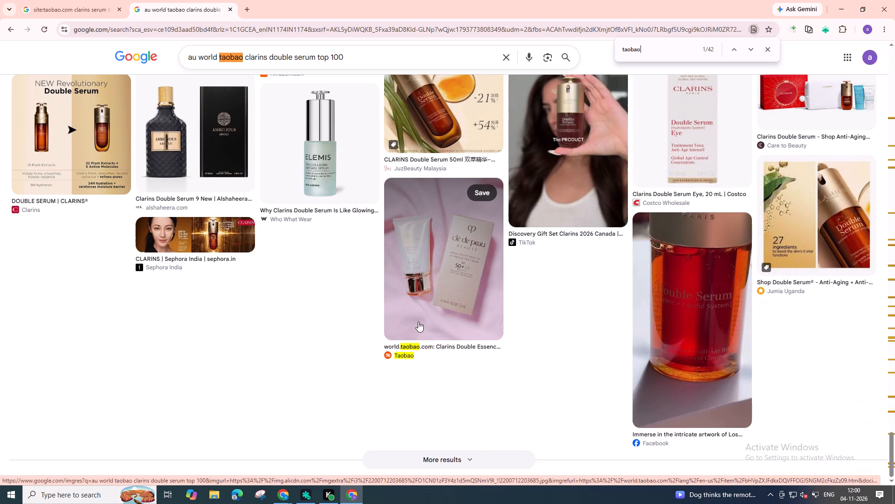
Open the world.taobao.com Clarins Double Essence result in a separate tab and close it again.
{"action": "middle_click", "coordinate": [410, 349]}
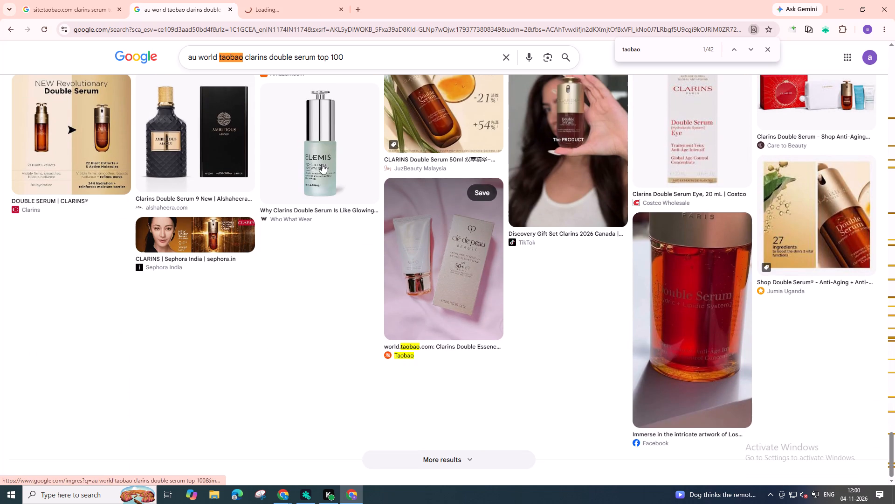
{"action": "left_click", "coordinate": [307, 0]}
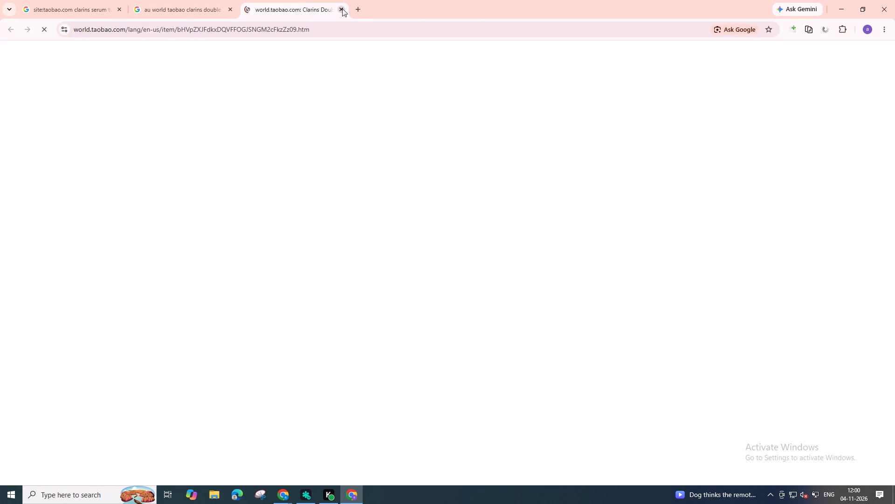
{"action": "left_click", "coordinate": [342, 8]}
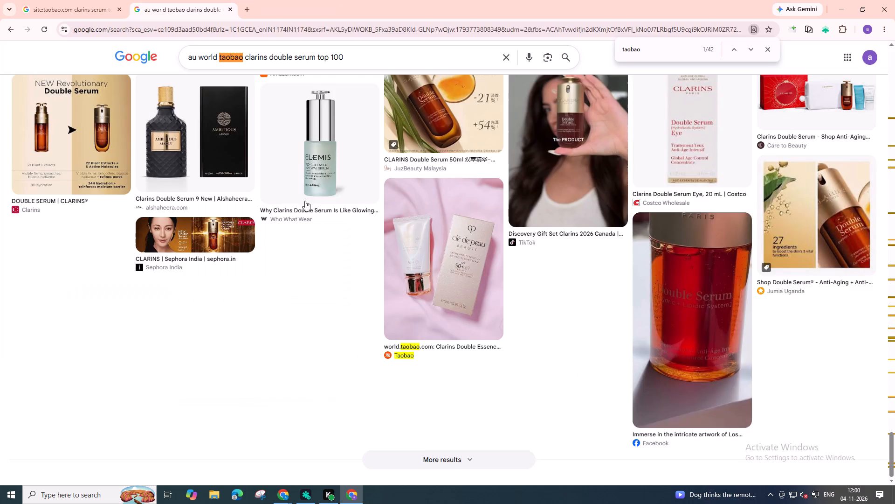
Look back through the image results for highlighted Taobao listings, from the end to the beginning.
{"action": "scroll", "coordinate": [305, 223], "scroll_direction": "up", "scroll_amount": 20}
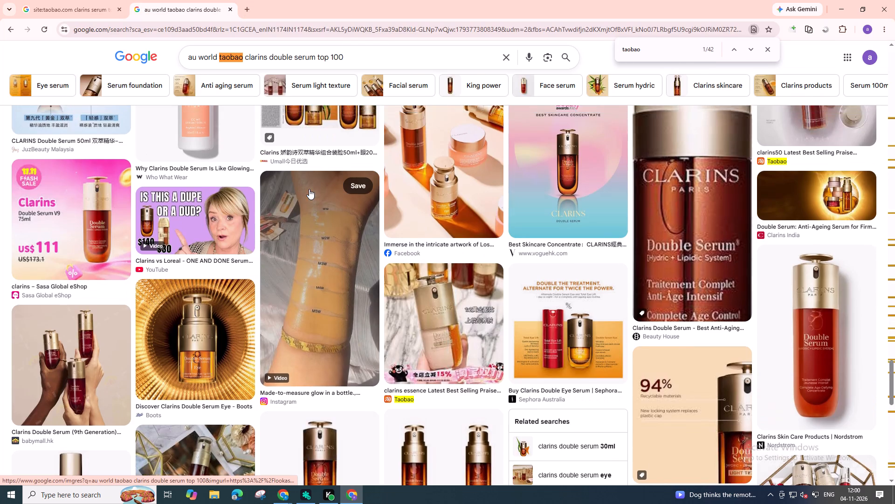
{"action": "scroll", "coordinate": [309, 189], "scroll_direction": "up", "scroll_amount": 3}
{"action": "scroll", "coordinate": [183, 98], "scroll_direction": "up", "scroll_amount": 5}
{"action": "scroll", "coordinate": [225, 122], "scroll_direction": "up", "scroll_amount": 8}
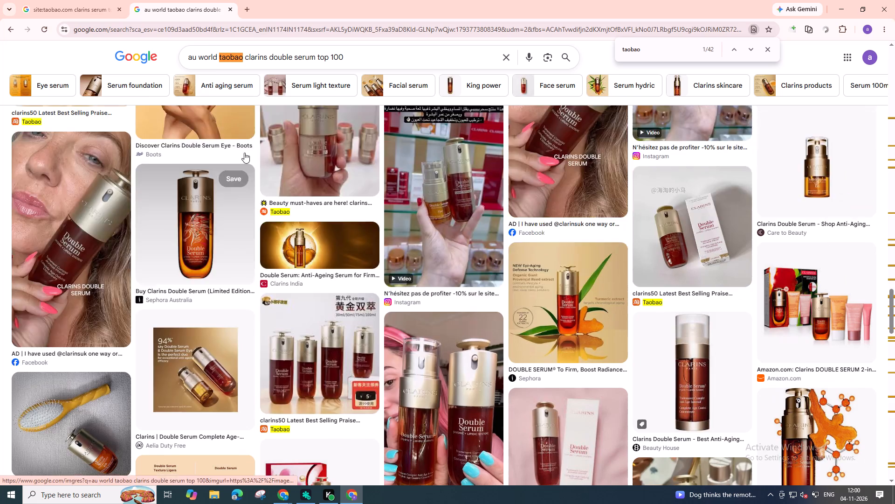
{"action": "scroll", "coordinate": [246, 145], "scroll_direction": "up", "scroll_amount": 16}
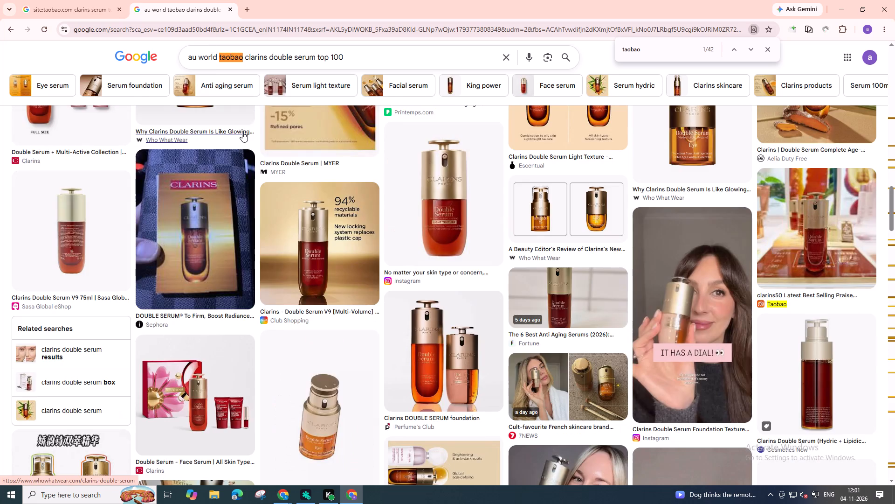
{"action": "scroll", "coordinate": [242, 132], "scroll_direction": "up", "scroll_amount": 17}
{"action": "scroll", "coordinate": [238, 95], "scroll_direction": "up", "scroll_amount": 8}
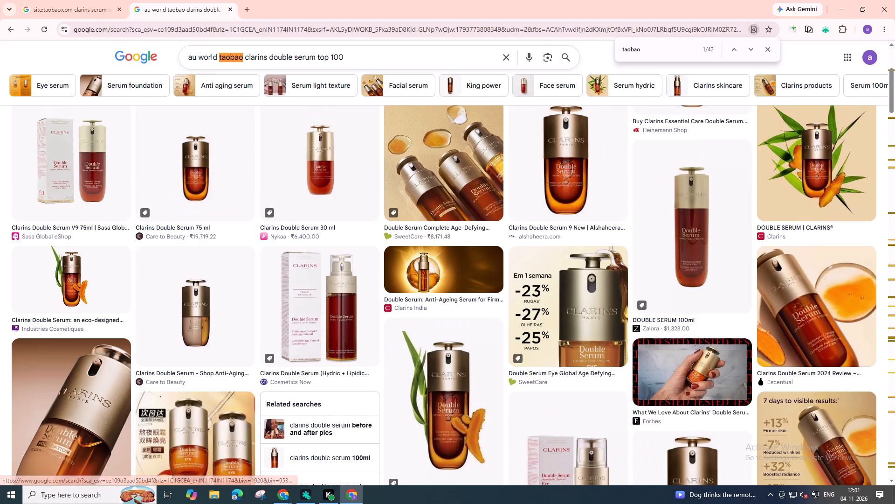
{"action": "scroll", "coordinate": [230, 52], "scroll_direction": "up", "scroll_amount": 6}
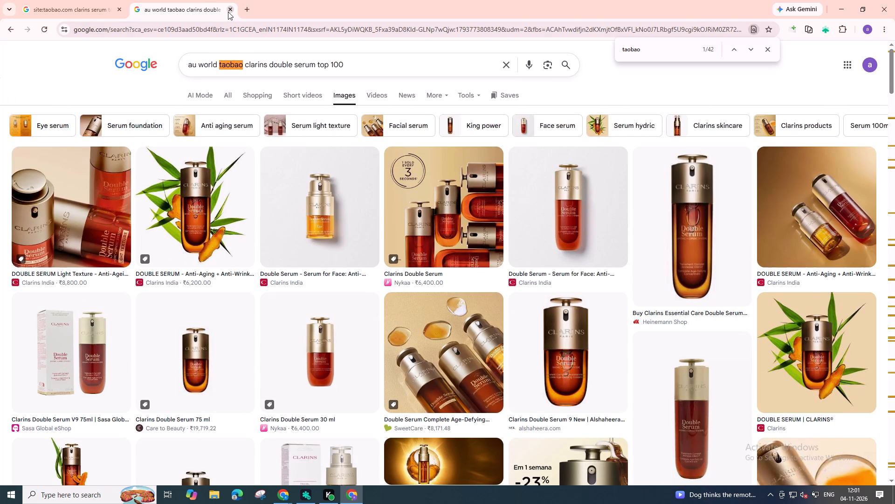
Close the "top 100" search tab and change the remaining site search to "site:taobao.com clarins double serum".
{"action": "left_click", "coordinate": [228, 12]}
{"action": "scroll", "coordinate": [254, 178], "scroll_direction": "up", "scroll_amount": 7}
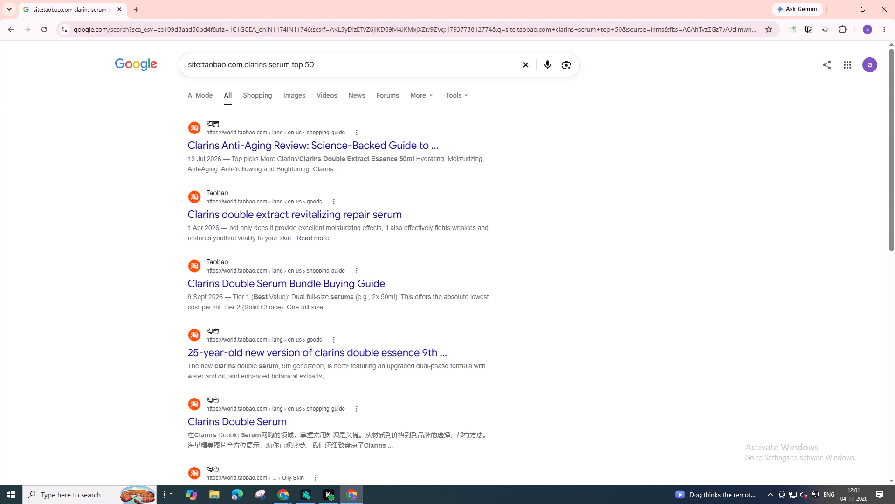
{"action": "left_click_drag", "start_coordinate": [292, 65], "coordinate": [384, 66]}
{"action": "key", "text": "Delete"}
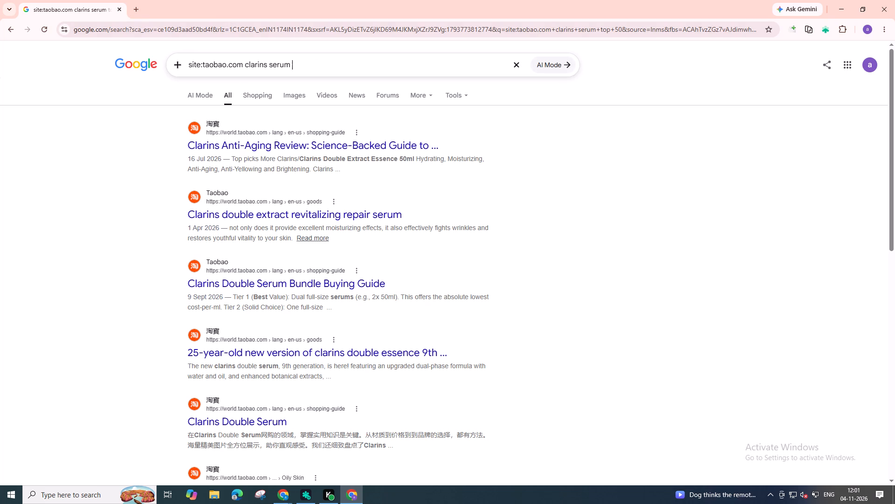
{"action": "key", "text": "BackSpace"}
{"action": "key", "text": "BackSpace"}
{"action": "key", "text": "BackSpace"}
{"action": "key", "text": "BackSpace"}
{"action": "key", "text": "BackSpace"}
{"action": "key", "text": "BackSpace"}
{"action": "type", "text": "double serum"}
{"action": "key", "text": "Return"}
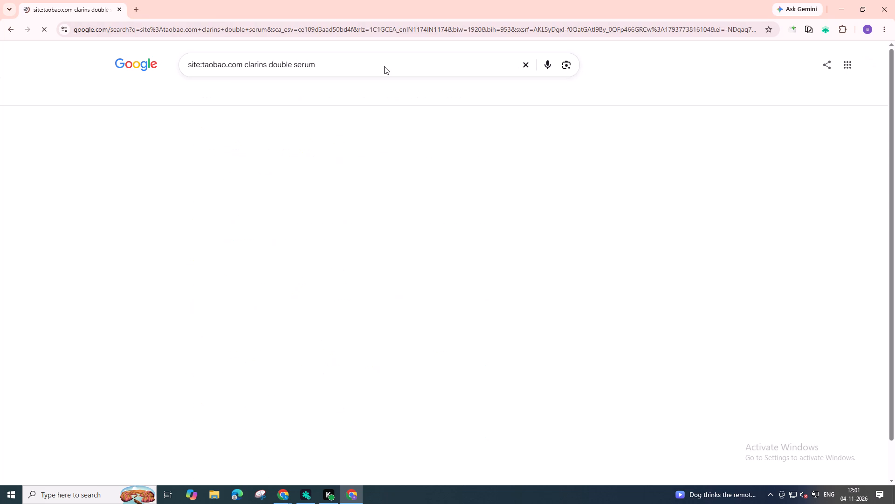
Show the image results for "site:taobao.com clarins double serum" and examine the Taobao product listings far down the page.
{"action": "left_click", "coordinate": [302, 94]}
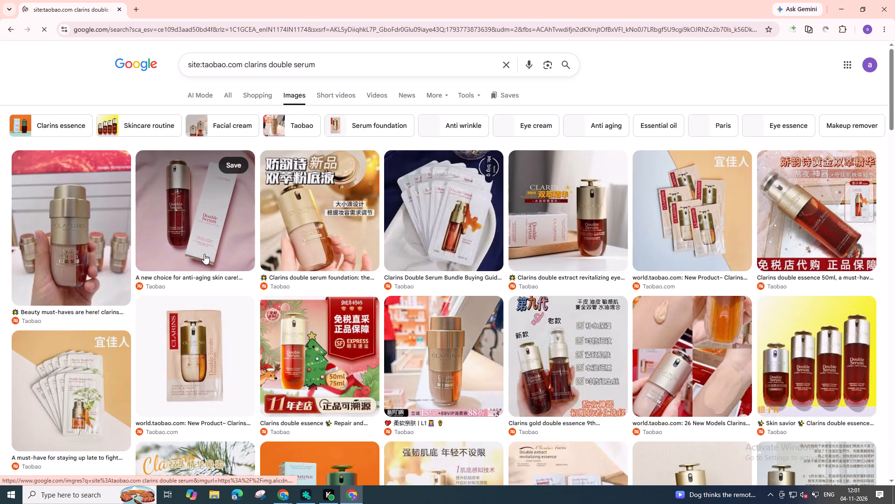
{"action": "scroll", "coordinate": [235, 292], "scroll_direction": "down", "scroll_amount": 3}
{"action": "scroll", "coordinate": [600, 327], "scroll_direction": "down", "scroll_amount": 4}
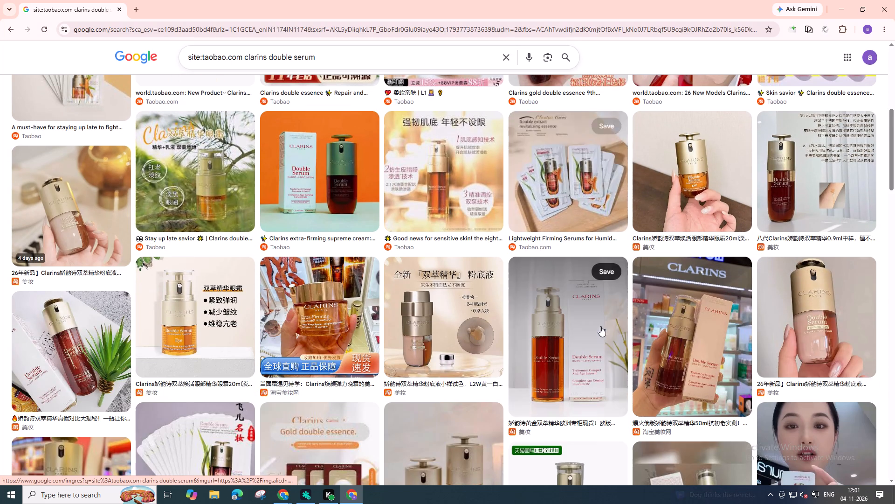
{"action": "scroll", "coordinate": [599, 326], "scroll_direction": "down", "scroll_amount": 4}
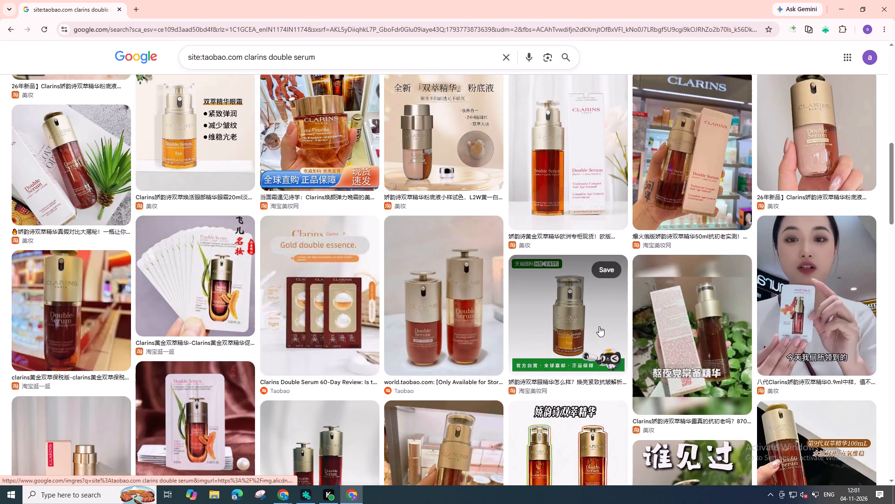
{"action": "scroll", "coordinate": [597, 329], "scroll_direction": "down", "scroll_amount": 3}
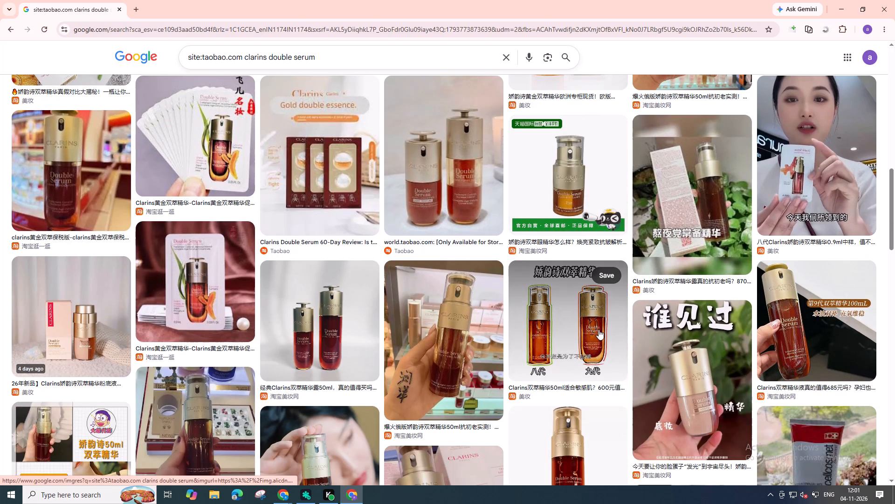
{"action": "scroll", "coordinate": [599, 329], "scroll_direction": "down", "scroll_amount": 12}
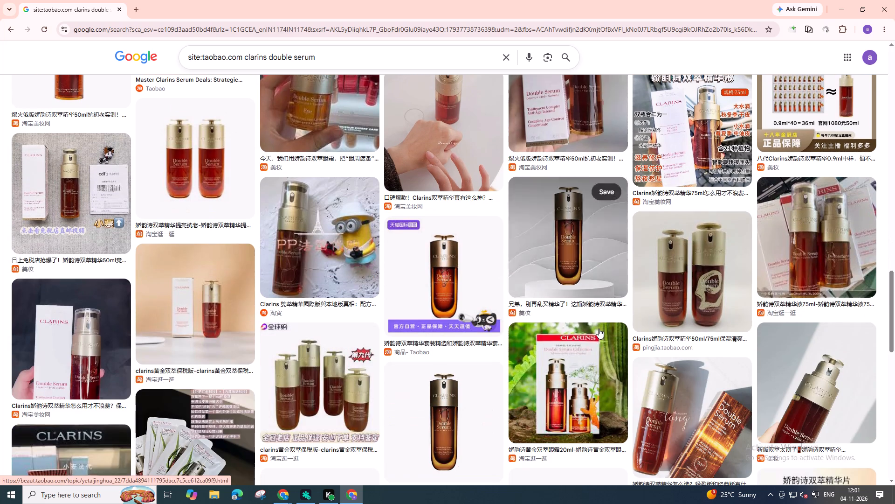
{"action": "scroll", "coordinate": [599, 329], "scroll_direction": "down", "scroll_amount": 7}
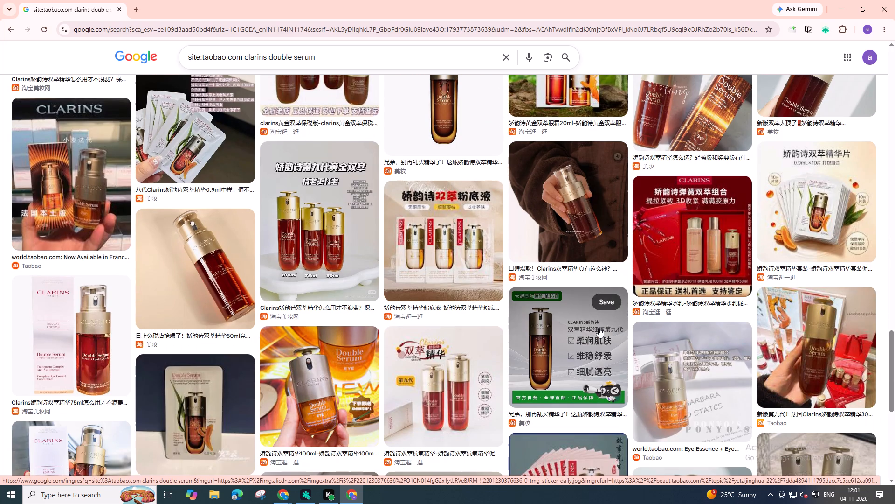
{"action": "scroll", "coordinate": [595, 326], "scroll_direction": "down", "scroll_amount": 5}
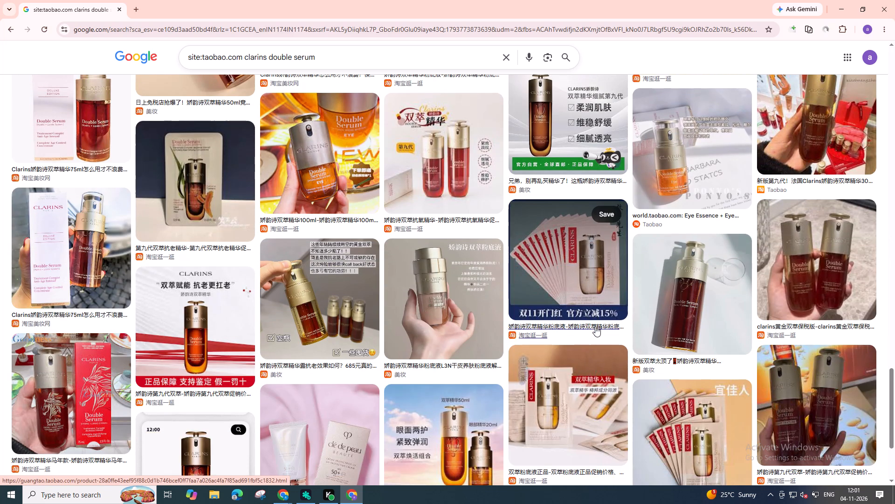
{"action": "scroll", "coordinate": [593, 325], "scroll_direction": "down", "scroll_amount": 6}
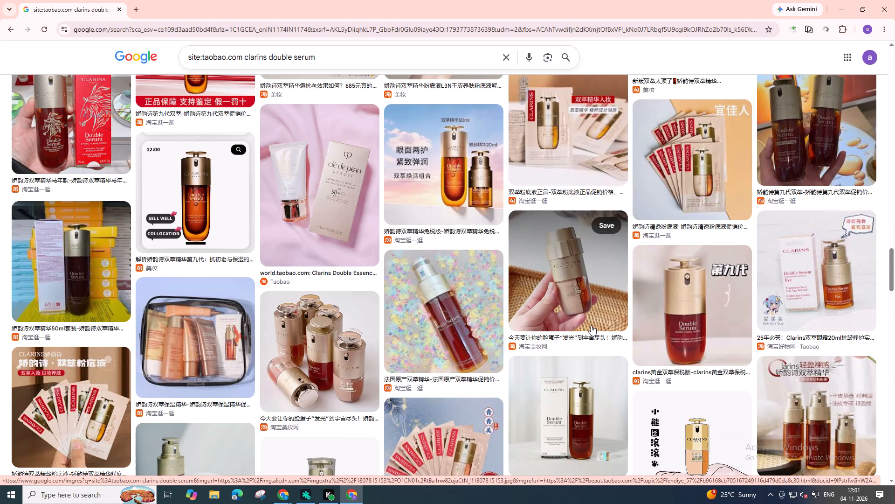
{"action": "scroll", "coordinate": [591, 325], "scroll_direction": "down", "scroll_amount": 9}
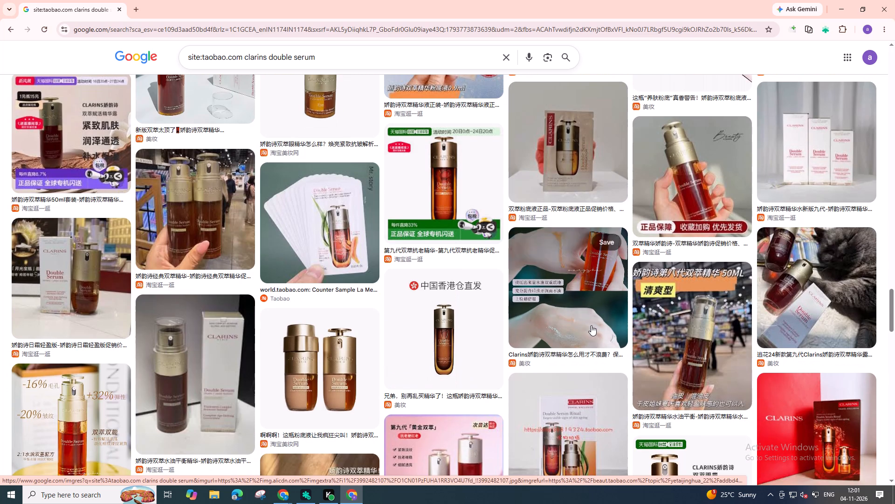
{"action": "scroll", "coordinate": [591, 325], "scroll_direction": "down", "scroll_amount": 4}
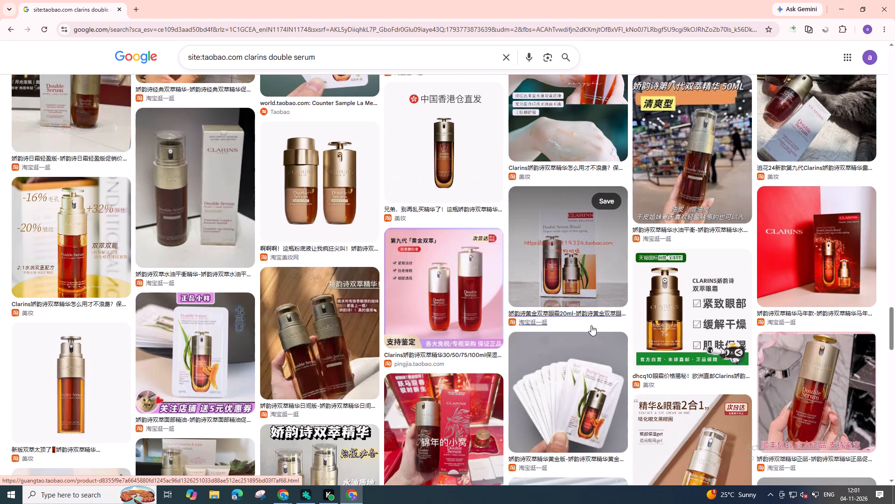
{"action": "scroll", "coordinate": [591, 325], "scroll_direction": "down", "scroll_amount": 6}
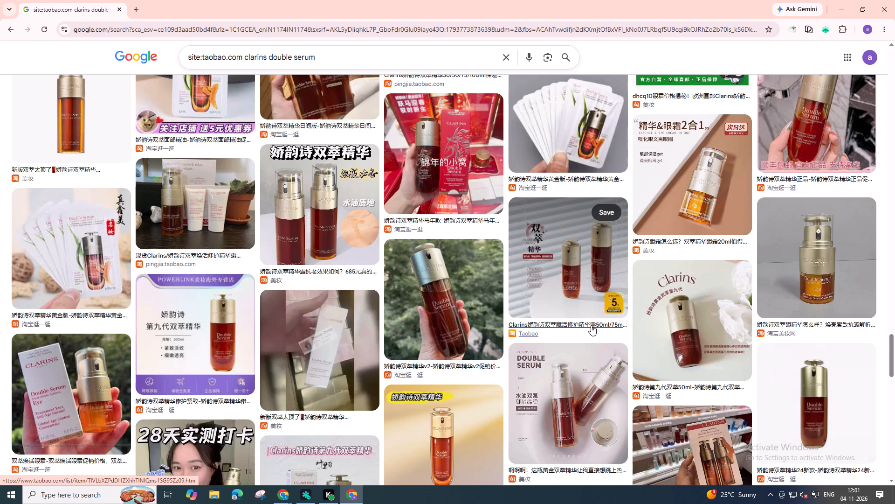
{"action": "scroll", "coordinate": [591, 325], "scroll_direction": "down", "scroll_amount": 10}
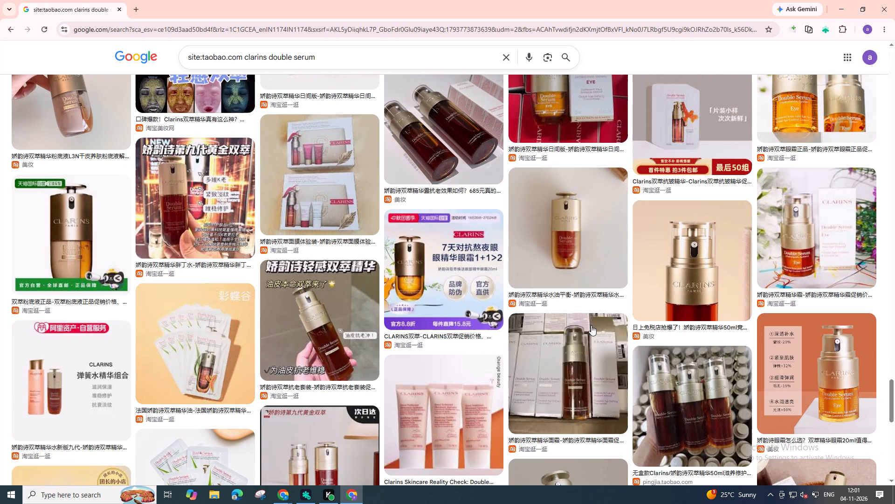
{"action": "scroll", "coordinate": [591, 325], "scroll_direction": "down", "scroll_amount": 12}
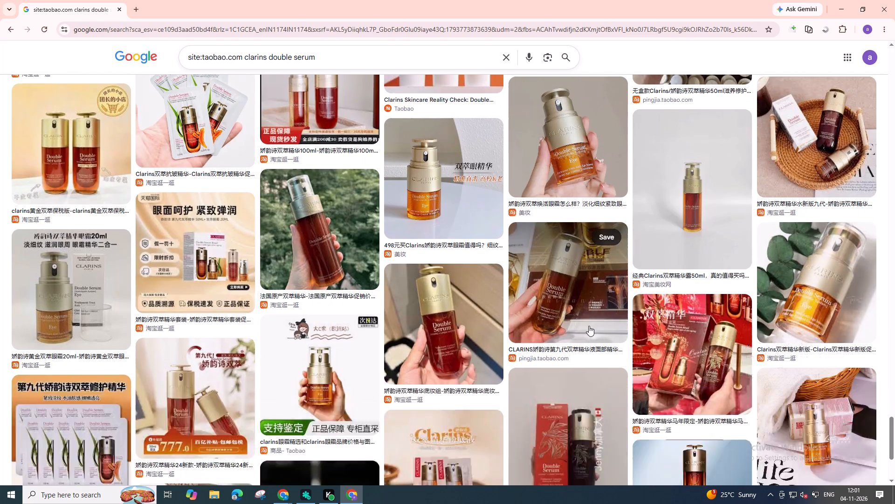
{"action": "scroll", "coordinate": [589, 326], "scroll_direction": "down", "scroll_amount": 11}
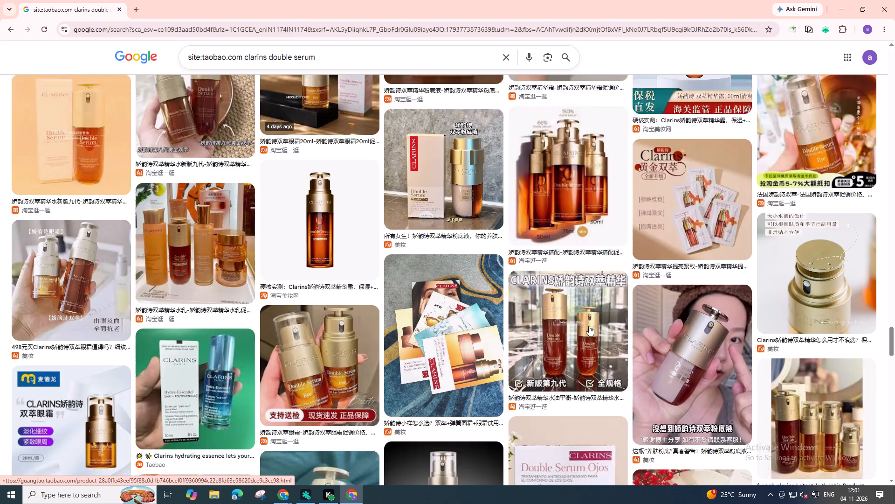
{"action": "scroll", "coordinate": [589, 326], "scroll_direction": "down", "scroll_amount": 13}
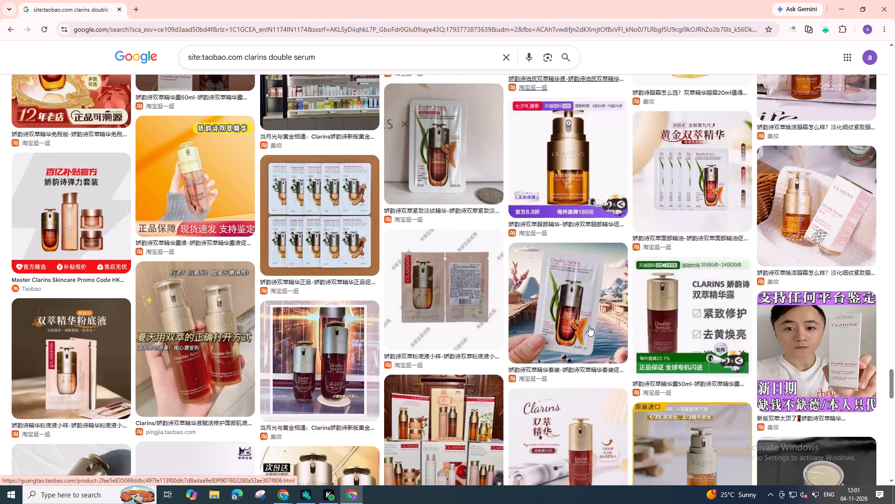
{"action": "scroll", "coordinate": [589, 326], "scroll_direction": "down", "scroll_amount": 9}
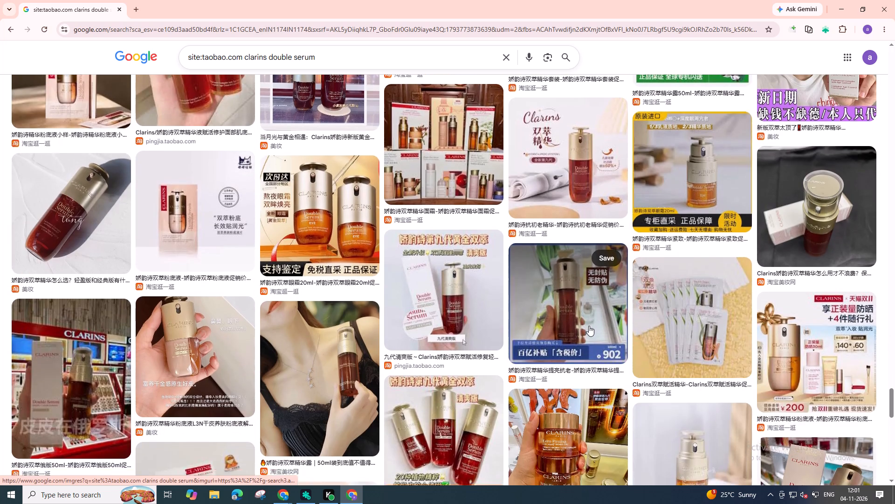
{"action": "scroll", "coordinate": [589, 326], "scroll_direction": "down", "scroll_amount": 10}
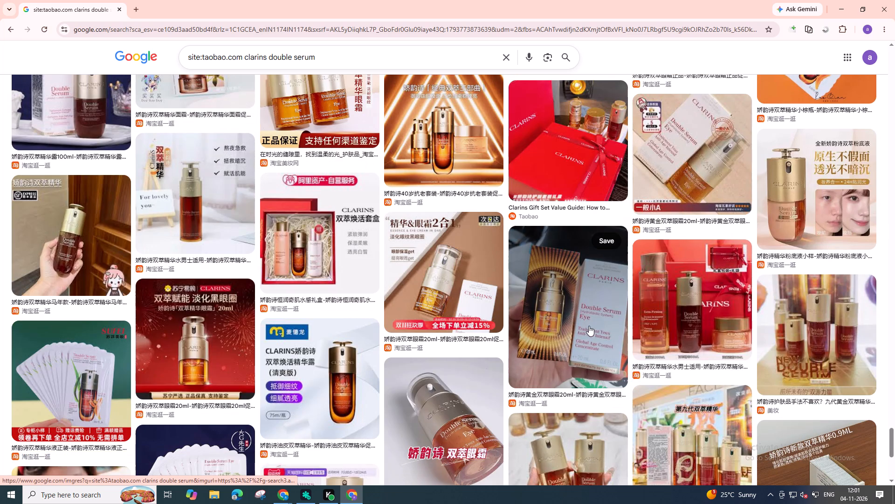
{"action": "scroll", "coordinate": [589, 326], "scroll_direction": "down", "scroll_amount": 7}
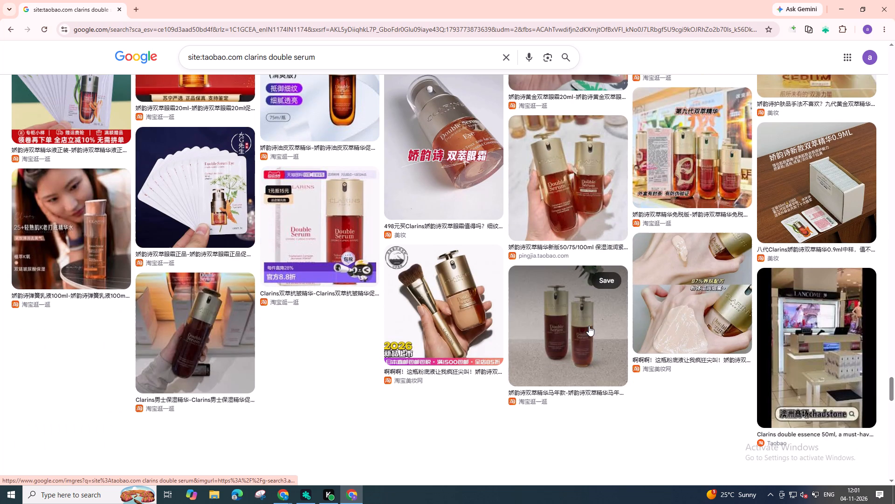
{"action": "scroll", "coordinate": [589, 326], "scroll_direction": "down", "scroll_amount": 7}
{"action": "scroll", "coordinate": [589, 326], "scroll_direction": "up", "scroll_amount": 5}
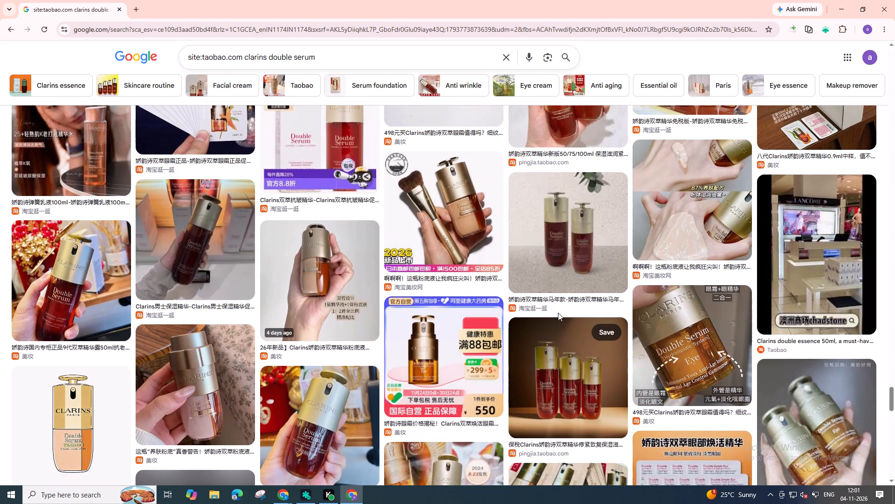
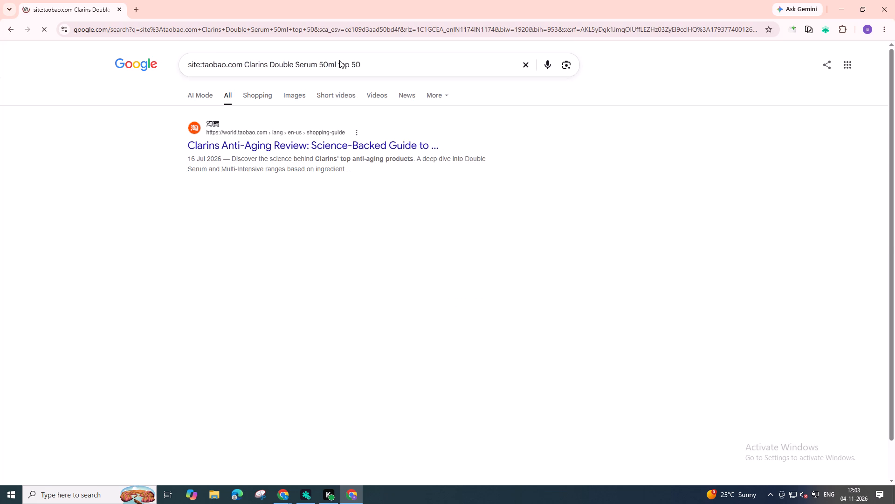
{"action": "scroll", "coordinate": [334, 144], "scroll_direction": "down", "scroll_amount": 6}
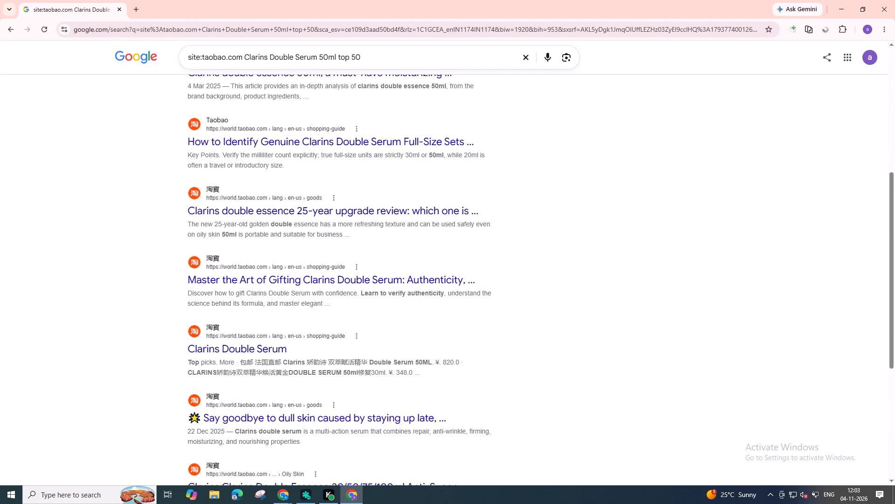
{"action": "scroll", "coordinate": [325, 234], "scroll_direction": "up", "scroll_amount": 2}
{"action": "scroll", "coordinate": [325, 234], "scroll_direction": "down", "scroll_amount": 2}
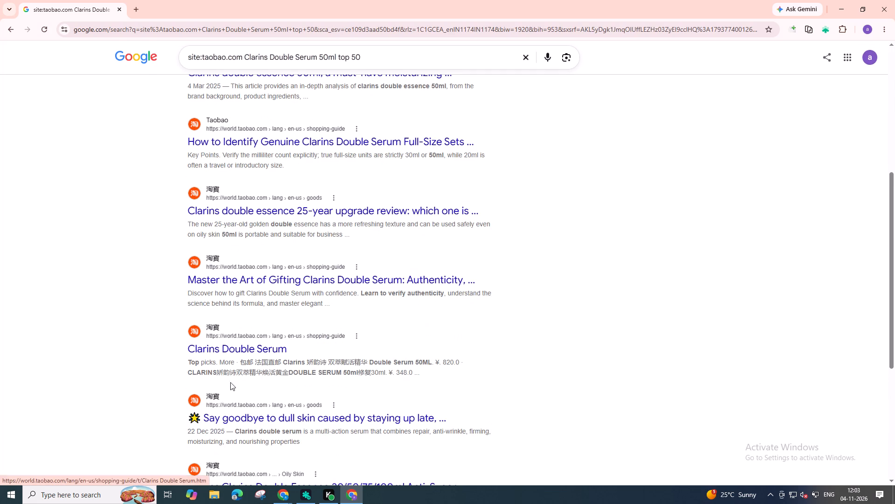
{"action": "scroll", "coordinate": [240, 419], "scroll_direction": "down", "scroll_amount": 2}
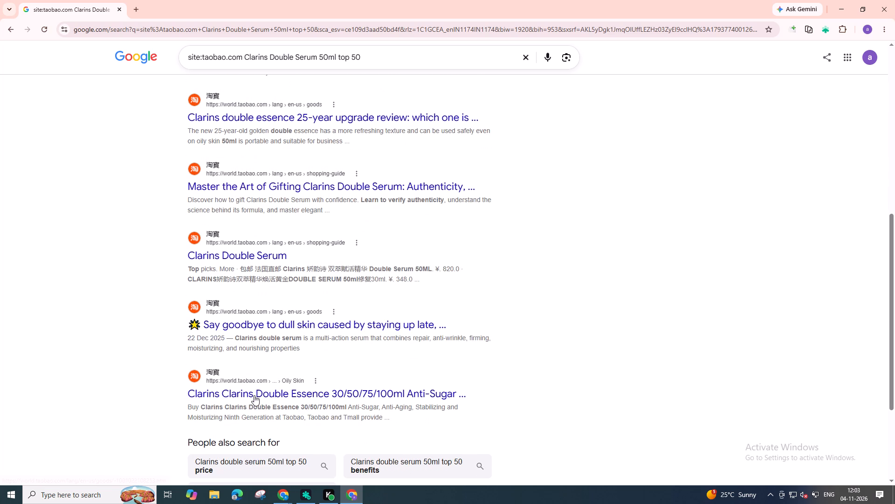
{"action": "scroll", "coordinate": [248, 396], "scroll_direction": "up", "scroll_amount": 16}
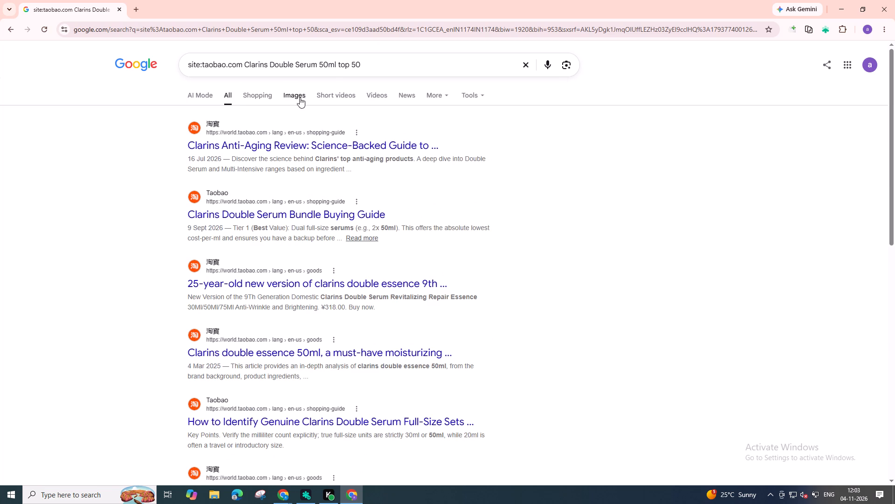
Check the image results for the "top 50" search and go back to all results.
{"action": "left_click", "coordinate": [300, 92]}
{"action": "scroll", "coordinate": [282, 217], "scroll_direction": "down", "scroll_amount": 7}
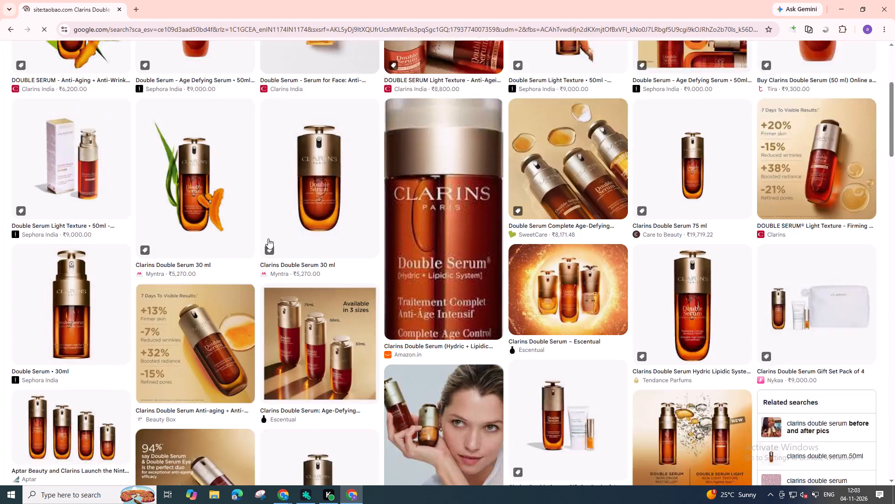
{"action": "scroll", "coordinate": [263, 241], "scroll_direction": "up", "scroll_amount": 7}
{"action": "left_click", "coordinate": [228, 94]}
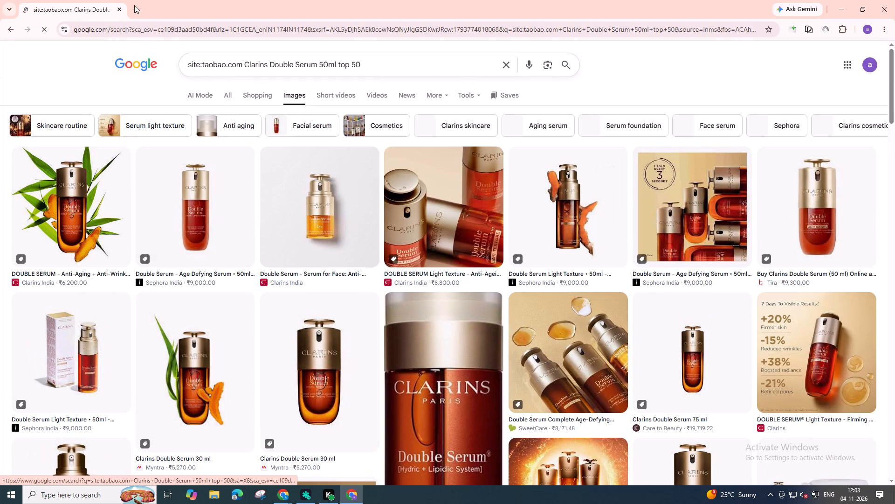
Open a new tab and search Google for "au world taobao Clarins Double Serum 50ml".
{"action": "left_click", "coordinate": [134, 5]}
{"action": "type", "text": "au"}
{"action": "key", "text": "Down"}
{"action": "key", "text": "Right"}
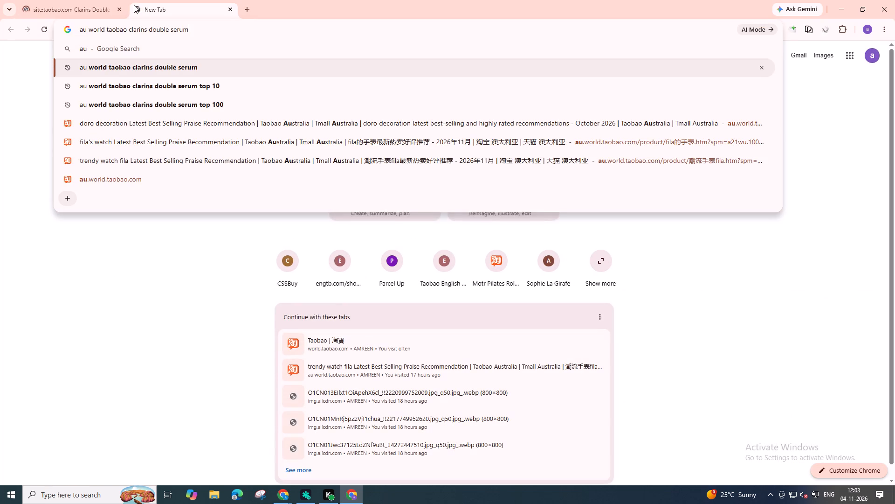
{"action": "left_click_drag", "start_coordinate": [130, 30], "coordinate": [246, 30]}
{"action": "key", "text": "ctrl+v"}
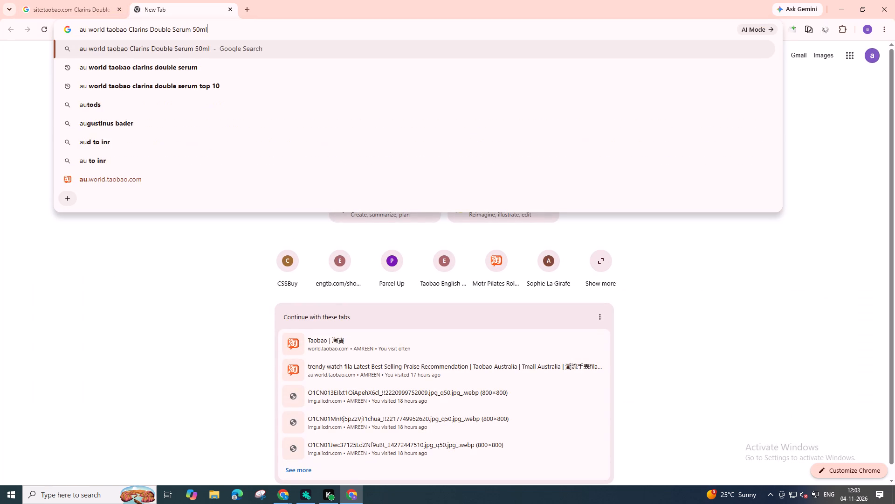
{"action": "key", "text": "Return"}
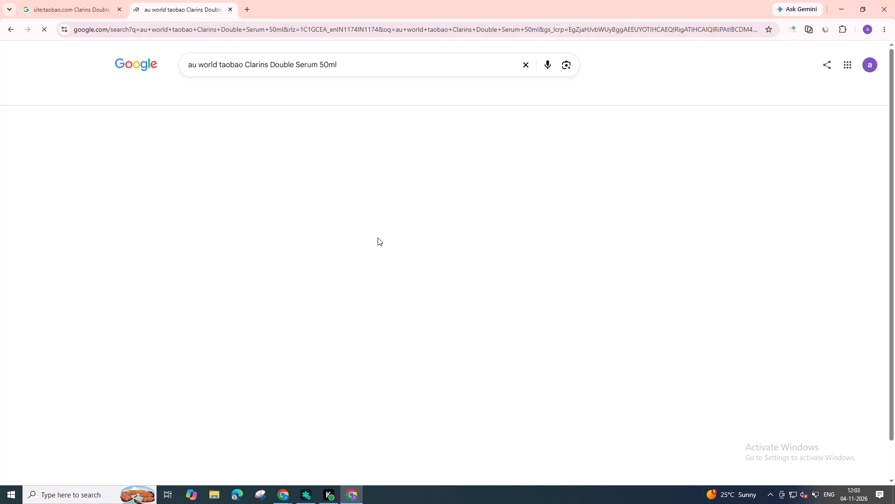
Open the Taobao listing for the 50ml/100ml Clarins Double Serum Revitalizing Essence in a new tab, view it and close it.
{"action": "middle_click", "coordinate": [292, 144]}
{"action": "left_click", "coordinate": [297, 0]}
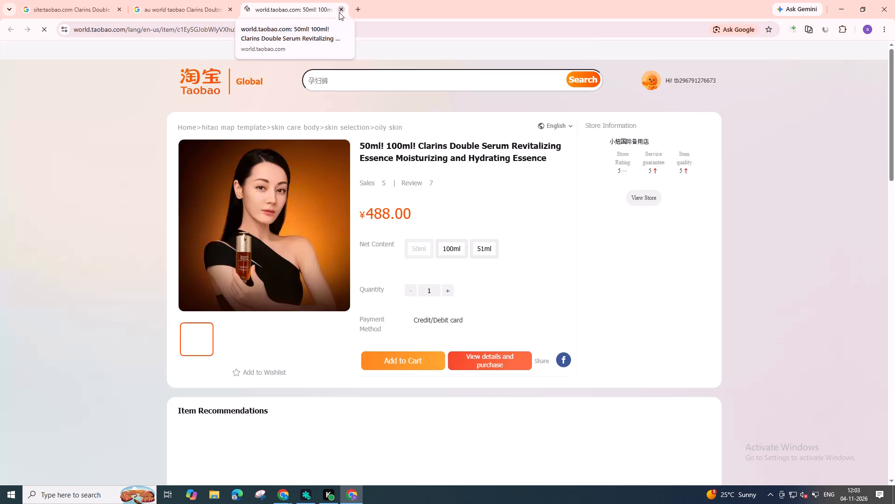
{"action": "left_click", "coordinate": [339, 12]}
Look through the first page of web results and go to the second results page.
{"action": "scroll", "coordinate": [319, 260], "scroll_direction": "down", "scroll_amount": 5}
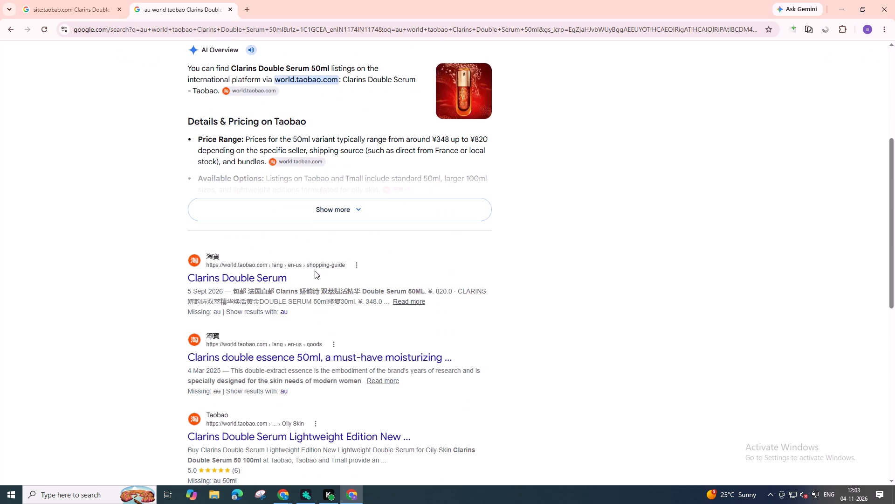
{"action": "scroll", "coordinate": [304, 285], "scroll_direction": "down", "scroll_amount": 8}
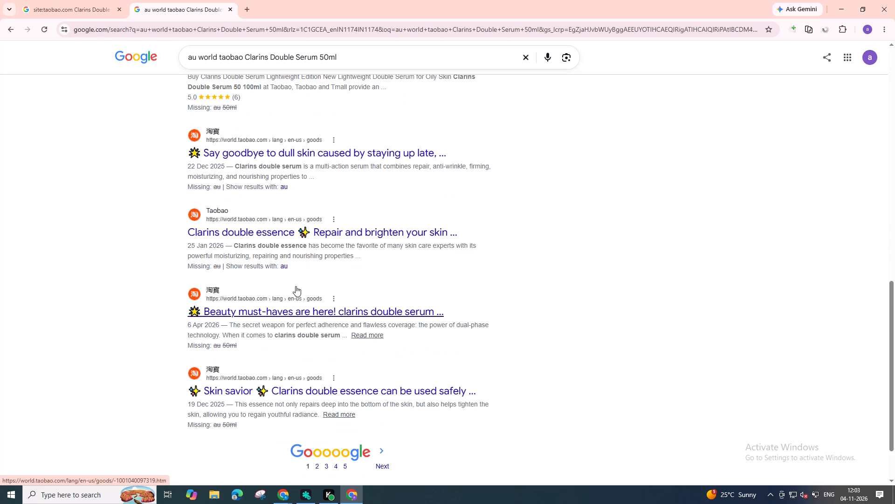
{"action": "scroll", "coordinate": [296, 315], "scroll_direction": "down", "scroll_amount": 5}
{"action": "left_click", "coordinate": [320, 399]}
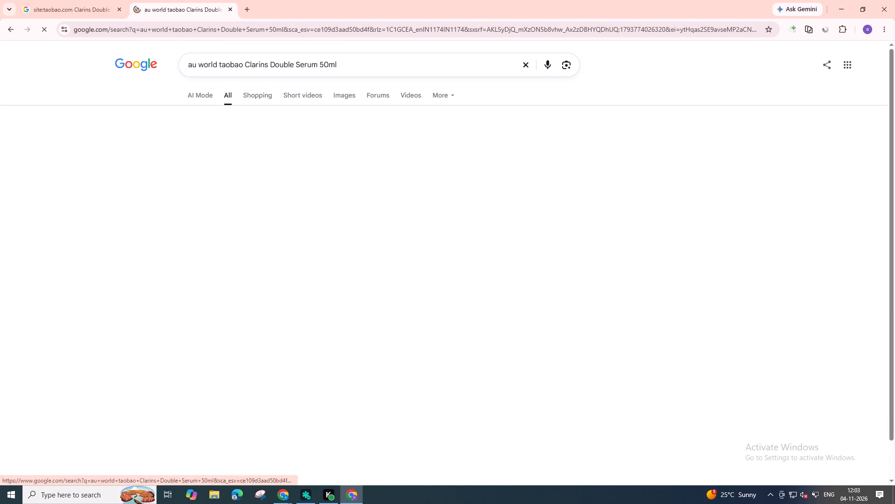
Open the au.world.taobao.com double essence recommendation page in a new tab, look through its products and close it.
{"action": "middle_click", "coordinate": [267, 224]}
{"action": "left_click", "coordinate": [293, 0]}
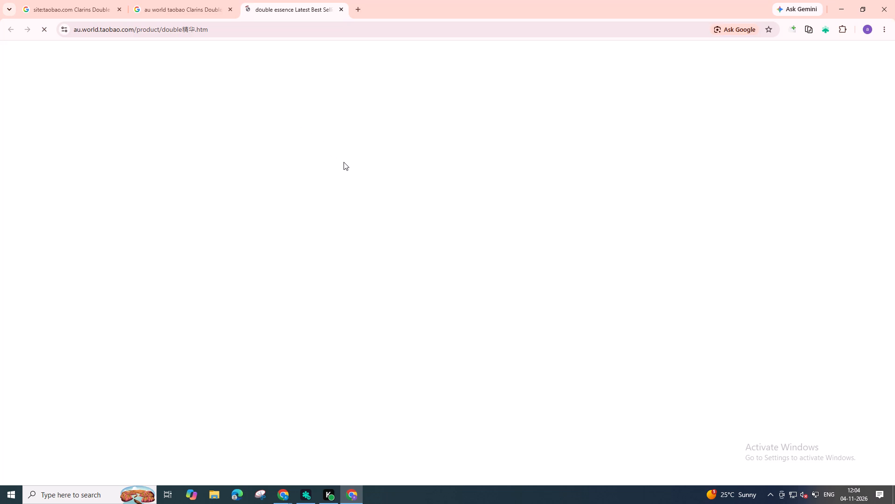
{"action": "scroll", "coordinate": [593, 272], "scroll_direction": "down", "scroll_amount": 6}
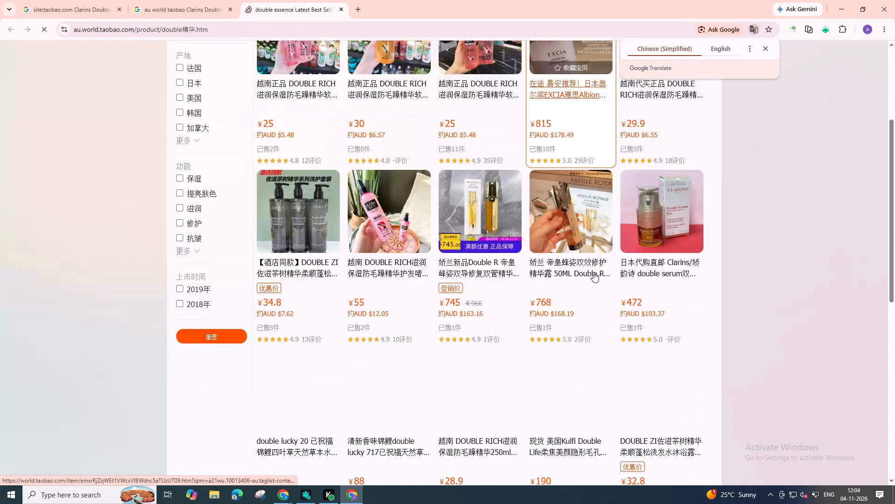
{"action": "scroll", "coordinate": [593, 272], "scroll_direction": "up", "scroll_amount": 4}
{"action": "scroll", "coordinate": [593, 272], "scroll_direction": "down", "scroll_amount": 5}
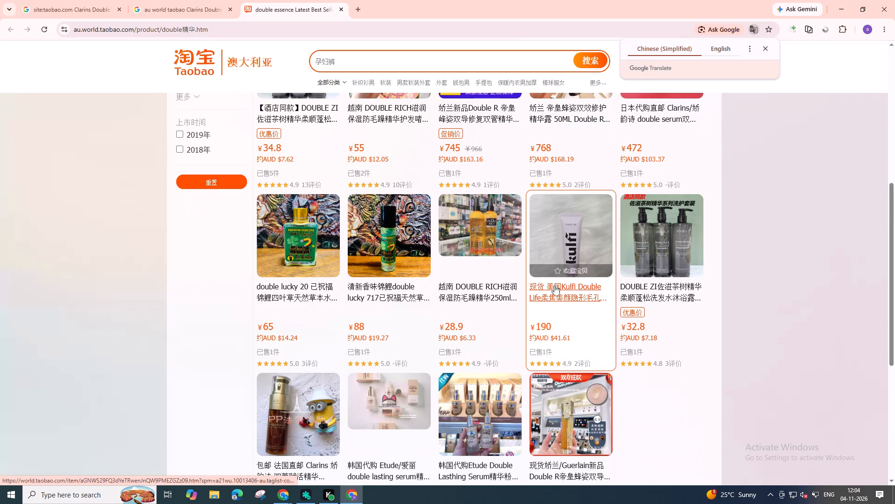
{"action": "scroll", "coordinate": [548, 286], "scroll_direction": "up", "scroll_amount": 3}
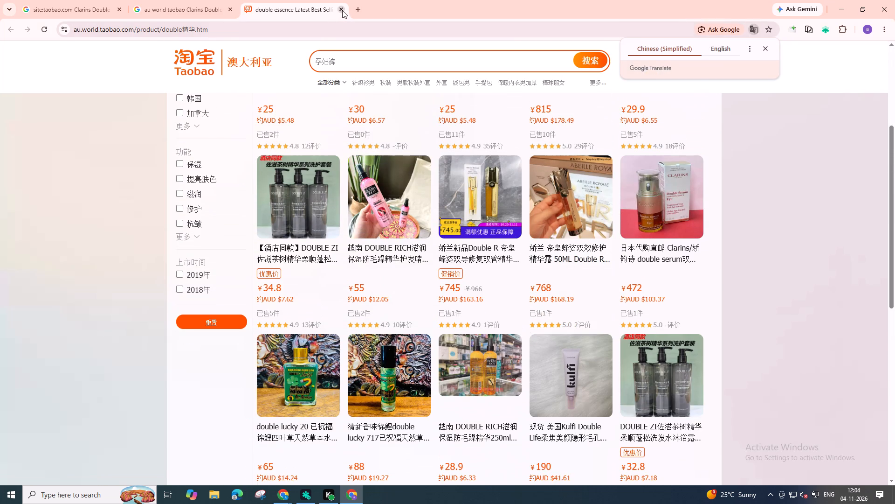
{"action": "left_click", "coordinate": [342, 10]}
Open the Tmall Australia clarins50 recommendation page from the results in a new tab and show its products as a list.
{"action": "scroll", "coordinate": [533, 283], "scroll_direction": "down", "scroll_amount": 4}
{"action": "scroll", "coordinate": [461, 305], "scroll_direction": "down", "scroll_amount": 3}
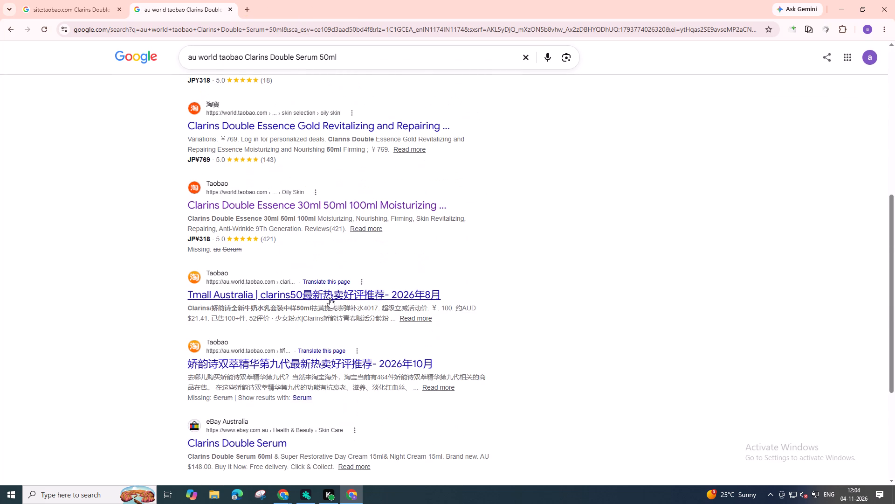
{"action": "middle_click", "coordinate": [330, 296]}
{"action": "left_click", "coordinate": [284, 0]}
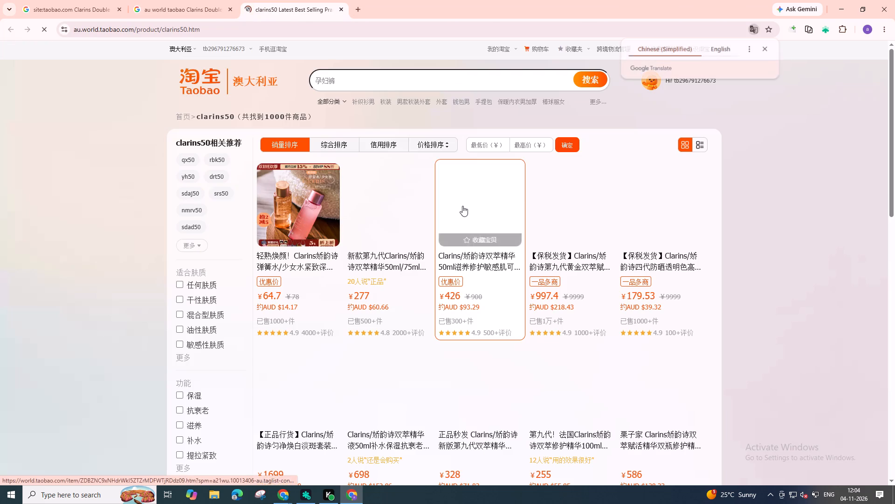
{"action": "left_click", "coordinate": [704, 147]}
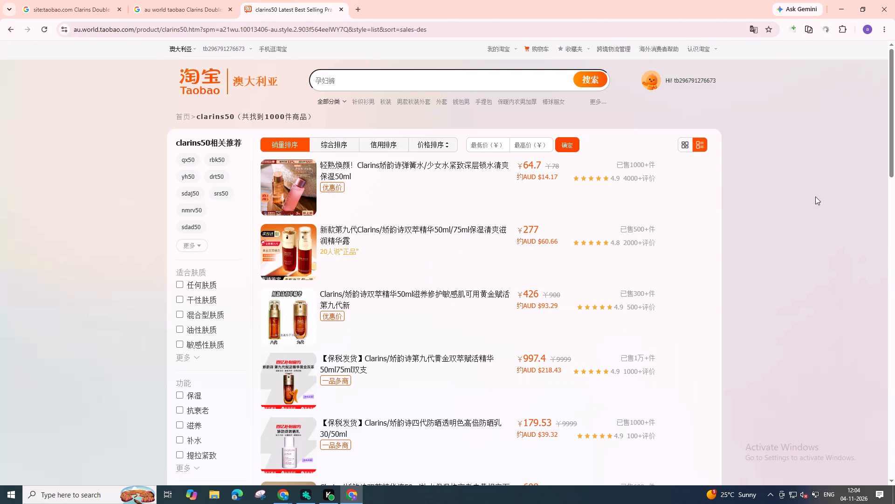
Look through the clarins50 product list for Double Serum listings that are not highlighted in green.
{"action": "left_click", "coordinate": [817, 194]}
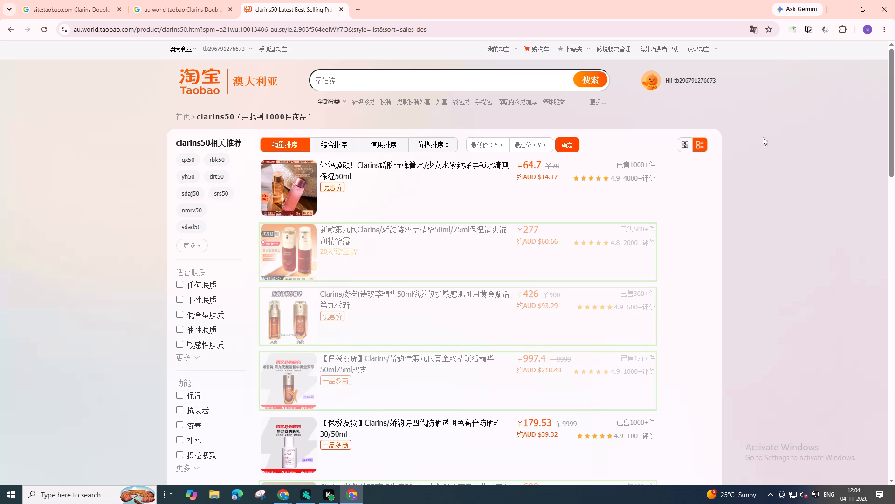
{"action": "scroll", "coordinate": [603, 215], "scroll_direction": "down", "scroll_amount": 3}
{"action": "scroll", "coordinate": [538, 233], "scroll_direction": "down", "scroll_amount": 3}
{"action": "scroll", "coordinate": [489, 235], "scroll_direction": "down", "scroll_amount": 3}
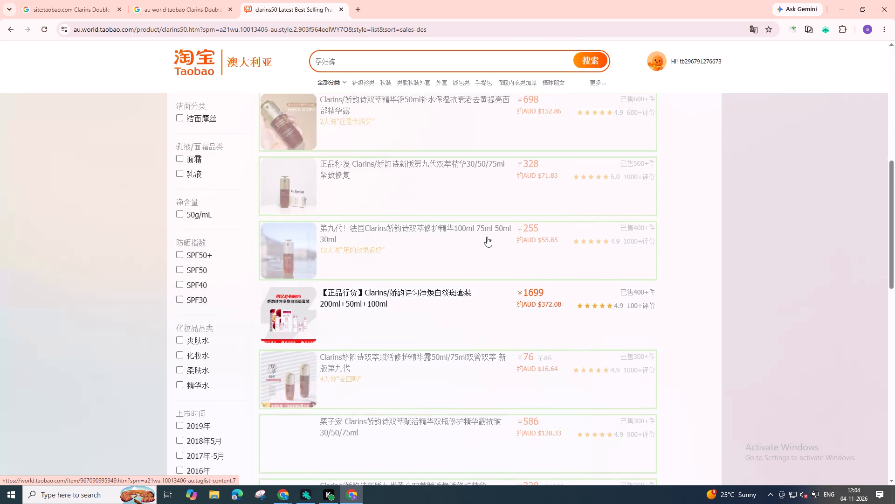
{"action": "scroll", "coordinate": [487, 237], "scroll_direction": "down", "scroll_amount": 4}
{"action": "scroll", "coordinate": [624, 229], "scroll_direction": "down", "scroll_amount": 1}
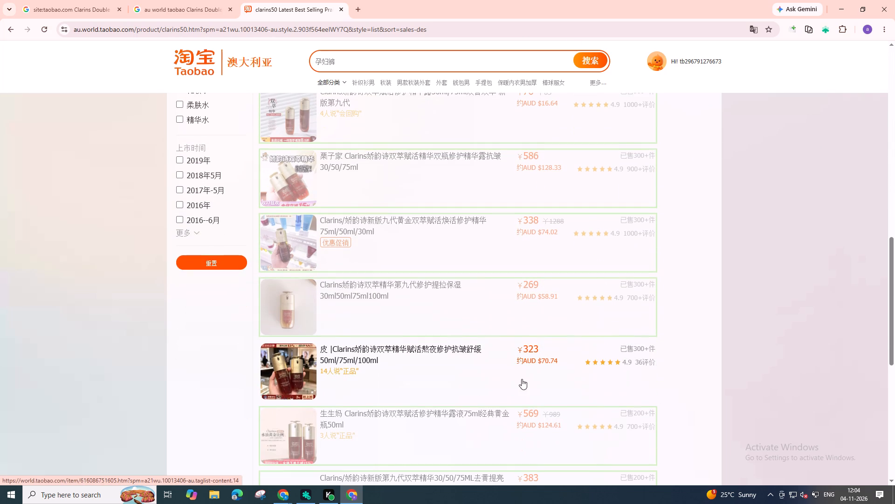
Translate the clarins50 product page into English.
{"action": "right_click", "coordinate": [749, 203]}
{"action": "left_click", "coordinate": [708, 396]}
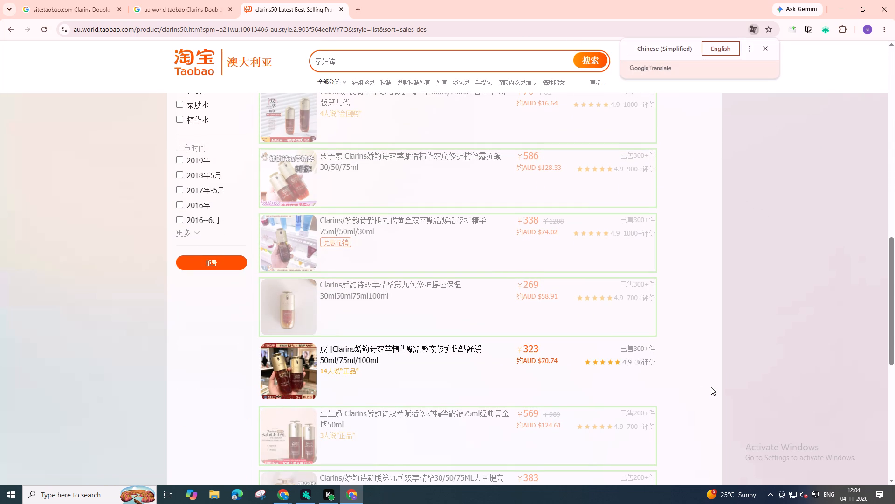
Open the product image of the ¥323 Clarins Double Serum Revitalizing Overnight Repair listing in a new tab.
{"action": "right_click", "coordinate": [294, 372]}
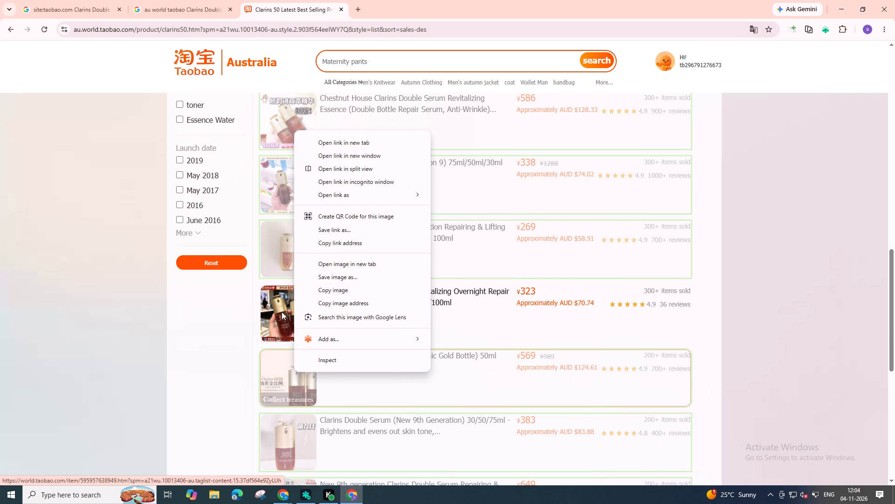
{"action": "right_click", "coordinate": [282, 312]}
{"action": "left_click", "coordinate": [362, 208]}
Copy the ¥323 Double Serum listing's link and paste it into cell C29338, under Links, in the New Work spreadsheet's New sheet.
{"action": "right_click", "coordinate": [440, 294]}
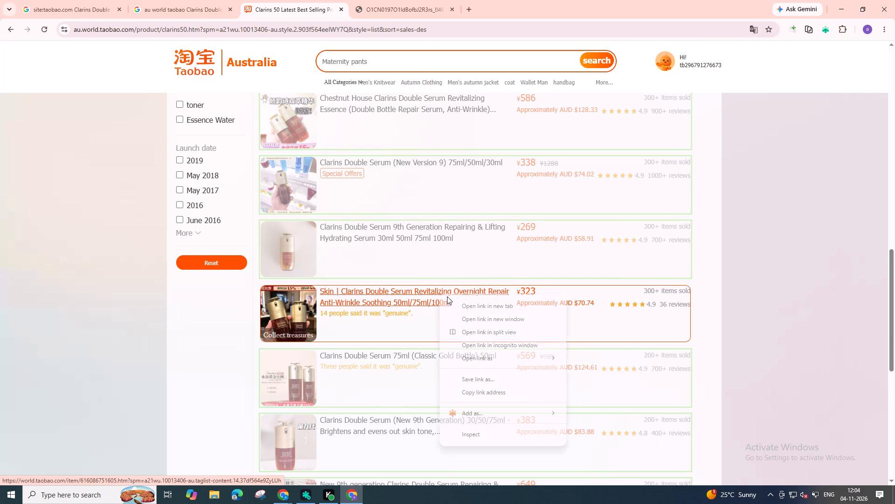
{"action": "left_click", "coordinate": [506, 392]}
{"action": "key", "text": "alt+Tab"}
{"action": "key", "text": "alt+Tab"}
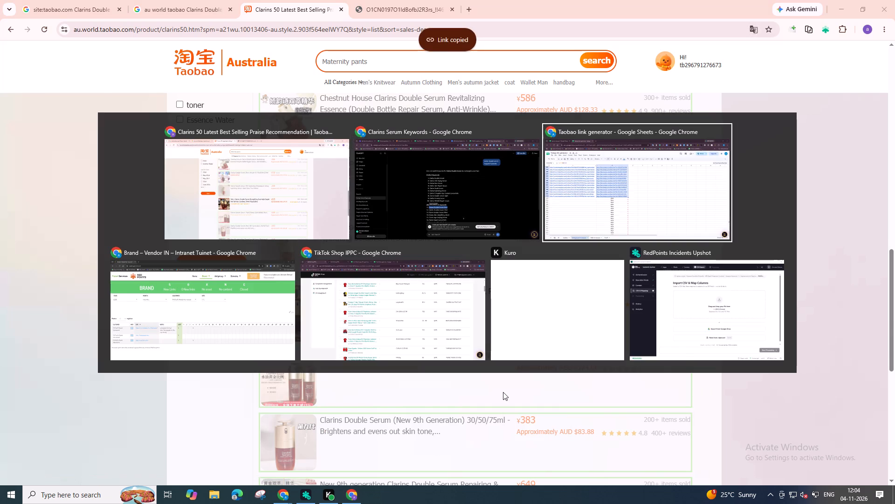
{"action": "key", "text": "alt+Tab"}
{"action": "key", "text": "alt+Tab"}
{"action": "key", "text": "alt+Tab"}
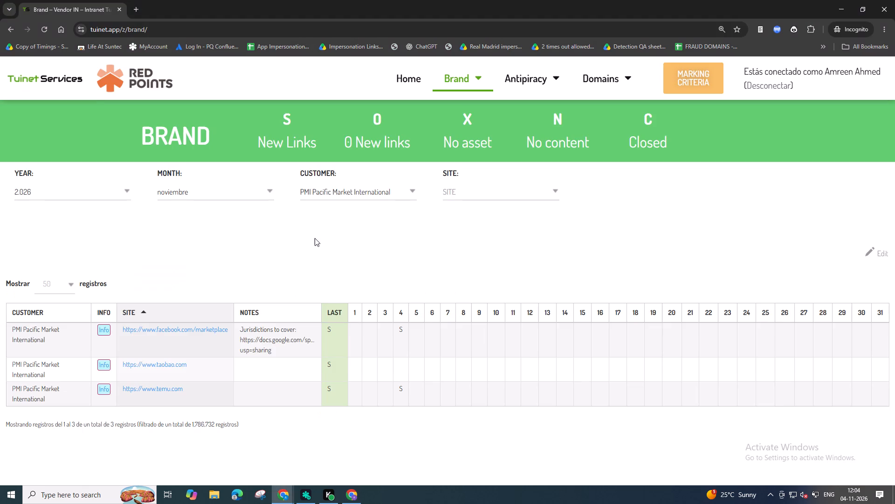
{"action": "key", "text": "alt+Tab"}
{"action": "key", "text": "alt+Tab"}
{"action": "key", "text": "alt+Tab"}
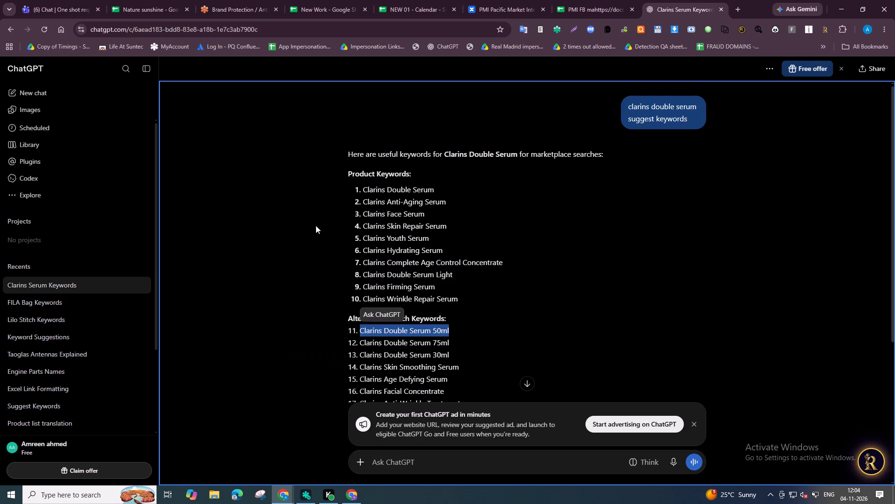
{"action": "left_click", "coordinate": [310, 0]}
{"action": "scroll", "coordinate": [341, 315], "scroll_direction": "down", "scroll_amount": 7}
{"action": "left_click", "coordinate": [343, 314]}
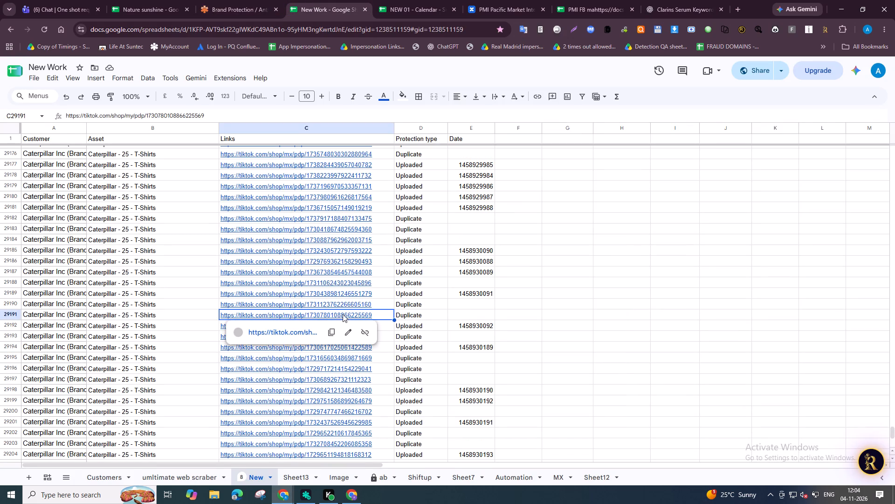
{"action": "key", "text": "ctrl+End"}
{"action": "key", "text": "ctrl+Left"}
{"action": "key", "text": "ctrl+Up"}
{"action": "key", "text": "Down"}
{"action": "key", "text": "Right"}
{"action": "key", "text": "Right"}
{"action": "key", "text": "Down"}
{"action": "key", "text": "ctrl+v"}
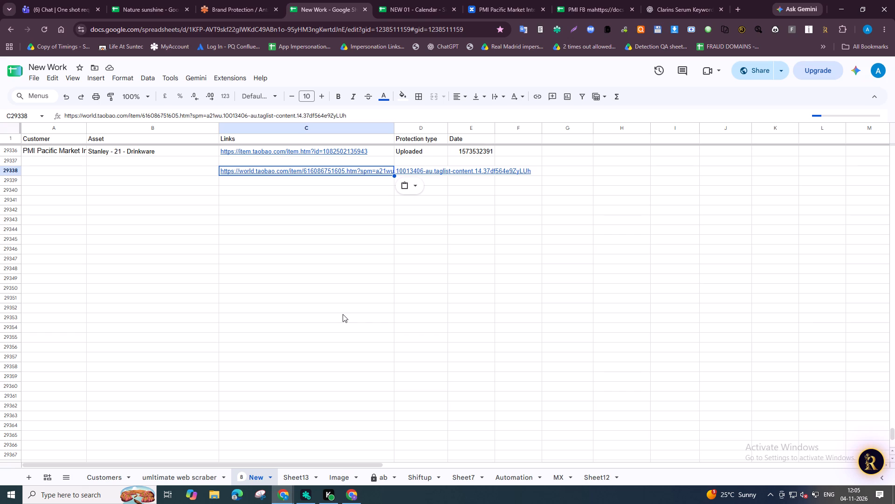
Switch back to the Taobao browser window, view the enlarged image of the ¥323 listing and close its tab.
{"action": "key", "text": "alt+Tab"}
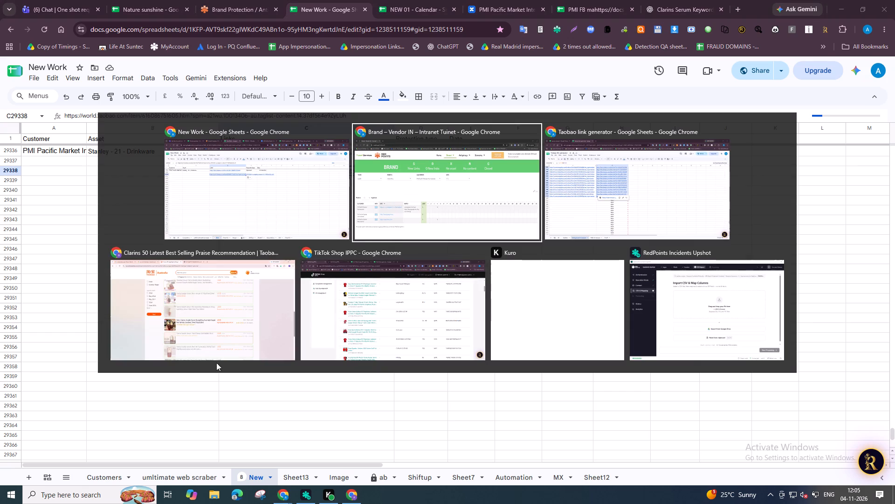
{"action": "left_click", "coordinate": [278, 321], "text": "alt"}
{"action": "left_click", "coordinate": [414, 0]}
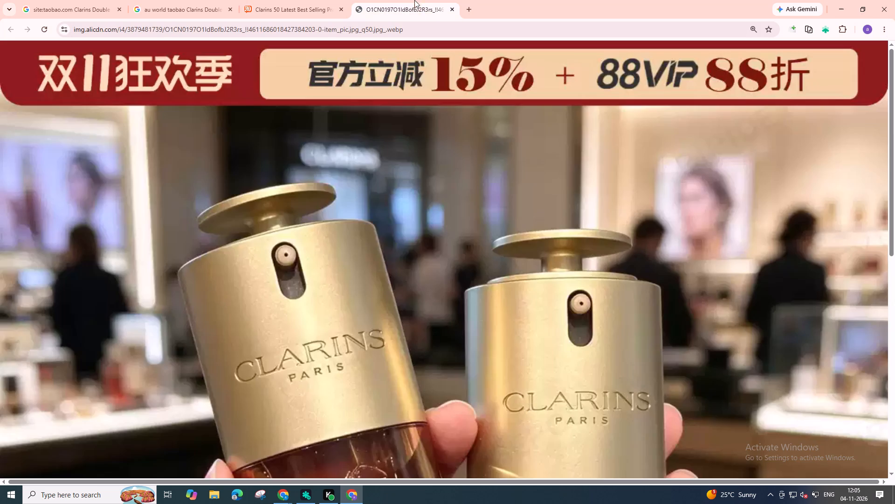
{"action": "key", "text": "ctrl+w"}
Examine the remaining clarins50 products down to the end of the list for unhighlighted Clarins Double Serum listings.
{"action": "scroll", "coordinate": [417, 147], "scroll_direction": "down", "scroll_amount": 4}
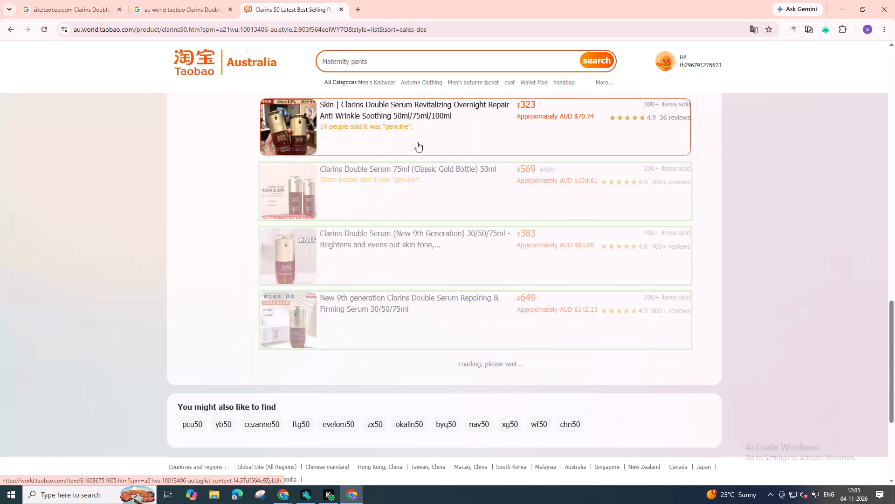
{"action": "scroll", "coordinate": [414, 161], "scroll_direction": "down", "scroll_amount": 4}
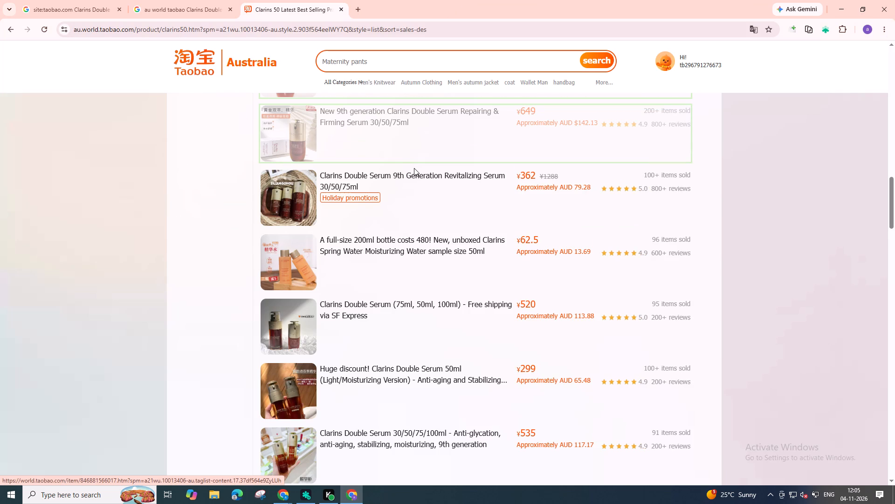
{"action": "key", "text": "alt+Tab"}
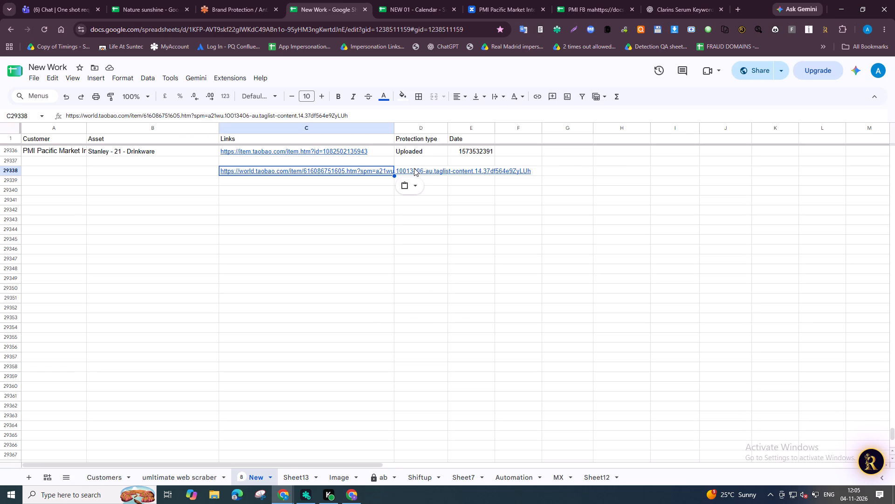
{"action": "key", "text": "alt+Tab"}
{"action": "scroll", "coordinate": [419, 215], "scroll_direction": "down", "scroll_amount": 5}
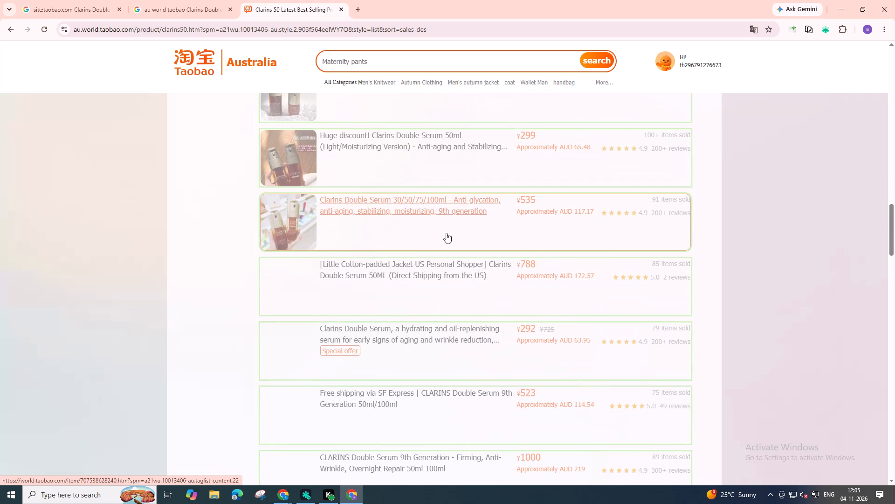
{"action": "scroll", "coordinate": [451, 233], "scroll_direction": "down", "scroll_amount": 6}
{"action": "scroll", "coordinate": [676, 230], "scroll_direction": "down", "scroll_amount": 2}
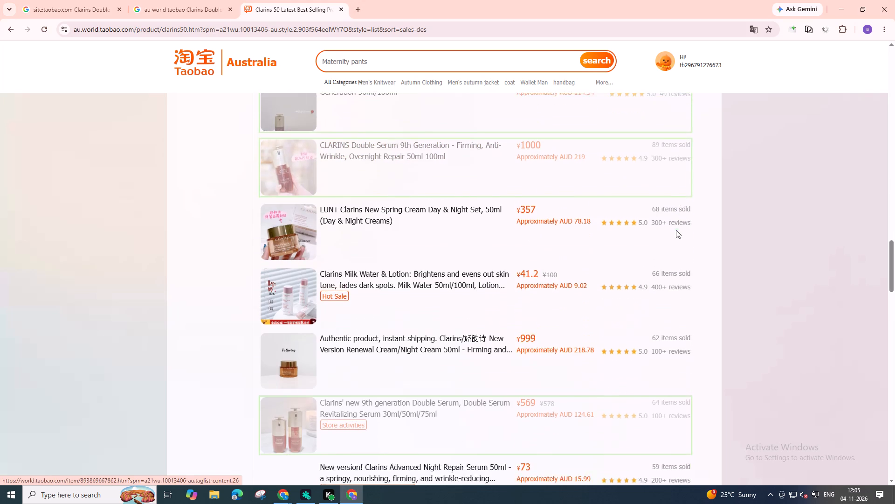
{"action": "scroll", "coordinate": [676, 230], "scroll_direction": "down", "scroll_amount": 8}
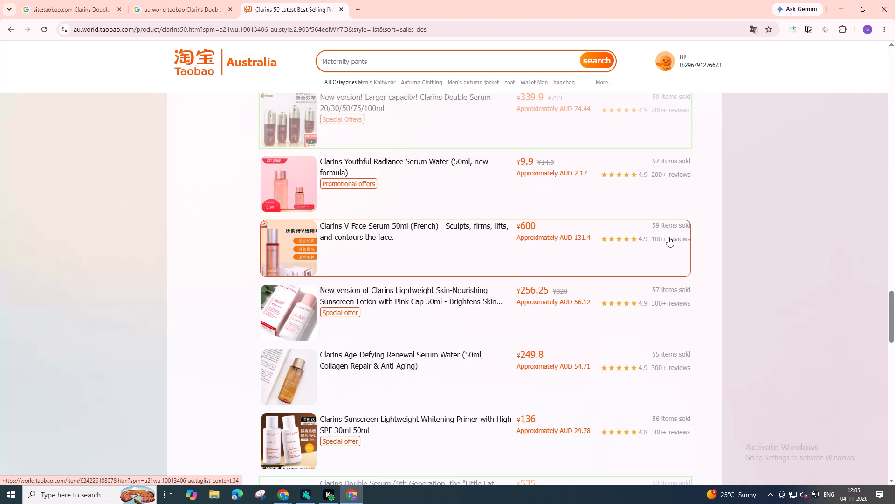
{"action": "scroll", "coordinate": [668, 237], "scroll_direction": "down", "scroll_amount": 14}
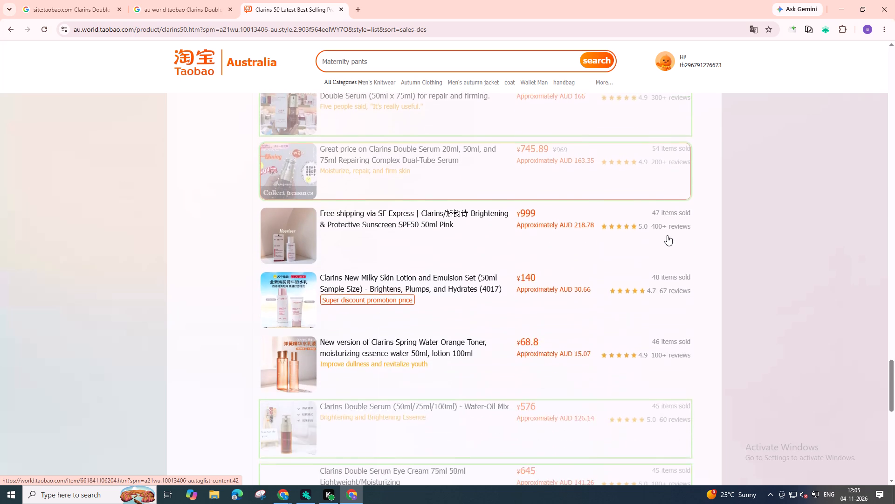
{"action": "scroll", "coordinate": [667, 235], "scroll_direction": "down", "scroll_amount": 8}
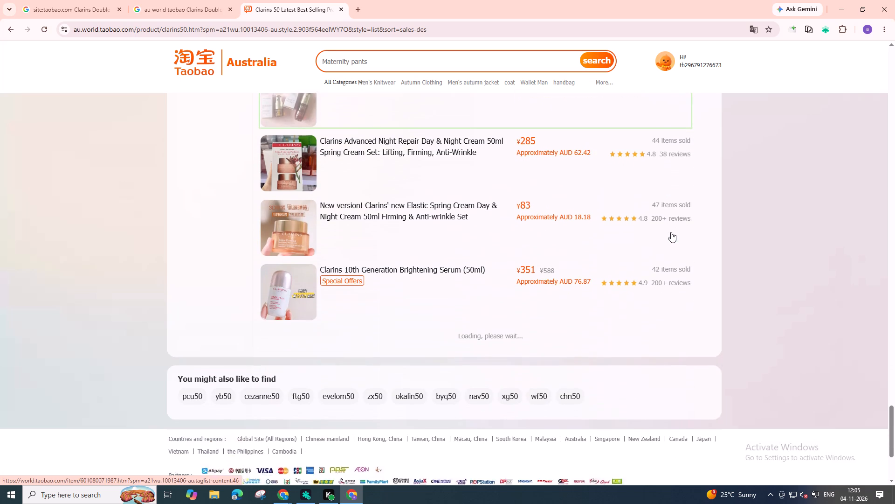
Examine the further clarins50 products for unhighlighted Clarins Double Serum listings.
{"action": "scroll", "coordinate": [786, 271], "scroll_direction": "down", "scroll_amount": 4}
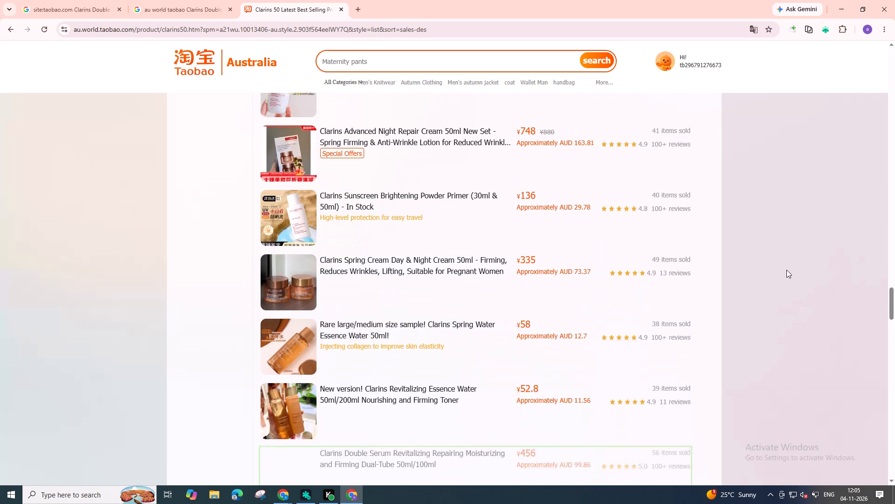
{"action": "scroll", "coordinate": [786, 270], "scroll_direction": "down", "scroll_amount": 3}
{"action": "scroll", "coordinate": [595, 232], "scroll_direction": "down", "scroll_amount": 6}
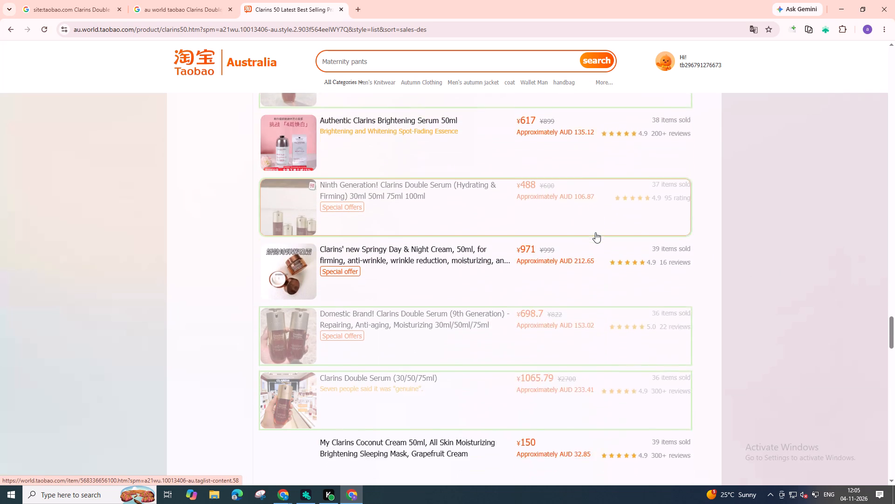
{"action": "scroll", "coordinate": [595, 232], "scroll_direction": "down", "scroll_amount": 5}
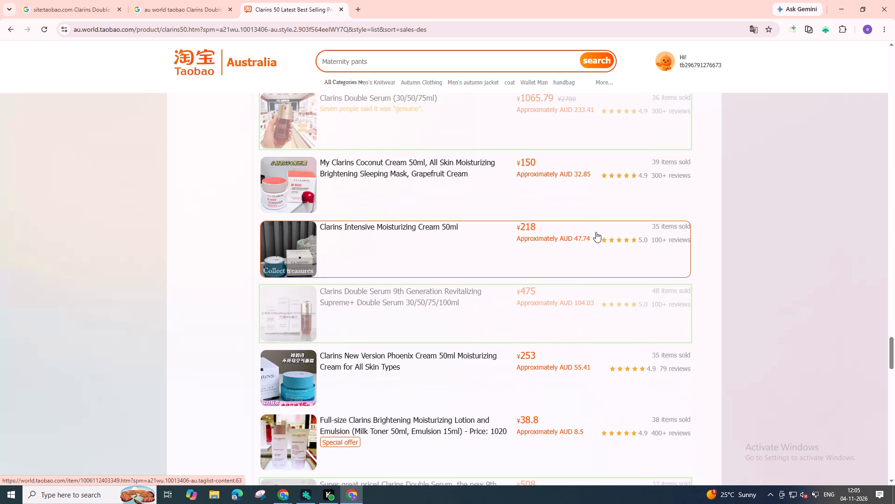
{"action": "scroll", "coordinate": [596, 232], "scroll_direction": "down", "scroll_amount": 8}
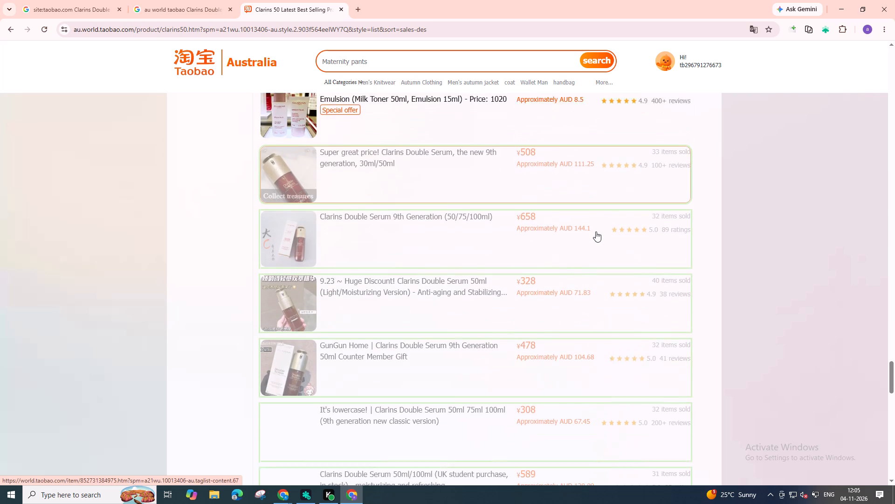
{"action": "scroll", "coordinate": [596, 231], "scroll_direction": "down", "scroll_amount": 6}
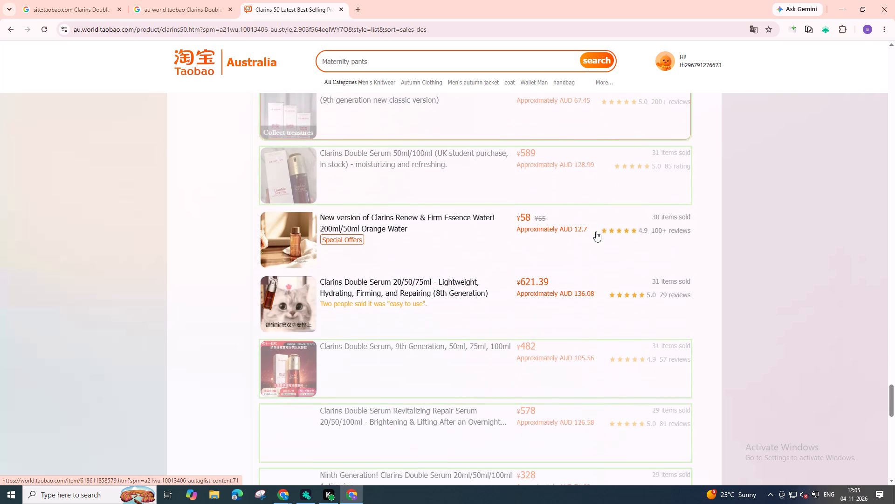
{"action": "scroll", "coordinate": [596, 231], "scroll_direction": "down", "scroll_amount": 5}
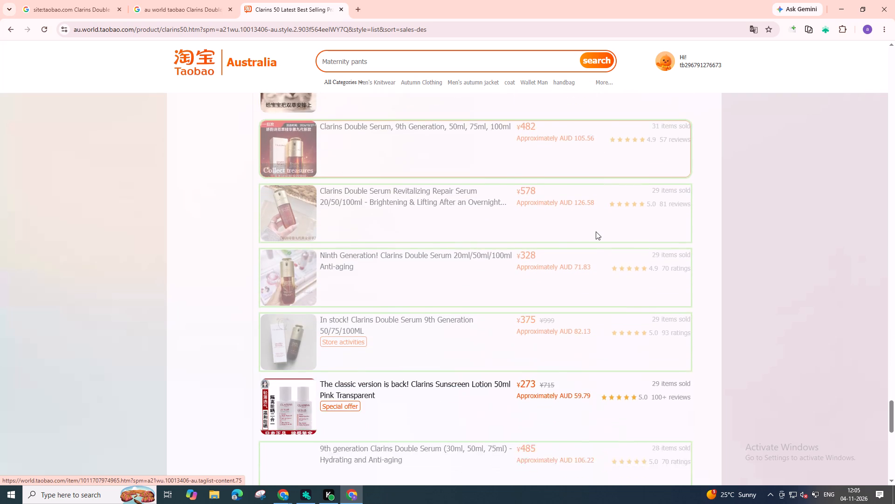
{"action": "scroll", "coordinate": [596, 231], "scroll_direction": "down", "scroll_amount": 6}
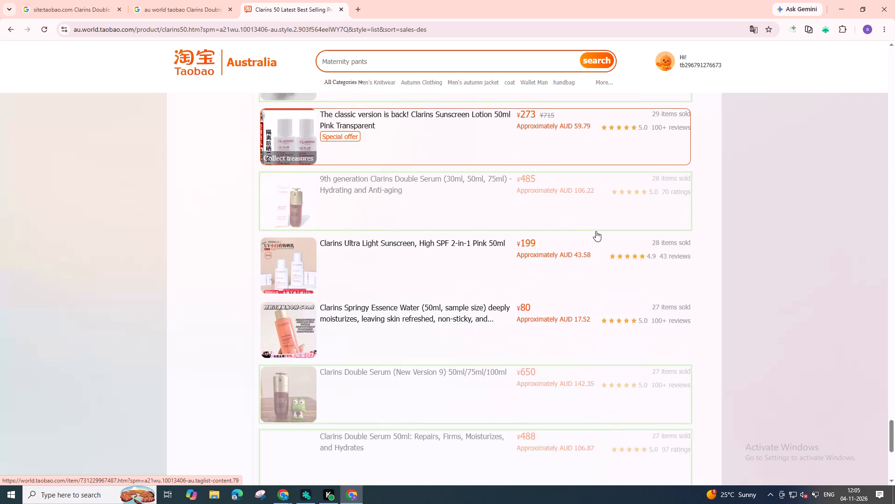
{"action": "scroll", "coordinate": [596, 231], "scroll_direction": "down", "scroll_amount": 3}
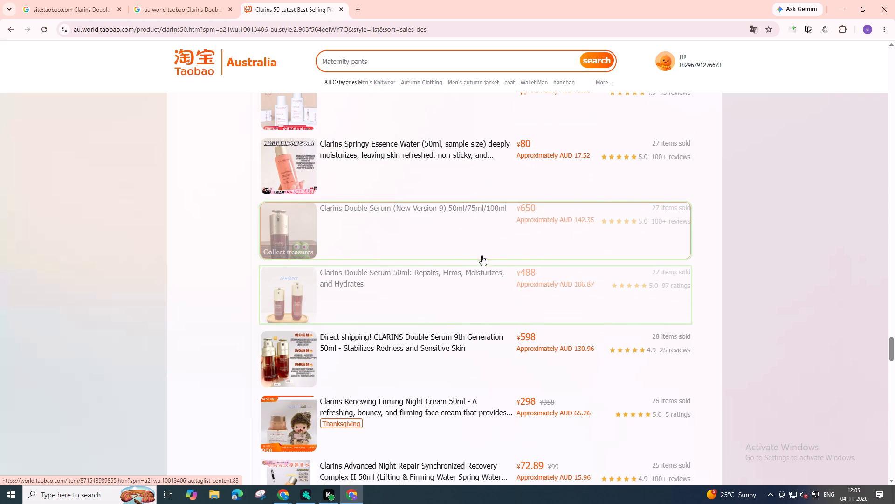
{"action": "scroll", "coordinate": [536, 246], "scroll_direction": "down", "scroll_amount": 2}
{"action": "scroll", "coordinate": [689, 263], "scroll_direction": "down", "scroll_amount": 4}
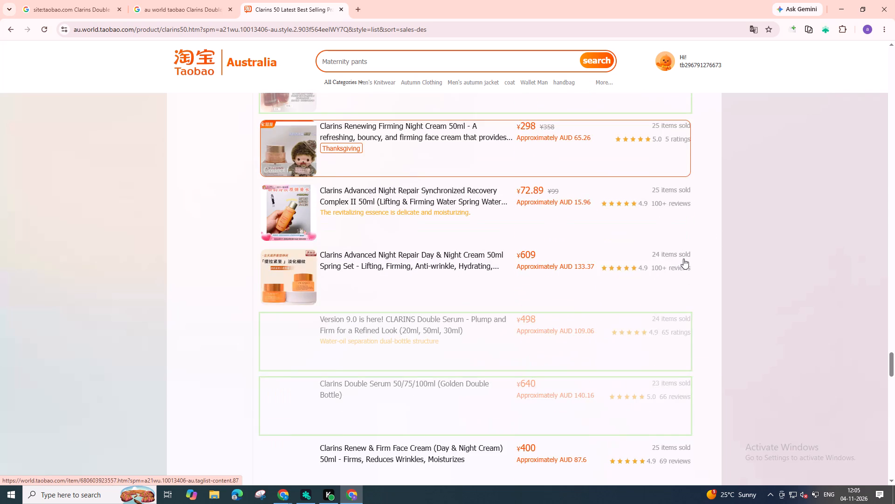
{"action": "scroll", "coordinate": [683, 259], "scroll_direction": "down", "scroll_amount": 2}
{"action": "scroll", "coordinate": [556, 239], "scroll_direction": "down", "scroll_amount": 4}
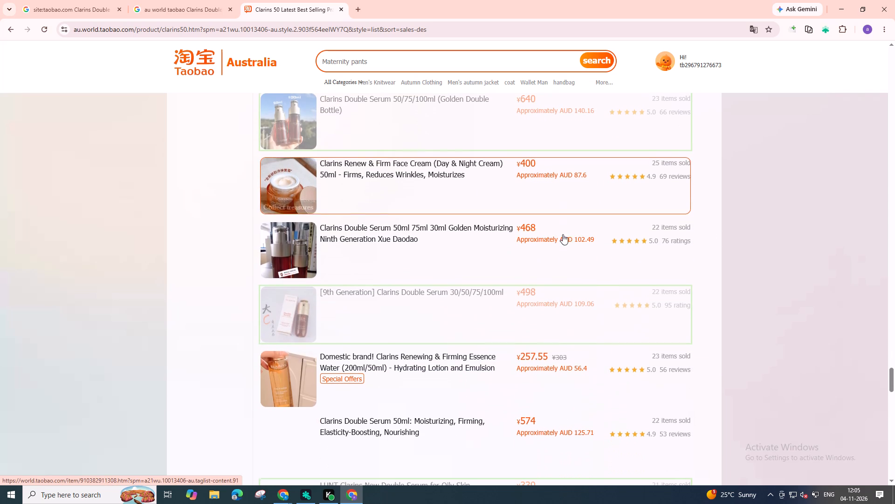
View the enlarged product image of the ¥468 Clarins Double Serum Golden Moisturizing Ninth Generation listing in a new tab and close it.
{"action": "right_click", "coordinate": [290, 244]}
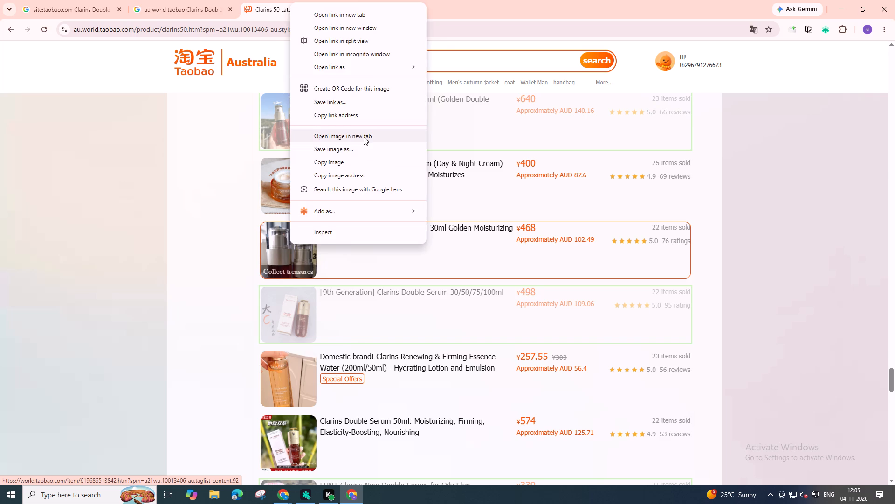
{"action": "left_click", "coordinate": [364, 137]}
{"action": "left_click", "coordinate": [418, 0]}
{"action": "scroll", "coordinate": [507, 278], "scroll_direction": "down", "scroll_amount": 7}
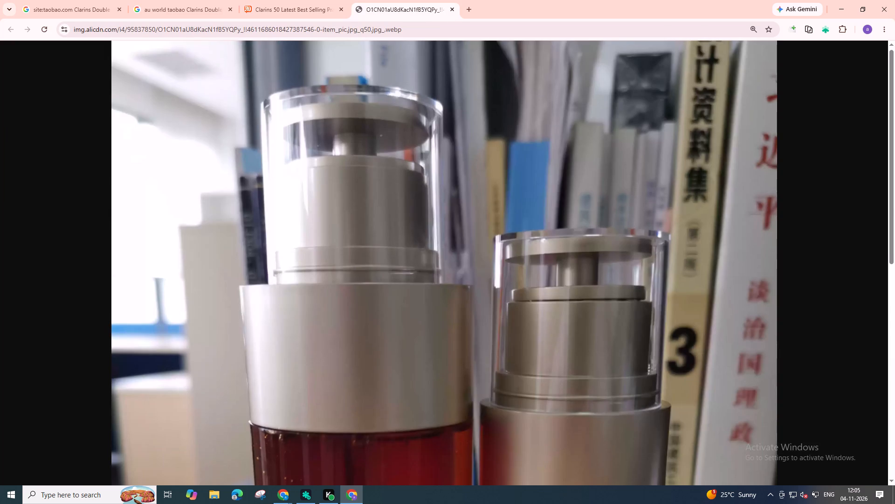
{"action": "scroll", "coordinate": [500, 297], "scroll_direction": "up", "scroll_amount": 5}
{"action": "left_click", "coordinate": [449, 9]}
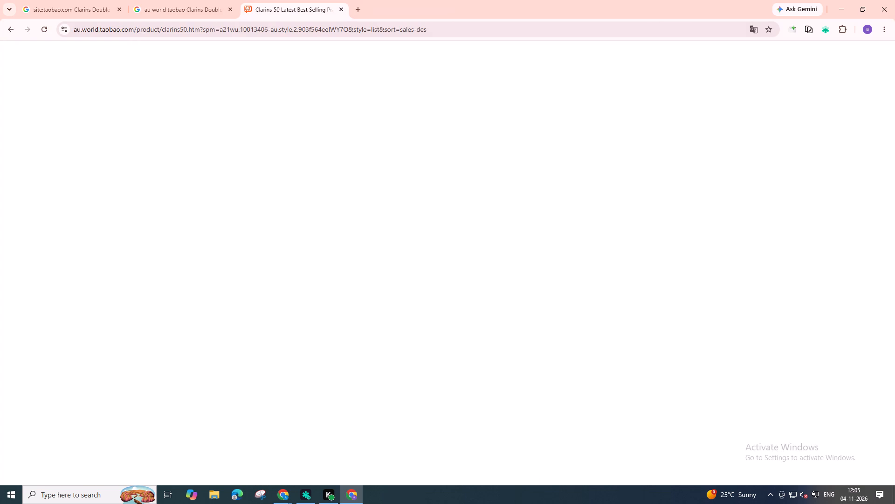
View the enlarged product image of the ¥574 Clarins Double Serum 50ml listing in a new tab and close it.
{"action": "scroll", "coordinate": [438, 267], "scroll_direction": "down", "scroll_amount": 3}
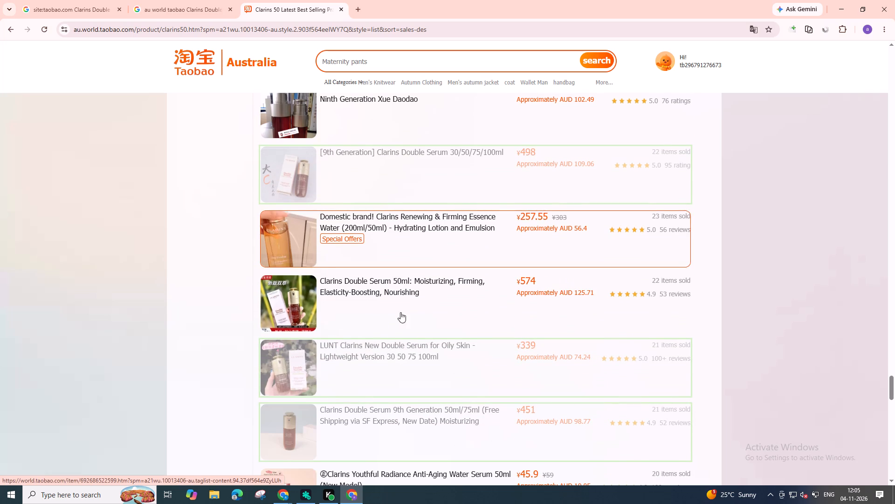
{"action": "right_click", "coordinate": [289, 301]}
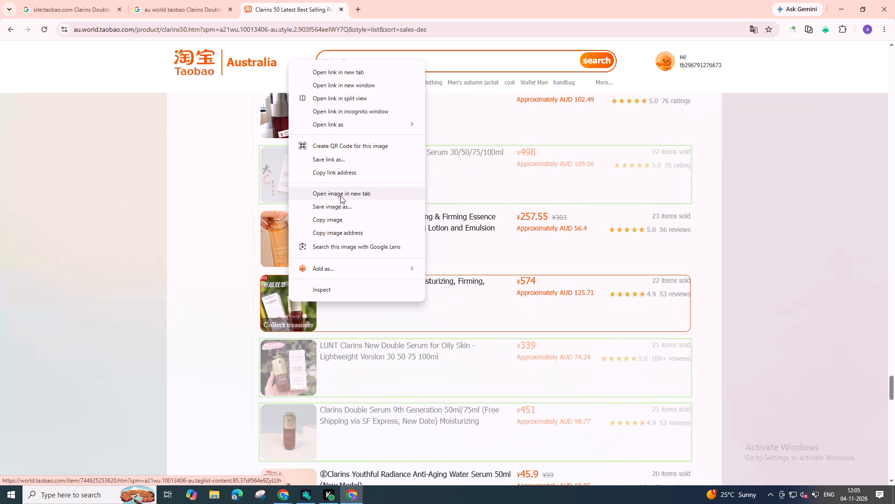
{"action": "left_click", "coordinate": [340, 196]}
{"action": "left_click", "coordinate": [408, 0]}
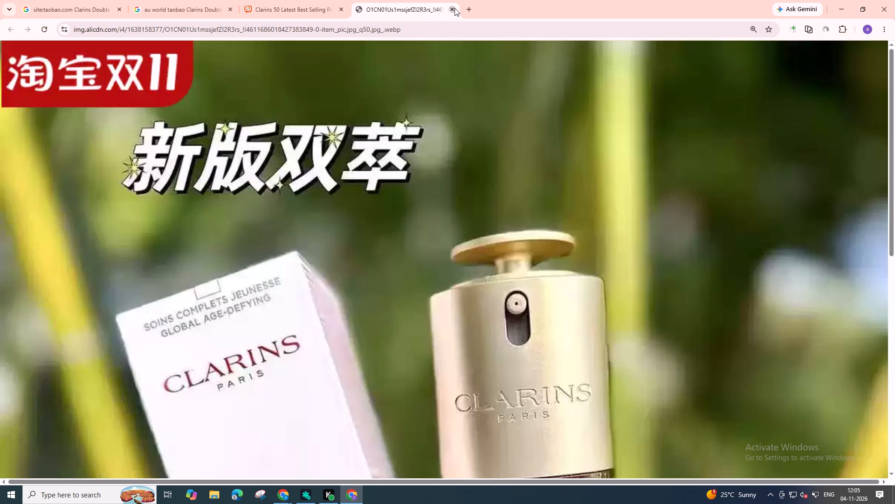
{"action": "left_click", "coordinate": [454, 8]}
Copy the ¥574 Double Serum listing's link and paste it into cell C29339, under Links, in the New Work spreadsheet.
{"action": "right_click", "coordinate": [407, 288]}
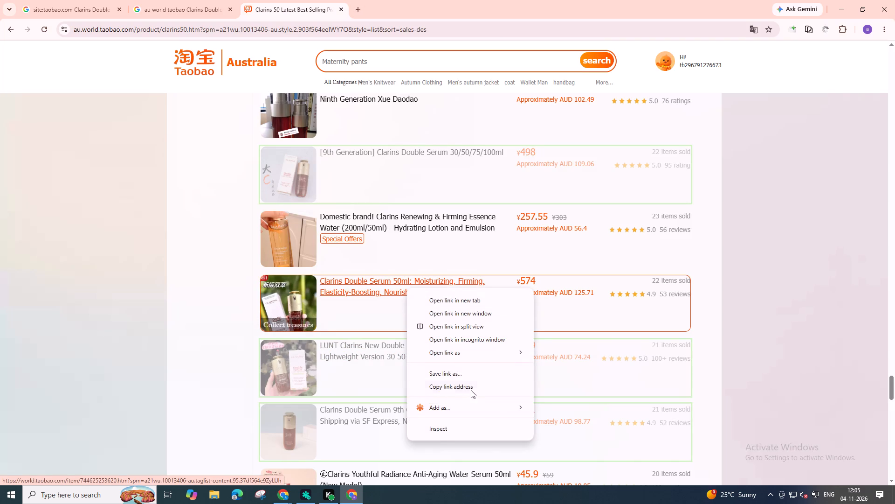
{"action": "left_click", "coordinate": [472, 388]}
{"action": "key", "text": "alt+Tab"}
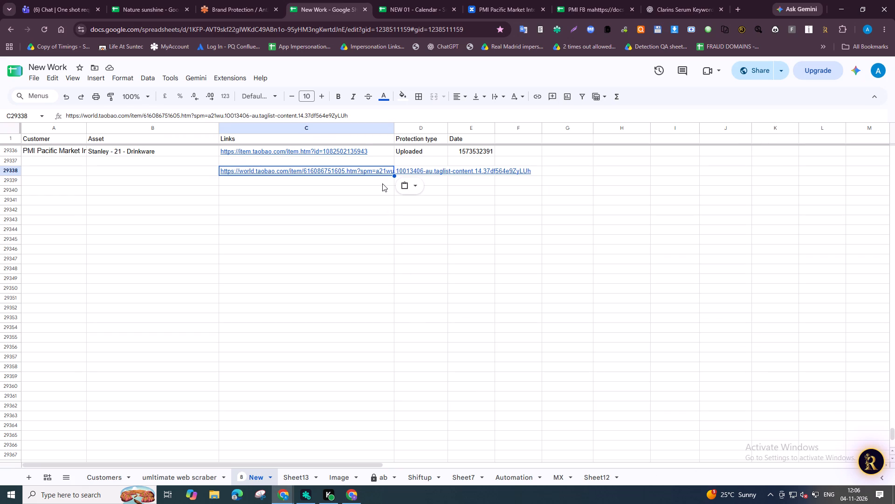
{"action": "left_click", "coordinate": [382, 182]}
{"action": "key", "text": "ctrl+v"}
Back on Taobao, find the ¥452.5 Double Serum 30/50/100ml listing, copy its link and paste it into cell C29341 of New Work.
{"action": "key", "text": "alt+Tab"}
{"action": "scroll", "coordinate": [426, 248], "scroll_direction": "down", "scroll_amount": 5}
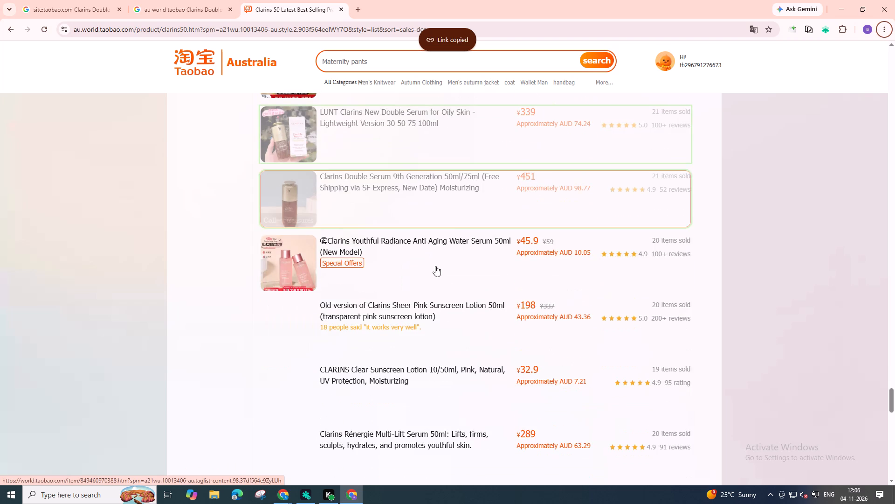
{"action": "scroll", "coordinate": [540, 267], "scroll_direction": "down", "scroll_amount": 4}
{"action": "scroll", "coordinate": [567, 296], "scroll_direction": "down", "scroll_amount": 3}
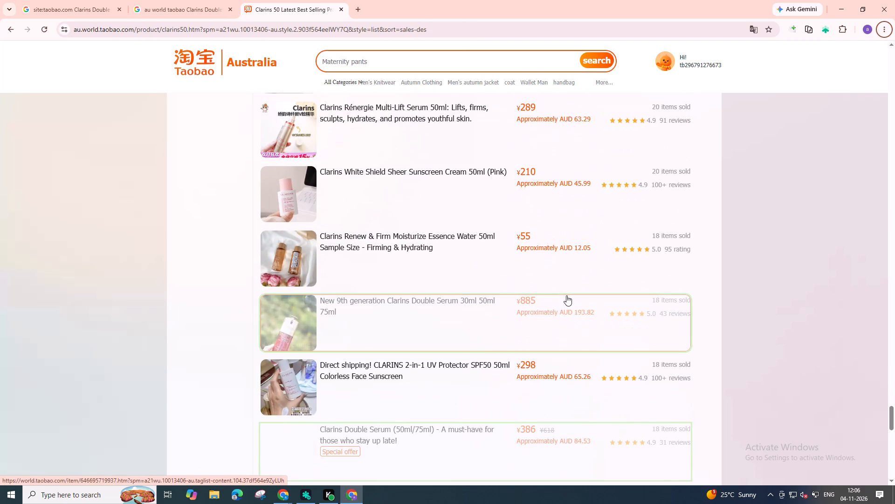
{"action": "scroll", "coordinate": [566, 295], "scroll_direction": "down", "scroll_amount": 11}
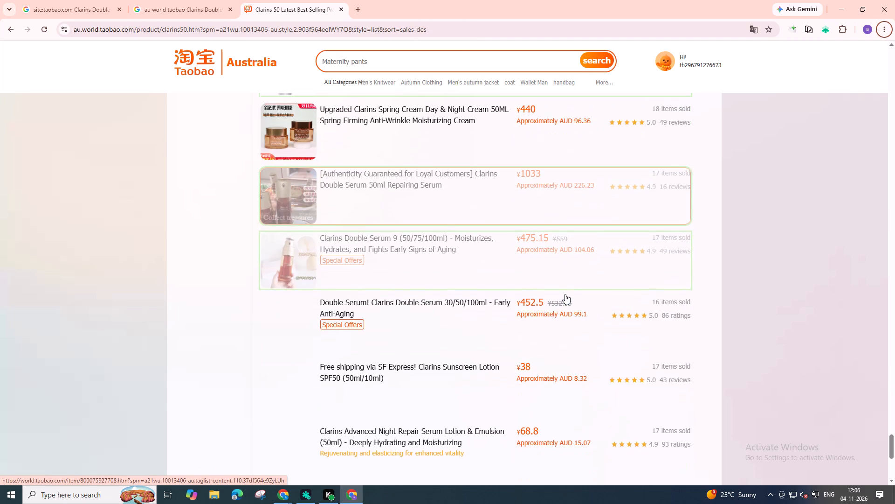
{"action": "right_click", "coordinate": [445, 306]}
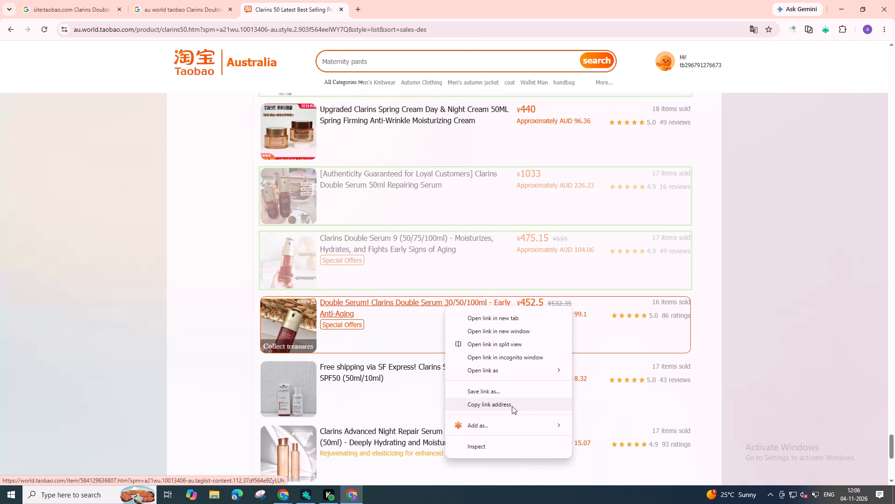
{"action": "left_click", "coordinate": [515, 402]}
{"action": "key", "text": "alt+Tab"}
{"action": "left_click", "coordinate": [378, 200]}
{"action": "key", "text": "ctrl+v"}
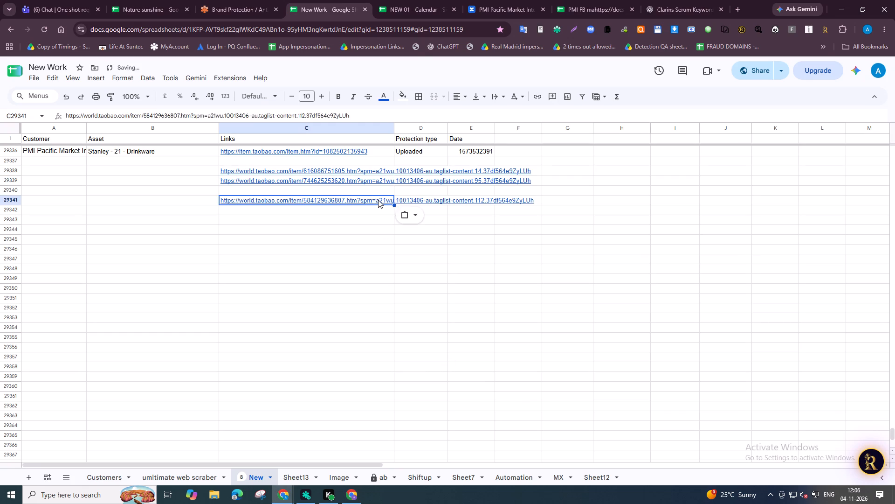
Switch back to the Taobao browser window, view the enlarged image of the ¥452.5 listing and close its tab.
{"action": "key", "text": "alt+Tab"}
{"action": "right_click", "coordinate": [294, 324]}
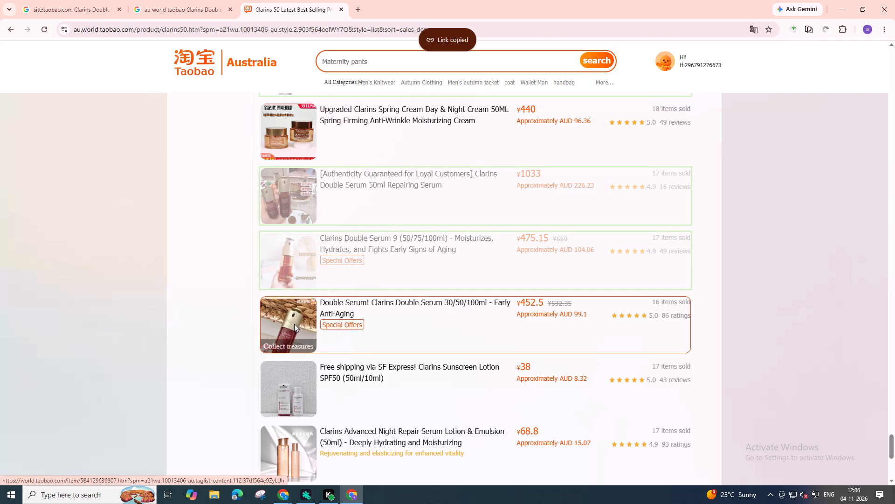
{"action": "left_click", "coordinate": [352, 214]}
{"action": "left_click", "coordinate": [409, 0]}
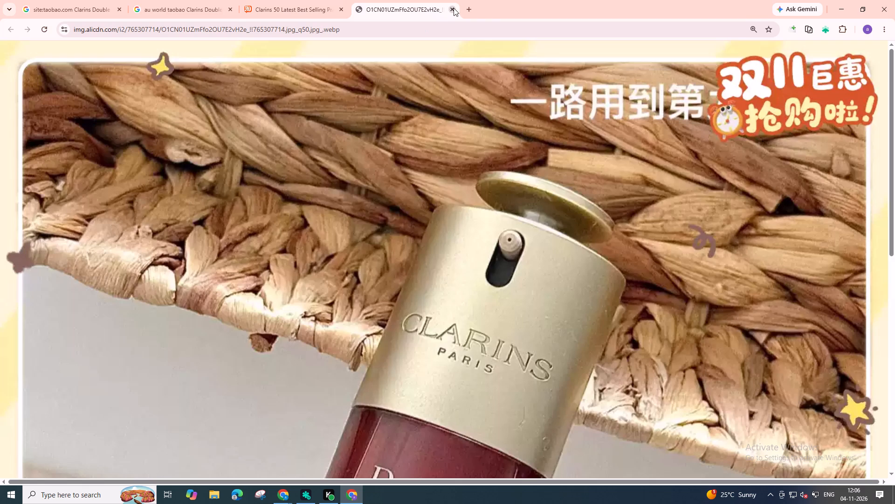
{"action": "left_click", "coordinate": [454, 8]}
Find the ¥387.1 Double Serum 9th Generation Moisturizing Essence listing, copy its link and paste it into cell C29340 of New Work.
{"action": "scroll", "coordinate": [457, 296], "scroll_direction": "down", "scroll_amount": 5}
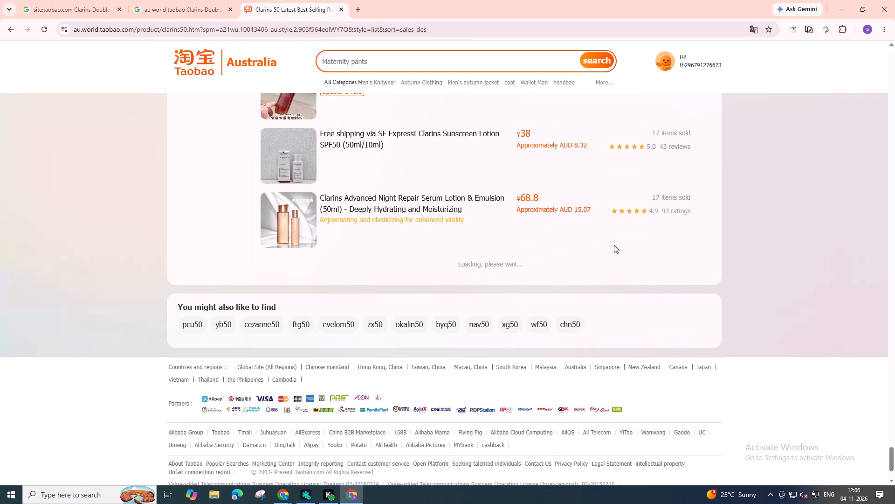
{"action": "scroll", "coordinate": [639, 227], "scroll_direction": "down", "scroll_amount": 5}
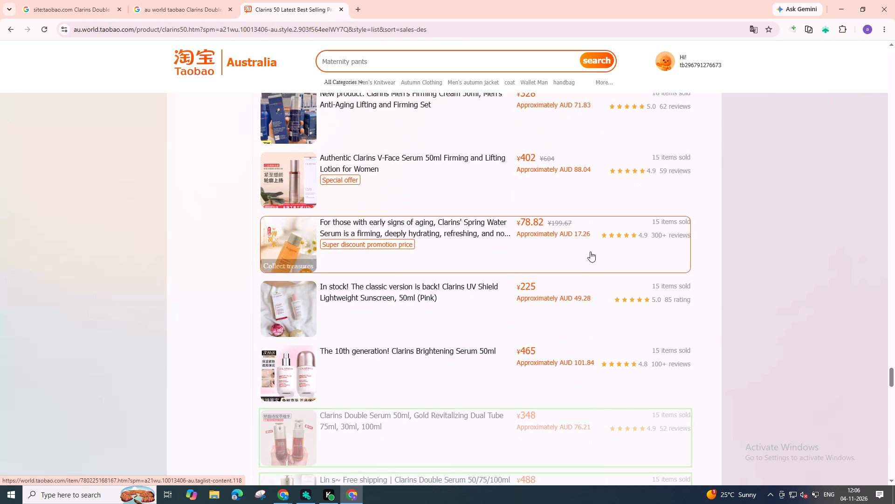
{"action": "scroll", "coordinate": [593, 249], "scroll_direction": "down", "scroll_amount": 11}
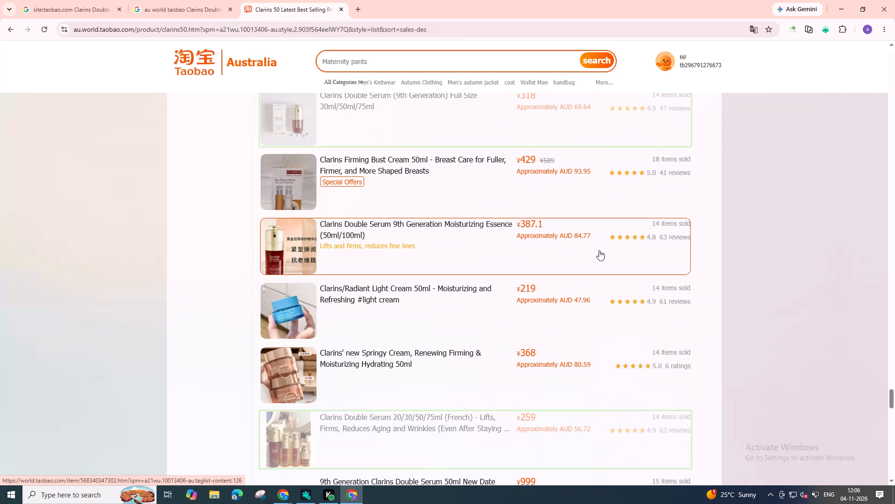
{"action": "right_click", "coordinate": [466, 228]}
{"action": "left_click", "coordinate": [535, 328]}
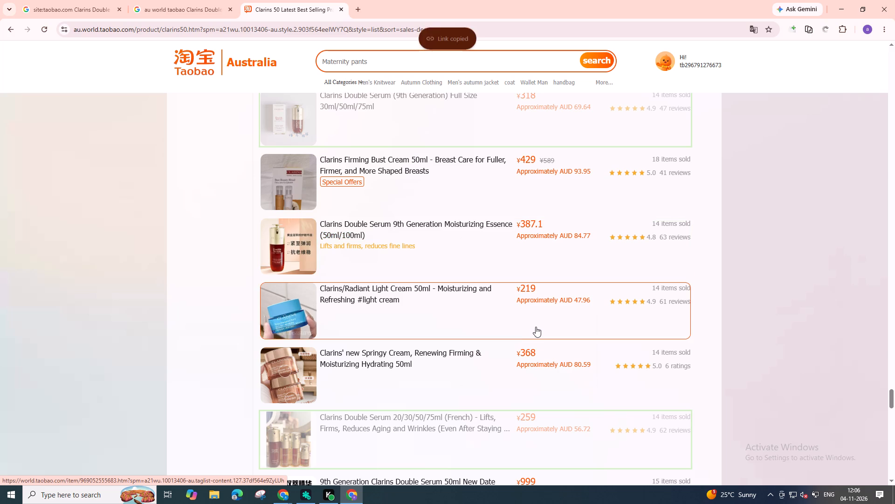
{"action": "key", "text": "alt+Tab"}
{"action": "left_click", "coordinate": [381, 189]}
{"action": "key", "text": "ctrl+v"}
{"action": "left_click", "coordinate": [383, 239]}
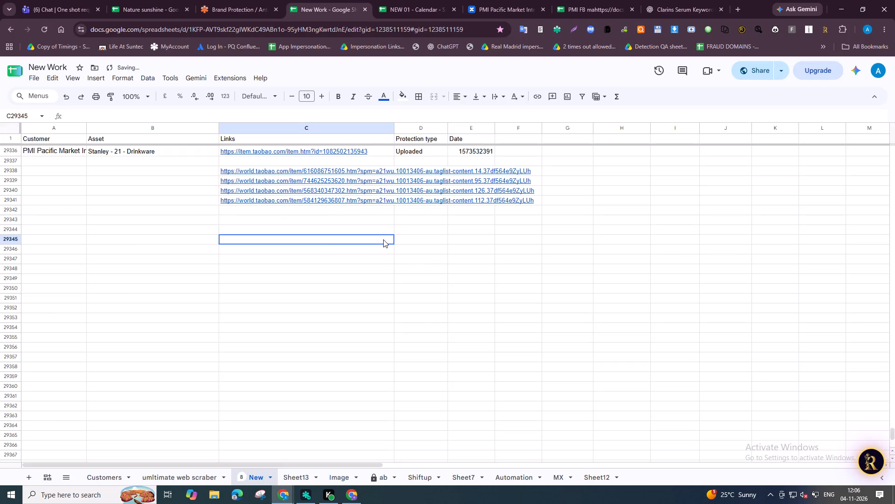
Switch back to Taobao, view the enlarged image of the ¥999 9th Generation Double Serum New Date Classic listing and close its tab.
{"action": "key", "text": "alt+Tab"}
{"action": "scroll", "coordinate": [435, 236], "scroll_direction": "down", "scroll_amount": 4}
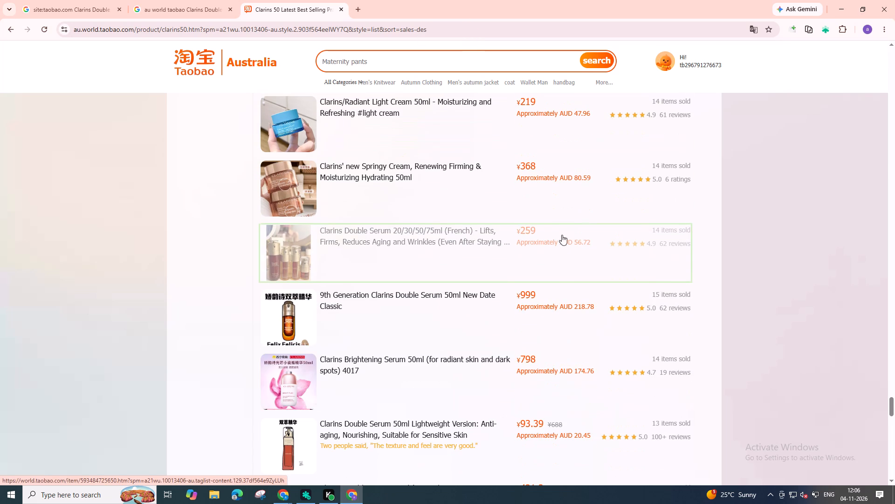
{"action": "scroll", "coordinate": [700, 258], "scroll_direction": "down", "scroll_amount": 1}
{"action": "right_click", "coordinate": [289, 276]}
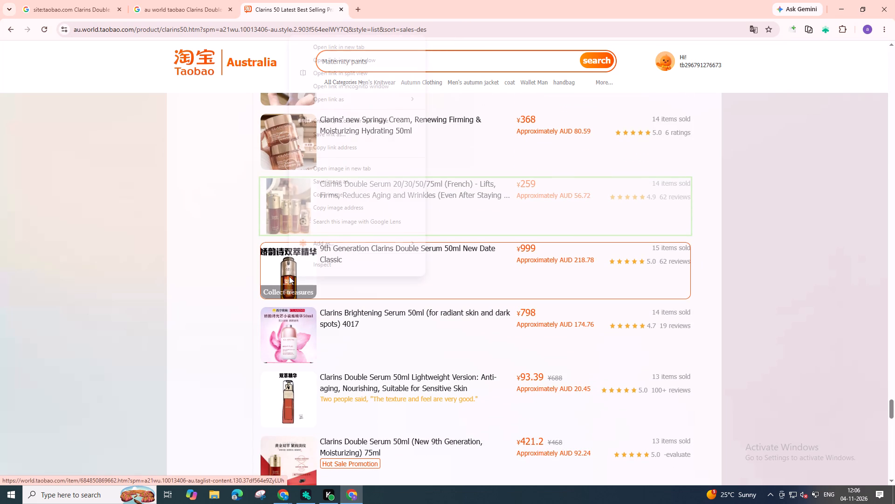
{"action": "left_click", "coordinate": [358, 172]}
{"action": "left_click", "coordinate": [407, 0]}
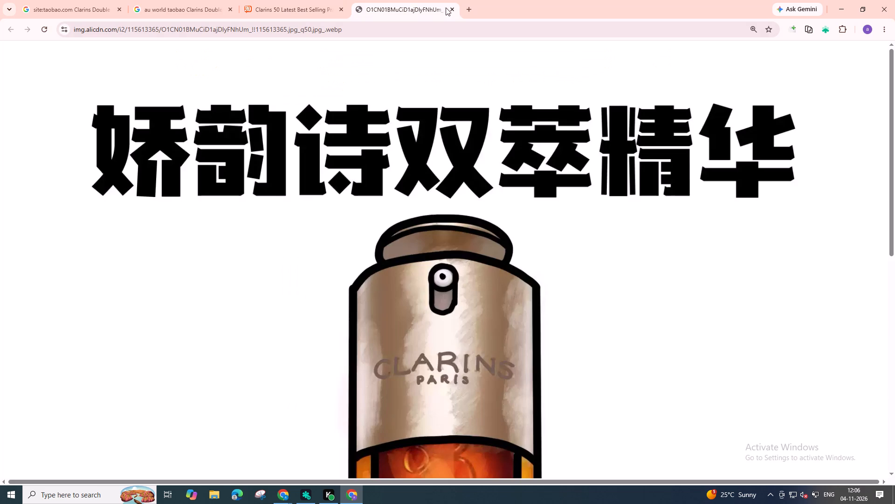
{"action": "left_click", "coordinate": [451, 11]}
View the enlarged image of the ¥421.2 Double Serum 50ml (New 9th Generation, Moisturizing) 75ml listing and close its tab.
{"action": "scroll", "coordinate": [458, 279], "scroll_direction": "down", "scroll_amount": 3}
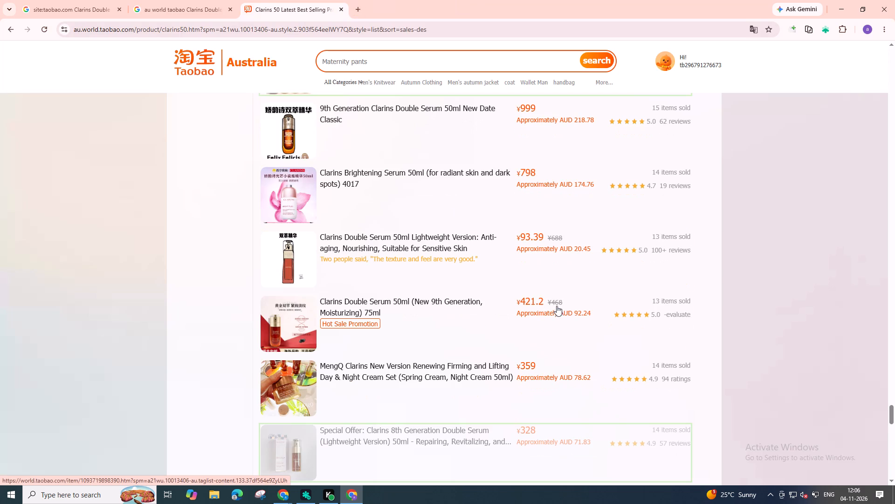
{"action": "right_click", "coordinate": [289, 325]}
{"action": "left_click", "coordinate": [365, 218]}
{"action": "left_click", "coordinate": [395, 0]}
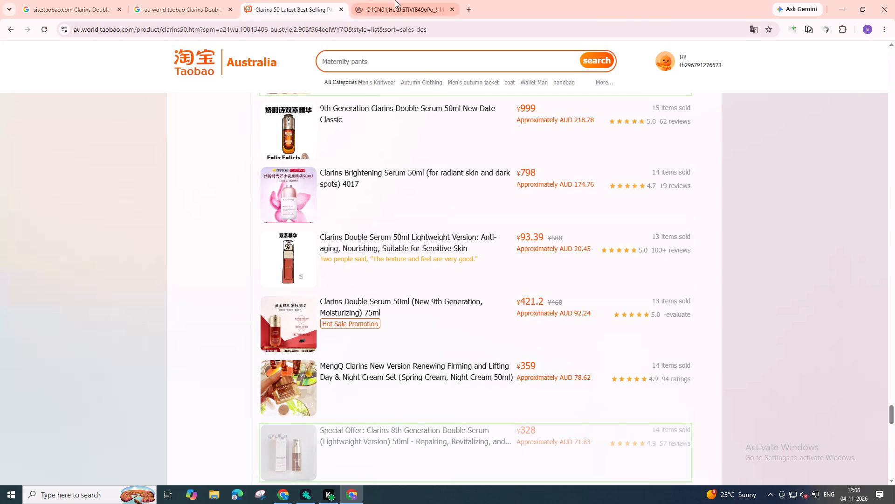
{"action": "scroll", "coordinate": [468, 241], "scroll_direction": "down", "scroll_amount": 6}
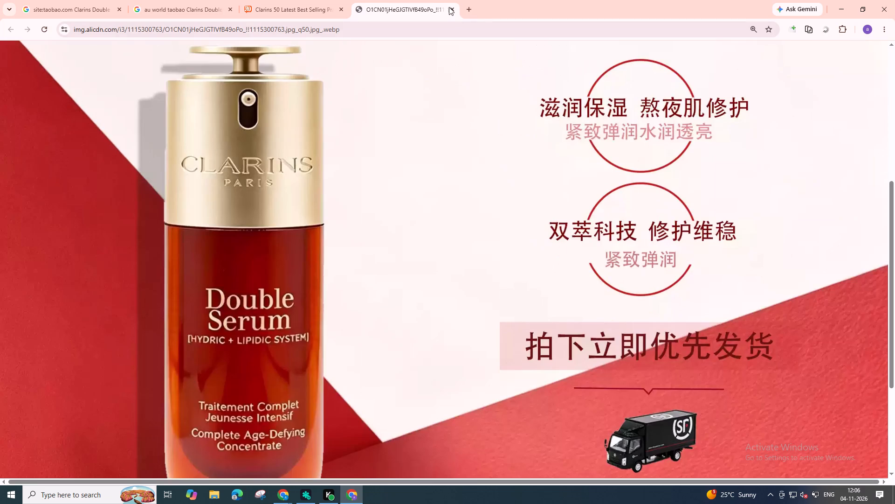
{"action": "left_click", "coordinate": [451, 8]}
Copy the link of the ¥421.2 New 9th Generation Moisturizing 75ml listing and paste it into cell C29343 of New Work.
{"action": "right_click", "coordinate": [420, 301]}
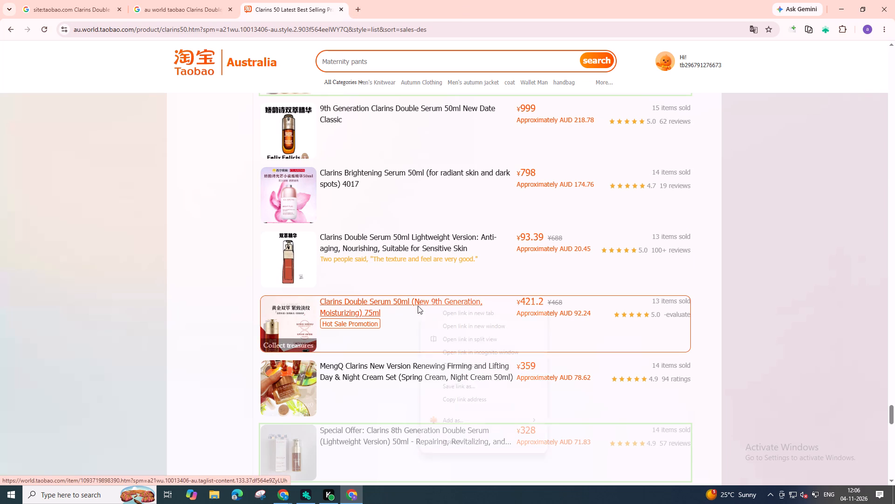
{"action": "left_click", "coordinate": [496, 398]}
{"action": "key", "text": "alt+Tab"}
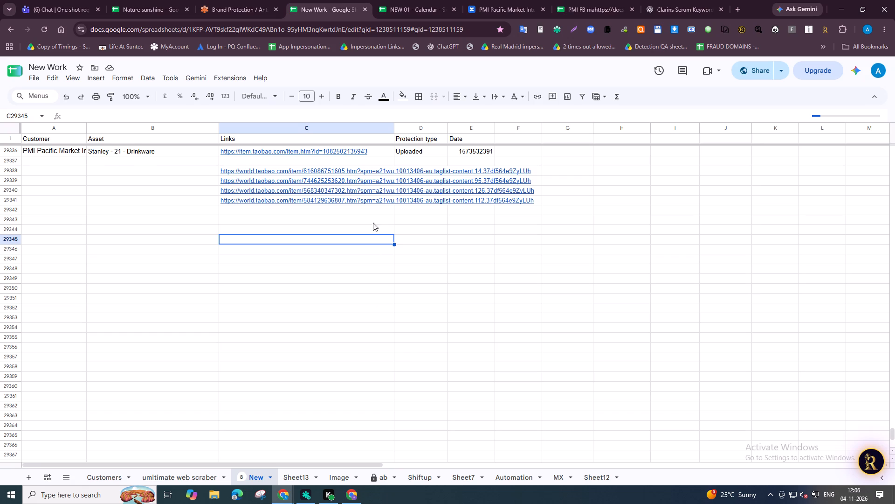
{"action": "left_click", "coordinate": [373, 216]}
{"action": "key", "text": "ctrl+v"}
Back on Taobao, find the ¥520 free-shipping Double Serum (30ml/50ml) listing, copy its link and paste it into cell C29342 of New Work.
{"action": "key", "text": "alt+Tab"}
{"action": "scroll", "coordinate": [399, 292], "scroll_direction": "down", "scroll_amount": 5}
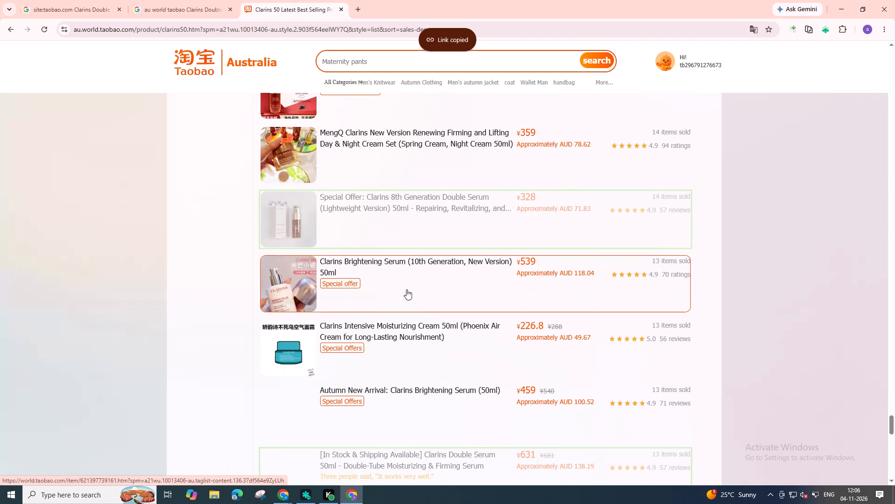
{"action": "scroll", "coordinate": [473, 284], "scroll_direction": "down", "scroll_amount": 8}
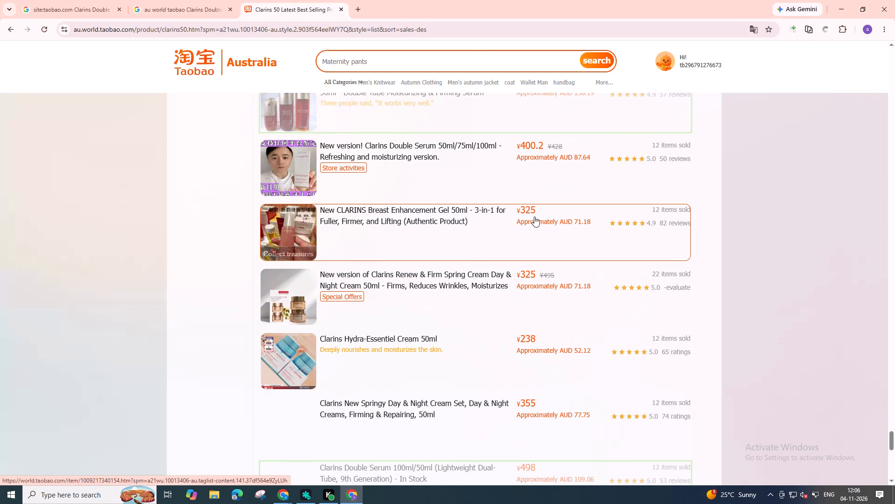
{"action": "scroll", "coordinate": [542, 212], "scroll_direction": "down", "scroll_amount": 10}
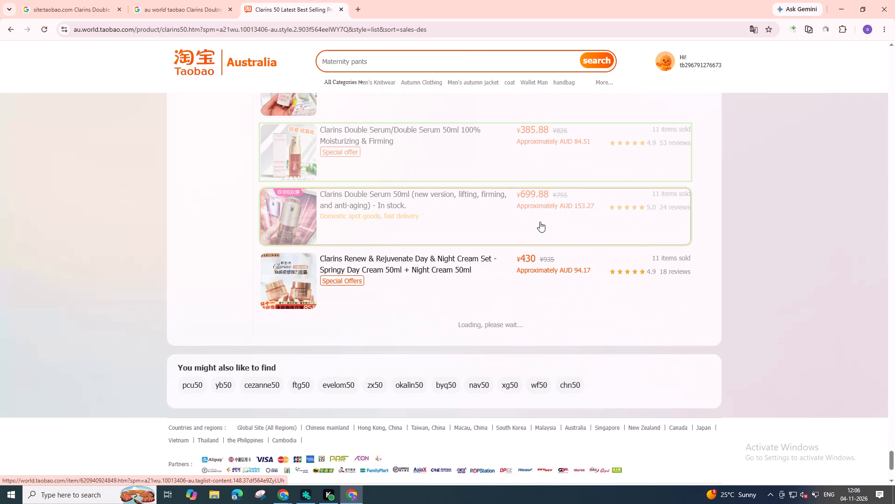
{"action": "scroll", "coordinate": [543, 217], "scroll_direction": "down", "scroll_amount": 3}
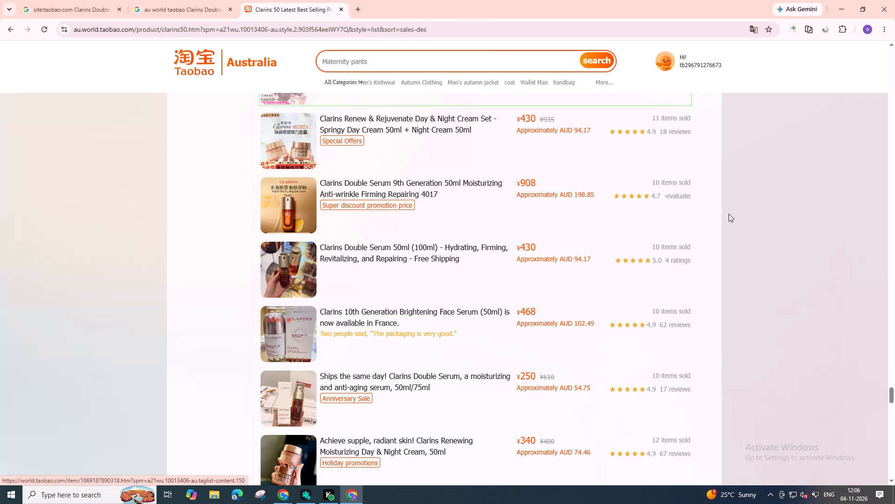
{"action": "scroll", "coordinate": [609, 280], "scroll_direction": "down", "scroll_amount": 5}
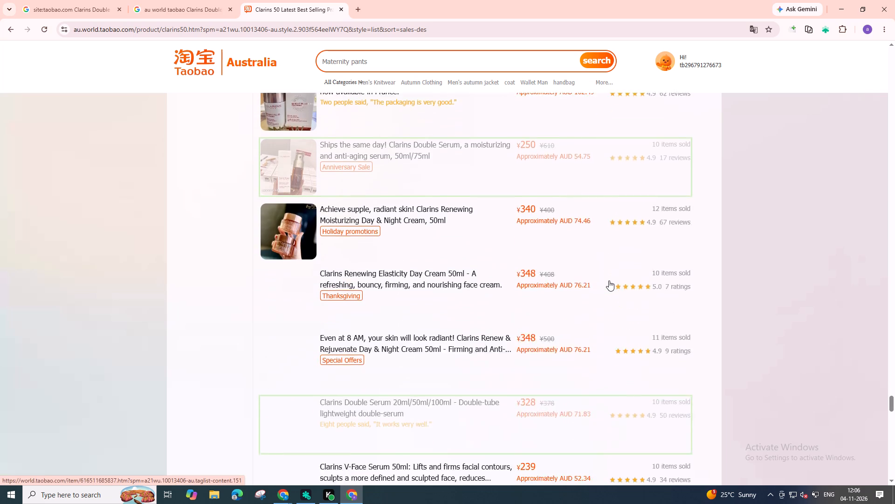
{"action": "scroll", "coordinate": [609, 280], "scroll_direction": "down", "scroll_amount": 7}
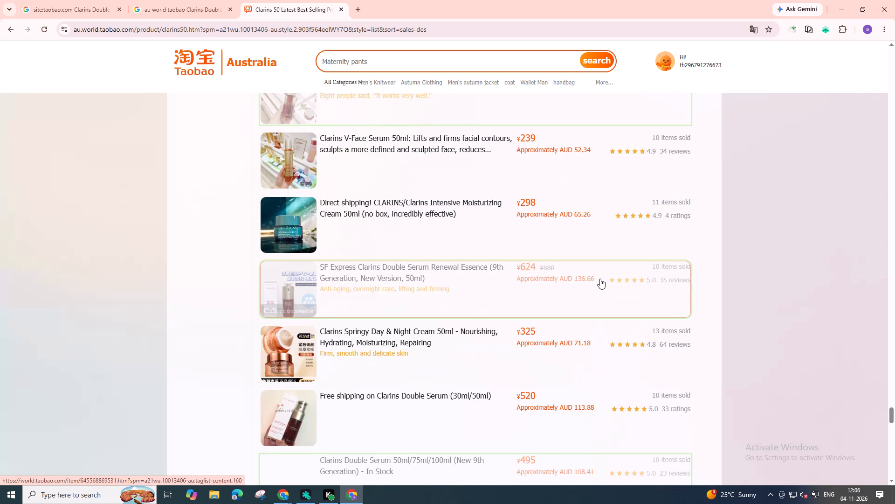
{"action": "scroll", "coordinate": [600, 279], "scroll_direction": "down", "scroll_amount": 3}
{"action": "right_click", "coordinate": [440, 257]}
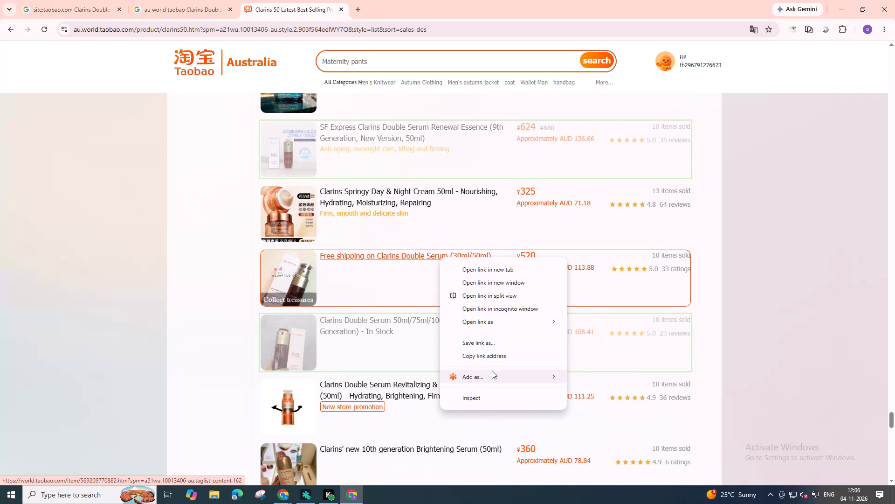
{"action": "left_click", "coordinate": [513, 355]}
{"action": "key", "text": "alt+Tab"}
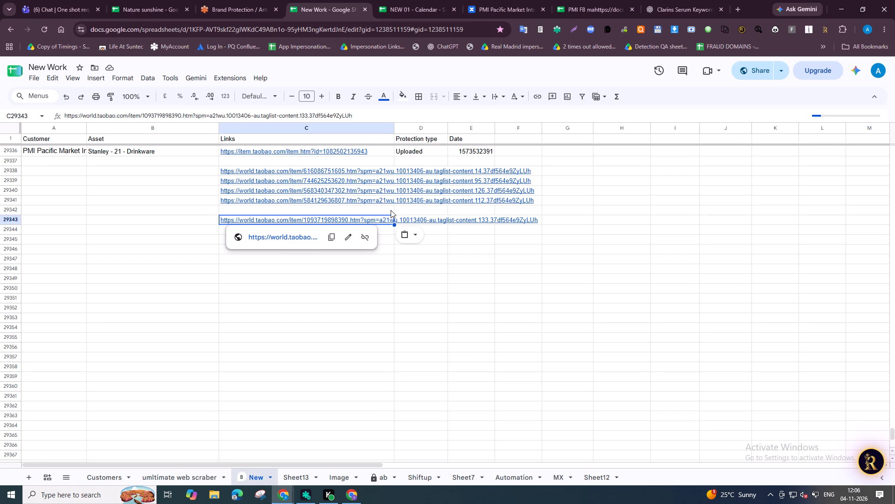
{"action": "left_click", "coordinate": [391, 210]}
{"action": "key", "text": "ctrl+v"}
Find the ¥421.2 9th Generation Double Serum Repairing & Firming (50ml/75ml) listing on Taobao, copy its link and paste it into cell C29347 of New Work.
{"action": "left_click", "coordinate": [389, 259]}
{"action": "key", "text": "alt+Tab"}
{"action": "scroll", "coordinate": [511, 266], "scroll_direction": "down", "scroll_amount": 5}
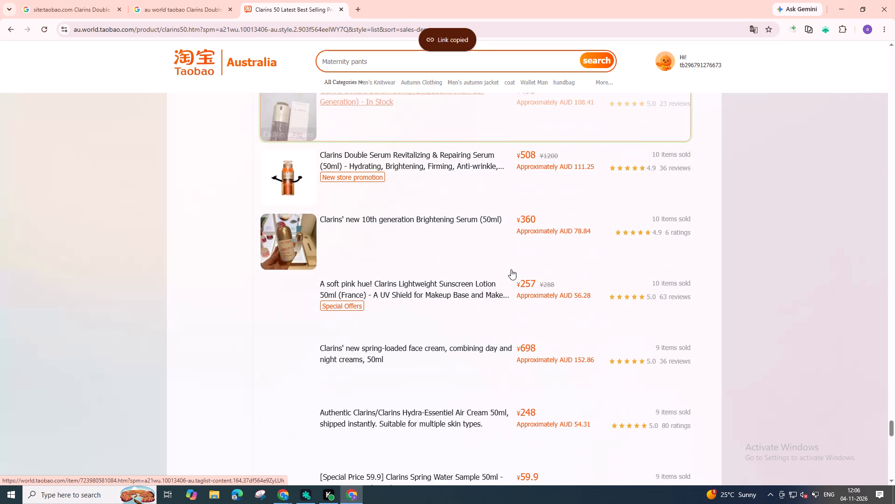
{"action": "scroll", "coordinate": [531, 266], "scroll_direction": "down", "scroll_amount": 10}
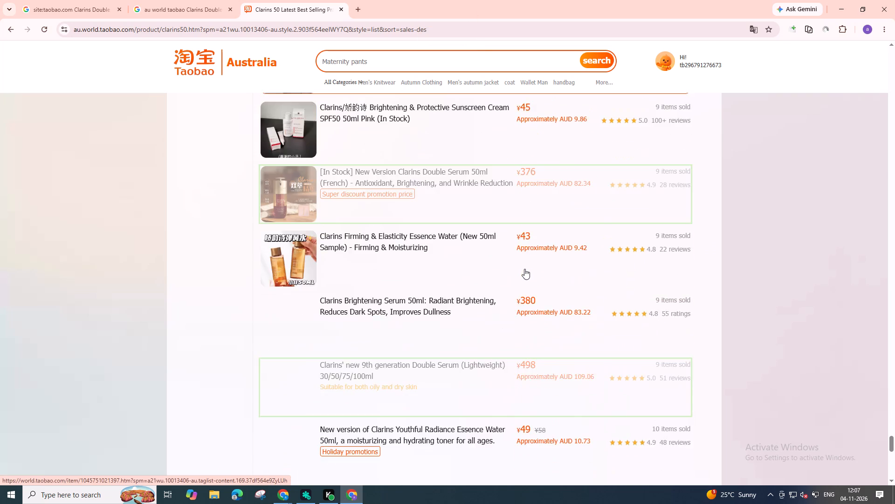
{"action": "scroll", "coordinate": [524, 270], "scroll_direction": "down", "scroll_amount": 7}
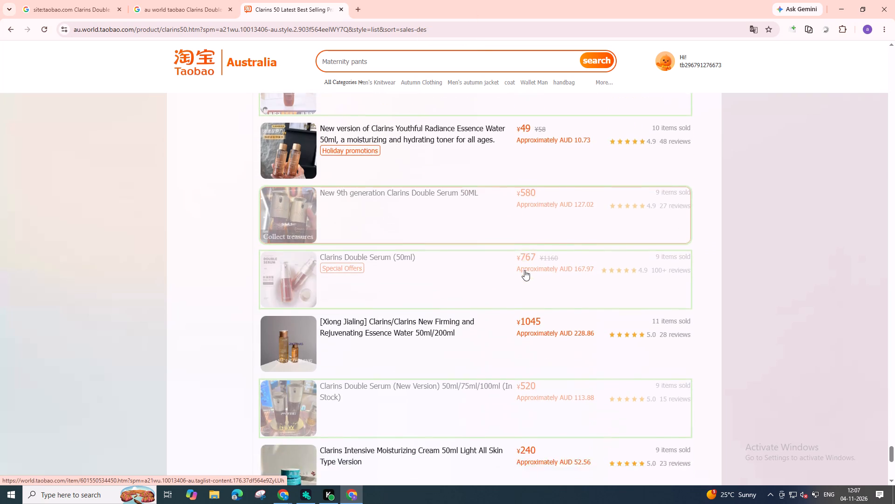
{"action": "scroll", "coordinate": [524, 270], "scroll_direction": "down", "scroll_amount": 8}
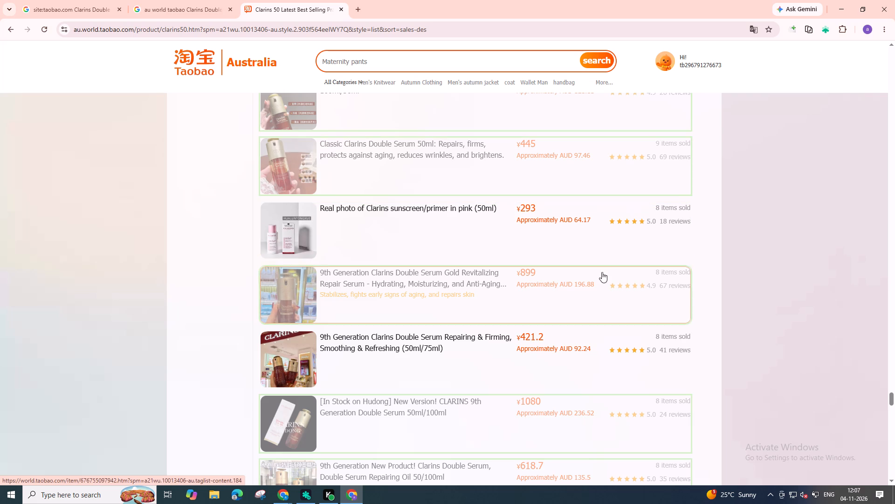
{"action": "right_click", "coordinate": [435, 344]}
{"action": "left_click", "coordinate": [520, 286]}
{"action": "key", "text": "alt+Tab"}
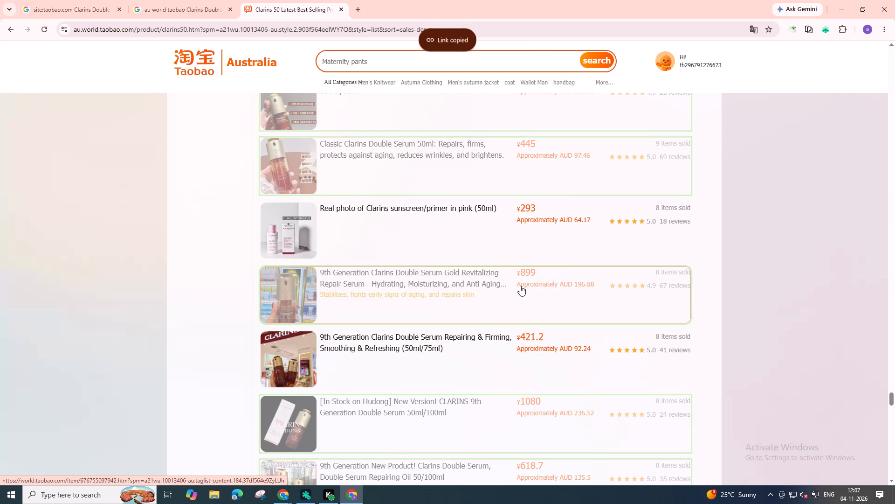
{"action": "key", "text": "ctrl+v"}
Back on Taobao, copy the link of the ¥599.99 SF Express Double Serum 50ml 75ml 100ml listing and paste it into cell C29346 of New Work.
{"action": "key", "text": "alt+Tab"}
{"action": "scroll", "coordinate": [437, 280], "scroll_direction": "down", "scroll_amount": 5}
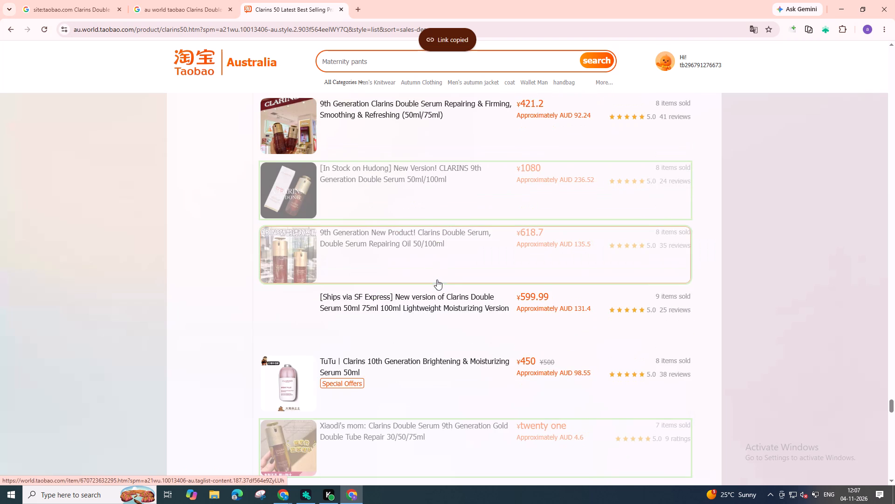
{"action": "scroll", "coordinate": [540, 237], "scroll_direction": "down", "scroll_amount": 4}
{"action": "right_click", "coordinate": [427, 123]}
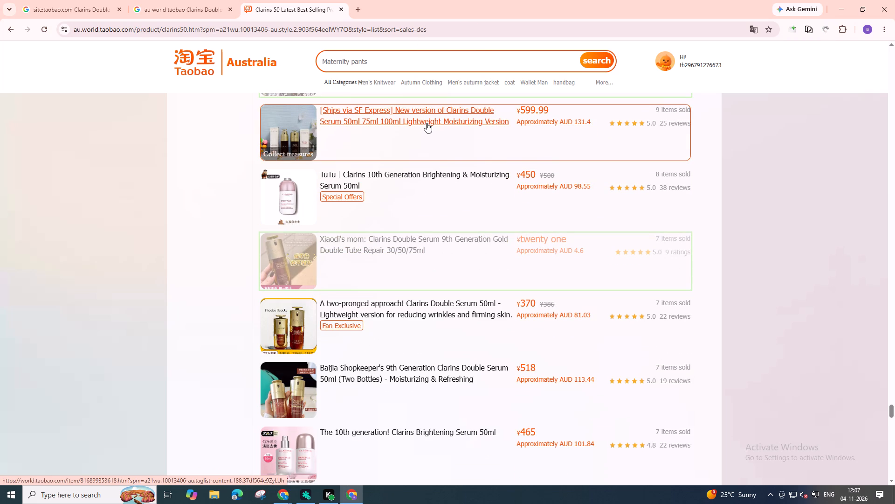
{"action": "left_click", "coordinate": [460, 224]}
{"action": "key", "text": "alt+Tab"}
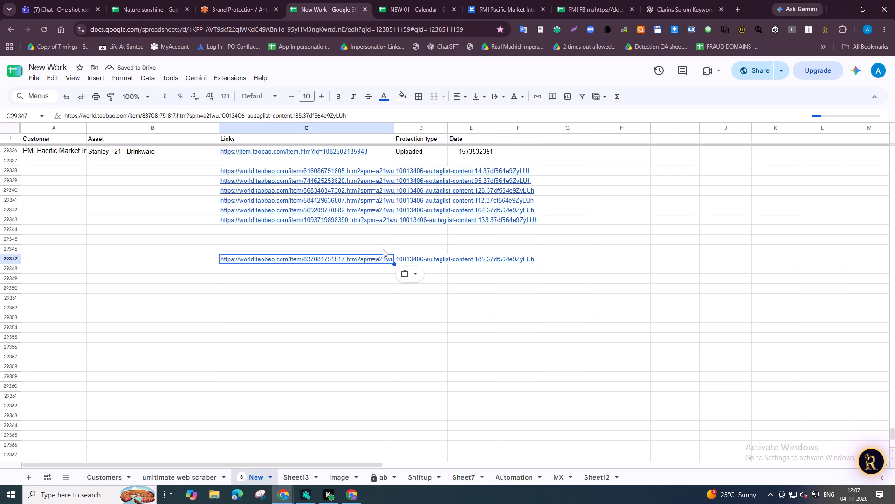
{"action": "left_click", "coordinate": [379, 246]}
{"action": "key", "text": "ctrl+v"}
Switch back to Taobao, view the enlarged image of the ¥599.99 SF Express Double Serum listing and close its tab.
{"action": "key", "text": "alt+Tab"}
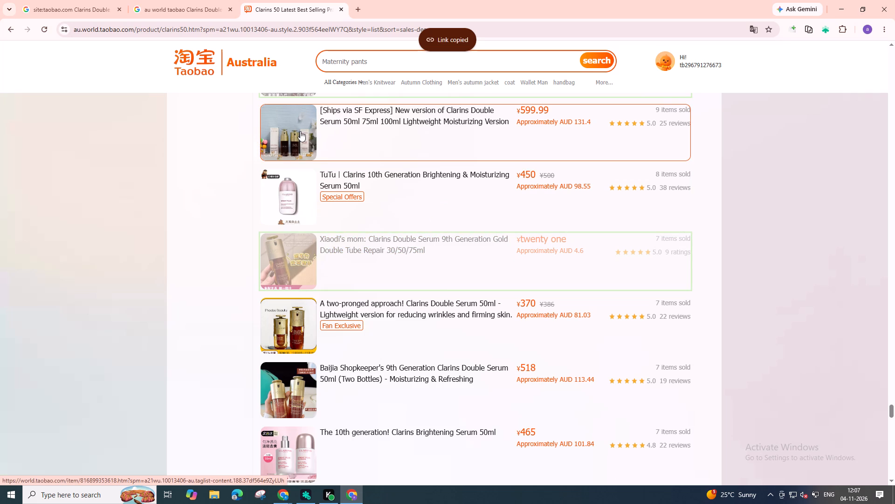
{"action": "right_click", "coordinate": [301, 127]}
{"action": "left_click", "coordinate": [347, 262]}
{"action": "left_click", "coordinate": [421, 0]}
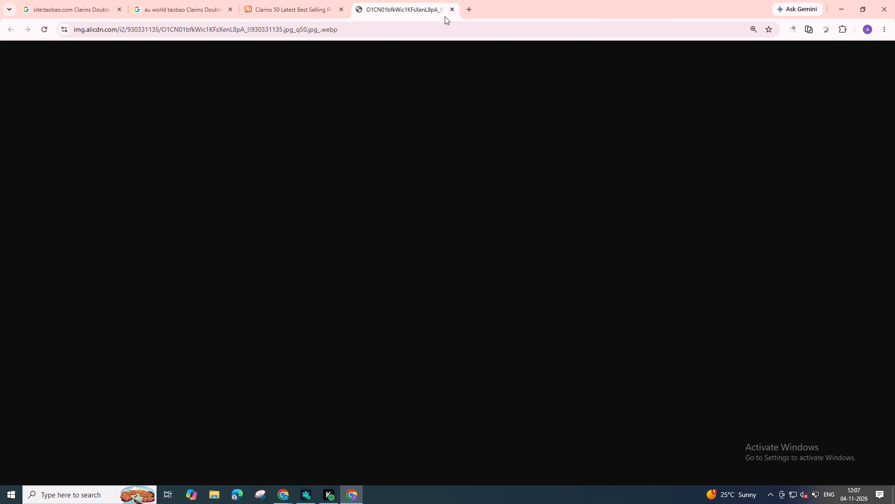
{"action": "scroll", "coordinate": [469, 173], "scroll_direction": "down", "scroll_amount": 7}
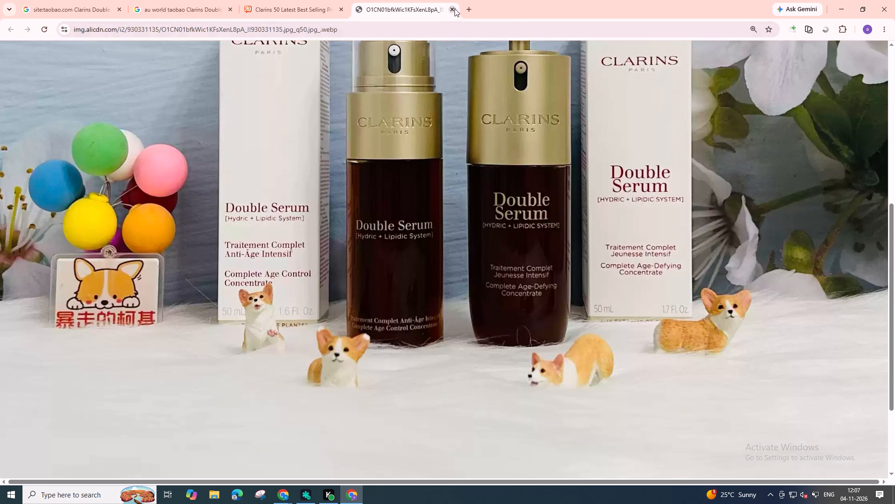
{"action": "left_click", "coordinate": [454, 8]}
Copy the link of the ¥370 "two-pronged approach" Double Serum 50ml Lightweight listing and paste it into cell C29345 of New Work.
{"action": "right_click", "coordinate": [444, 315]}
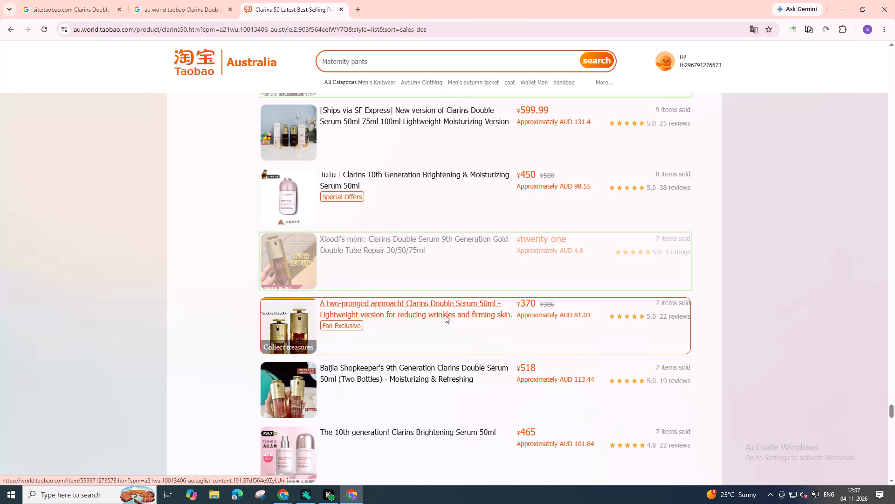
{"action": "left_click", "coordinate": [510, 410]}
{"action": "key", "text": "alt+Tab"}
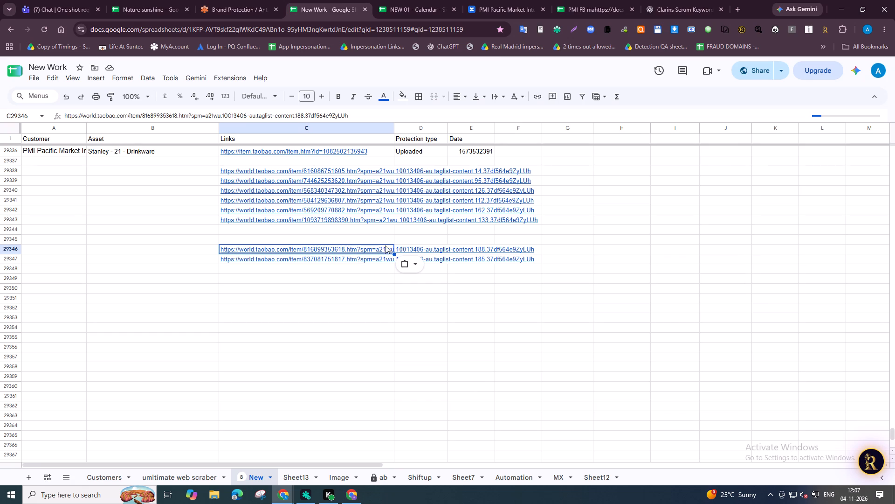
{"action": "left_click", "coordinate": [383, 240]}
{"action": "key", "text": "ctrl+v"}
Back on Taobao, copy the link of the ¥518 Baijia Shopkeeper's 9th Generation Double Serum listing and paste it into cell C29344 of New Work.
{"action": "key", "text": "alt+Tab"}
{"action": "right_click", "coordinate": [408, 384]}
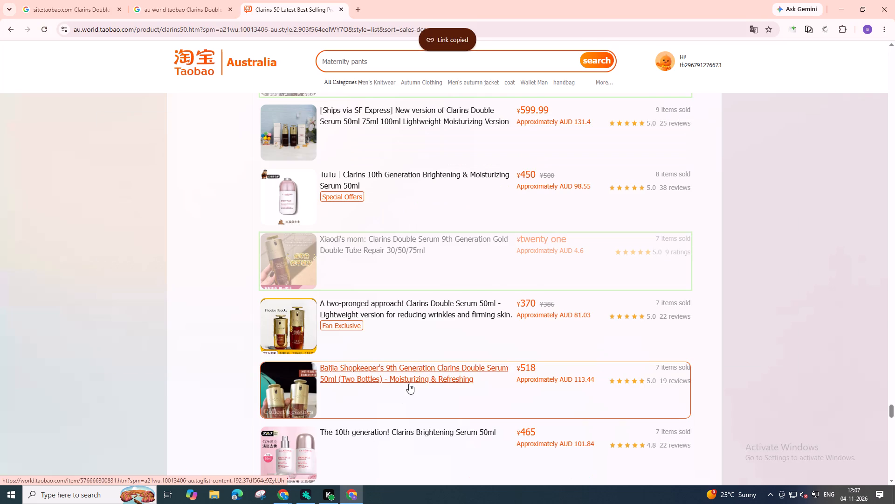
{"action": "left_click", "coordinate": [464, 327]}
{"action": "key", "text": "alt+Tab"}
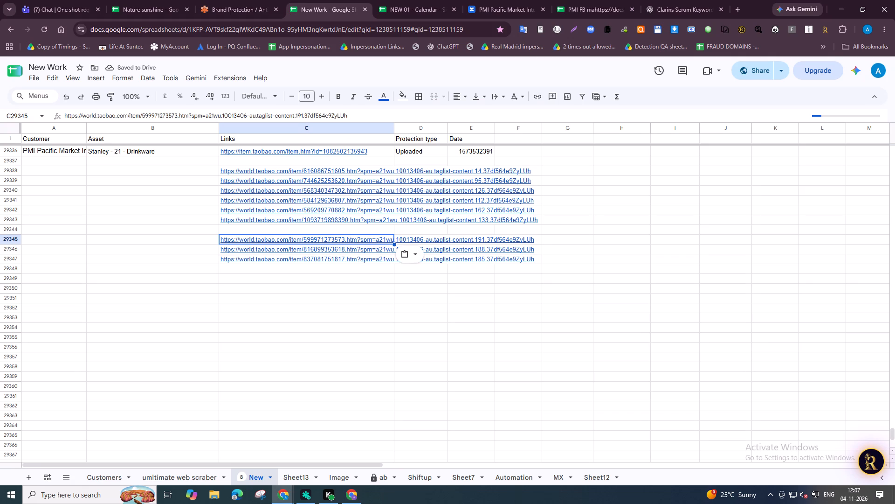
{"action": "left_click", "coordinate": [357, 231]}
{"action": "key", "text": "ctrl+v"}
Select cell C29349 in New Work, switch back to Taobao and scan further Clarins listings for unhighlighted Double Serum offers.
{"action": "left_click", "coordinate": [360, 279]}
{"action": "key", "text": "alt+Tab"}
{"action": "scroll", "coordinate": [409, 288], "scroll_direction": "down", "scroll_amount": 3}
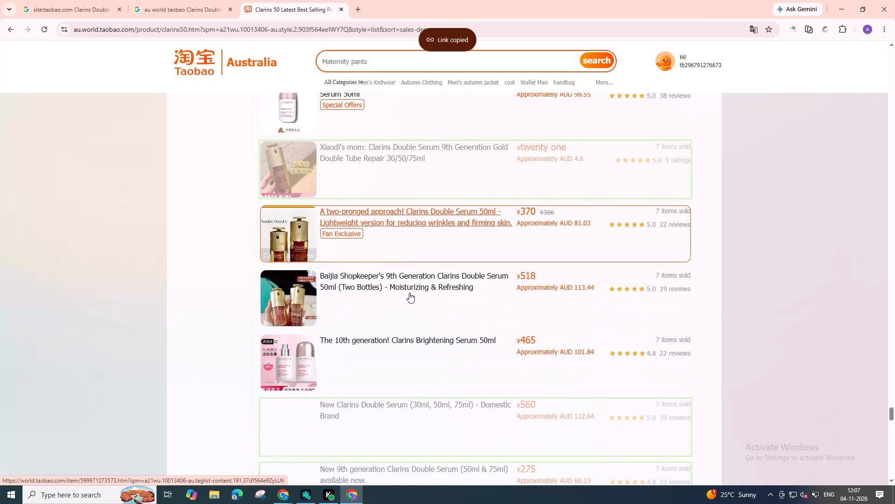
{"action": "scroll", "coordinate": [409, 293], "scroll_direction": "down", "scroll_amount": 3}
{"action": "scroll", "coordinate": [505, 246], "scroll_direction": "down", "scroll_amount": 5}
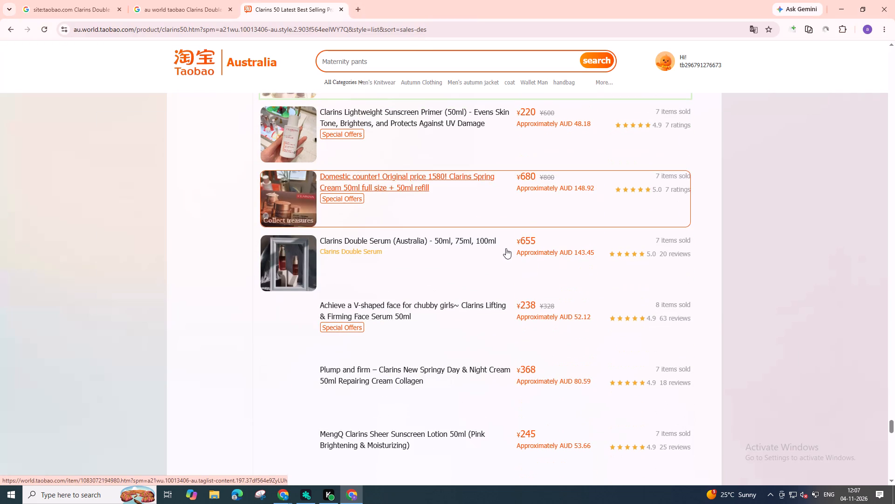
{"action": "scroll", "coordinate": [643, 277], "scroll_direction": "down", "scroll_amount": 5}
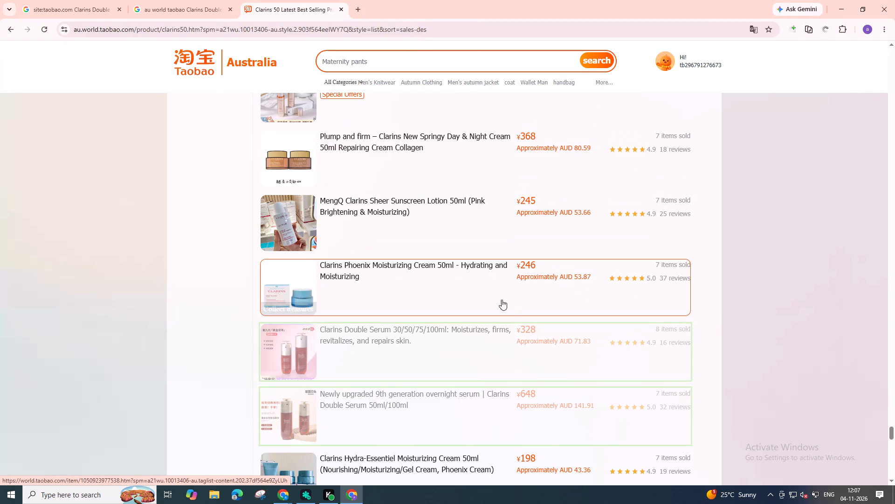
{"action": "scroll", "coordinate": [495, 292], "scroll_direction": "down", "scroll_amount": 6}
{"action": "scroll", "coordinate": [518, 257], "scroll_direction": "down", "scroll_amount": 2}
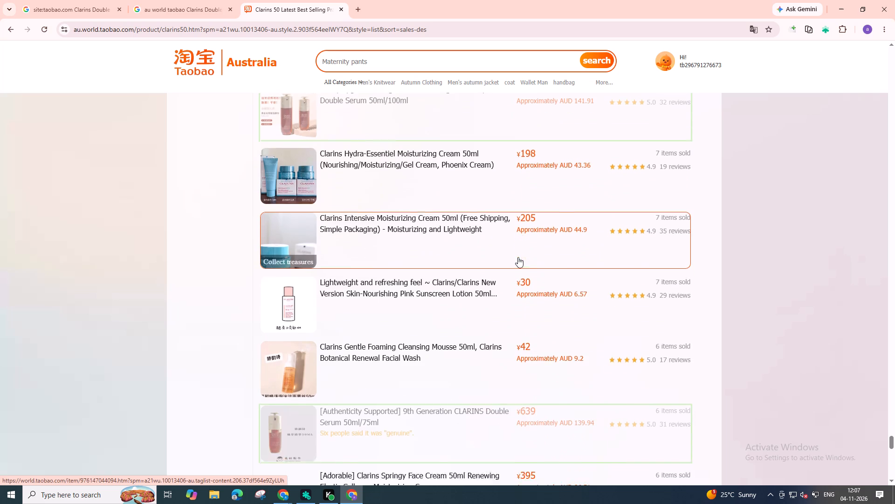
{"action": "scroll", "coordinate": [518, 257], "scroll_direction": "down", "scroll_amount": 7}
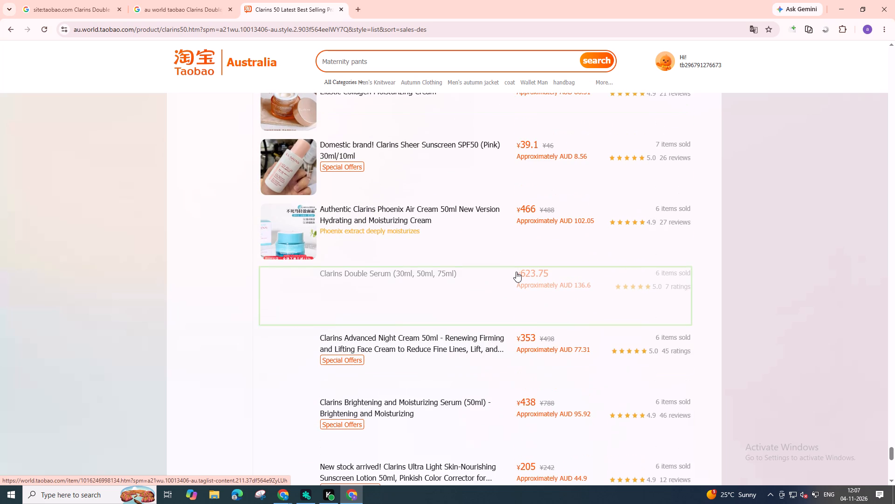
{"action": "scroll", "coordinate": [516, 272], "scroll_direction": "down", "scroll_amount": 6}
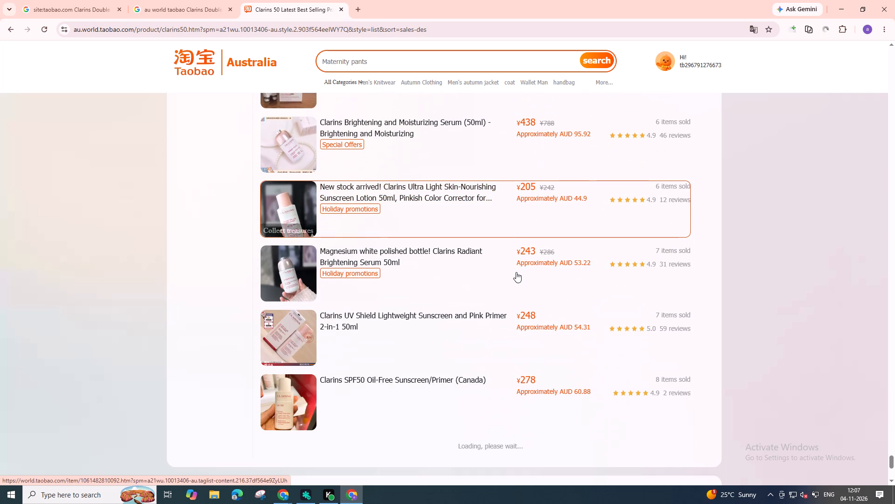
{"action": "scroll", "coordinate": [516, 272], "scroll_direction": "down", "scroll_amount": 3}
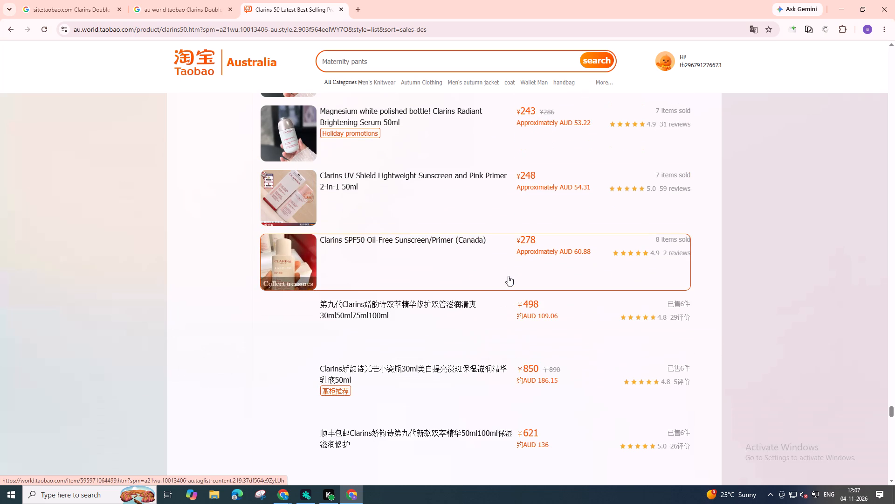
{"action": "scroll", "coordinate": [581, 338], "scroll_direction": "down", "scroll_amount": 3}
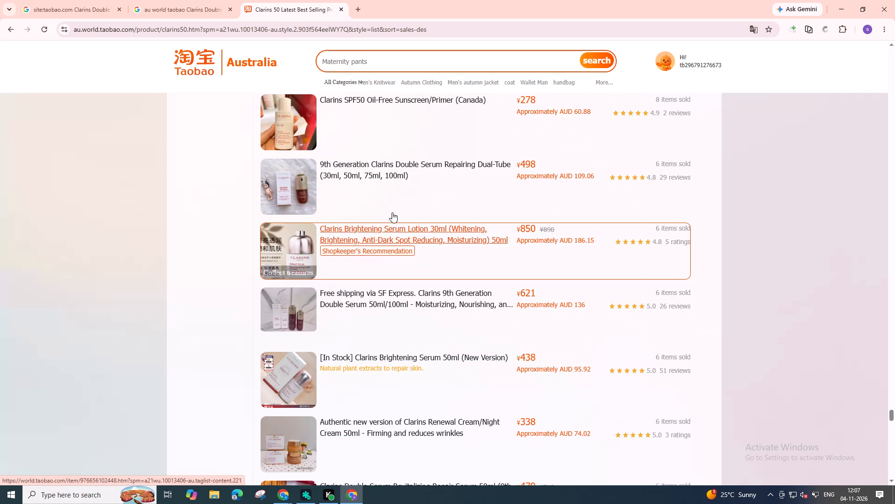
View the enlarged image of the ¥498 9th Generation Double Serum Repairing Dual-Tube listing and close its tab.
{"action": "right_click", "coordinate": [302, 192]}
{"action": "left_click", "coordinate": [335, 323]}
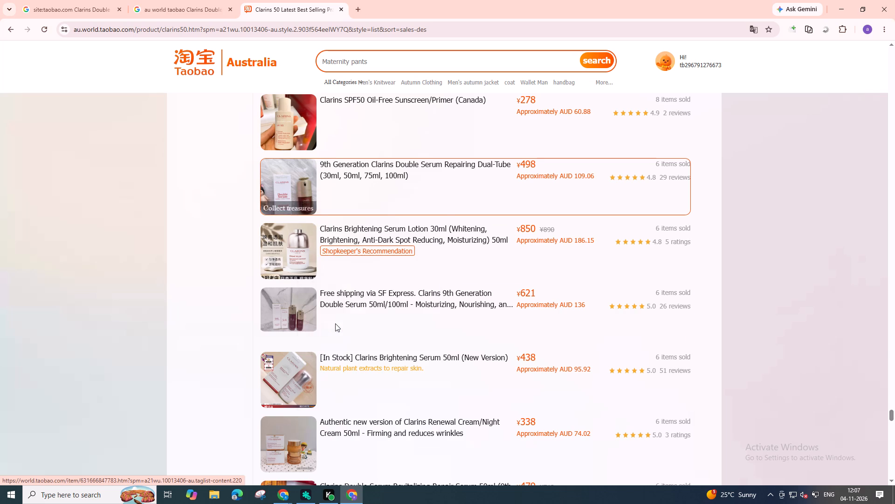
{"action": "left_click", "coordinate": [413, 2]}
{"action": "scroll", "coordinate": [479, 276], "scroll_direction": "down", "scroll_amount": 8}
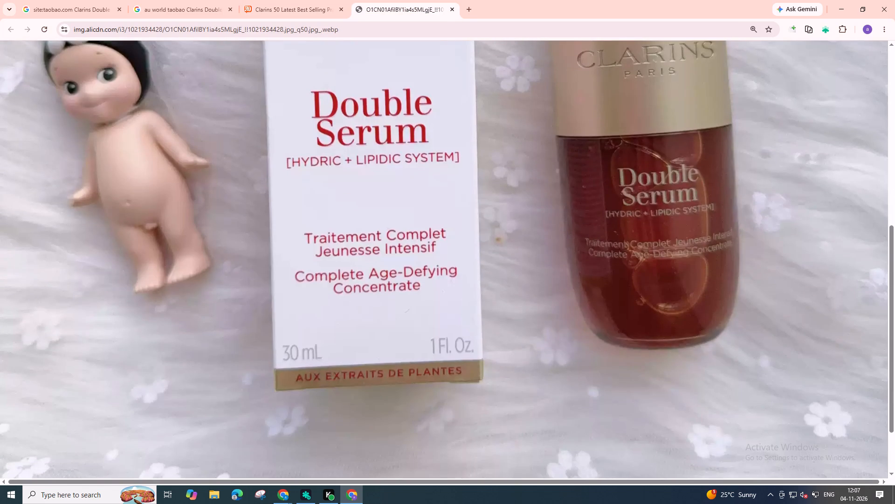
{"action": "left_click", "coordinate": [452, 7]}
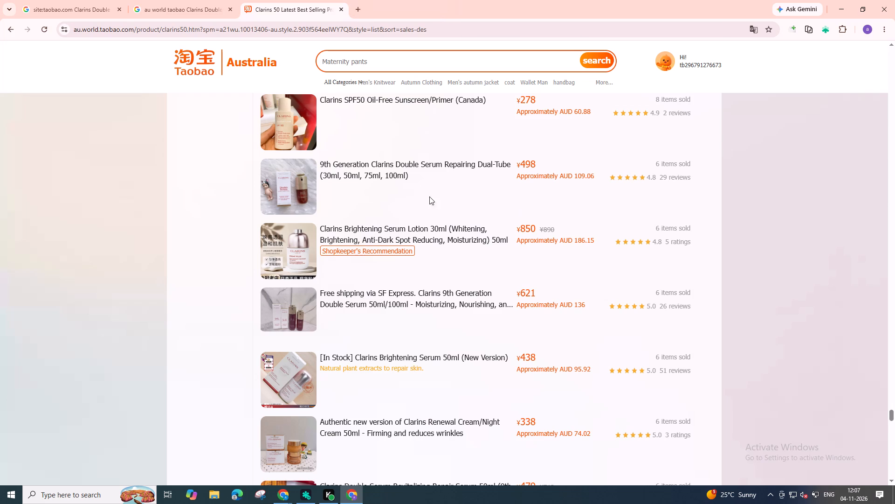
Copy the link of the ¥609 Korean Duty Free Double Serum 9th Generation listing and paste it into cell C29349 of New Work.
{"action": "scroll", "coordinate": [466, 273], "scroll_direction": "up", "scroll_amount": 2}
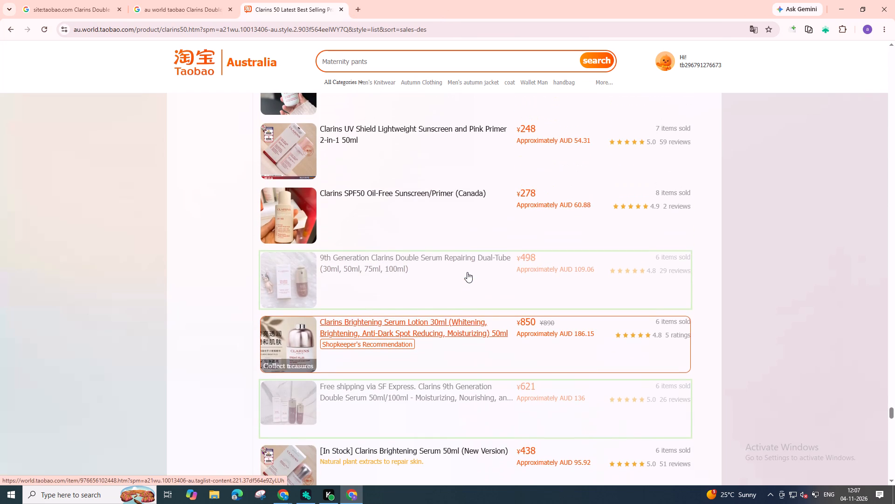
{"action": "scroll", "coordinate": [468, 268], "scroll_direction": "down", "scroll_amount": 12}
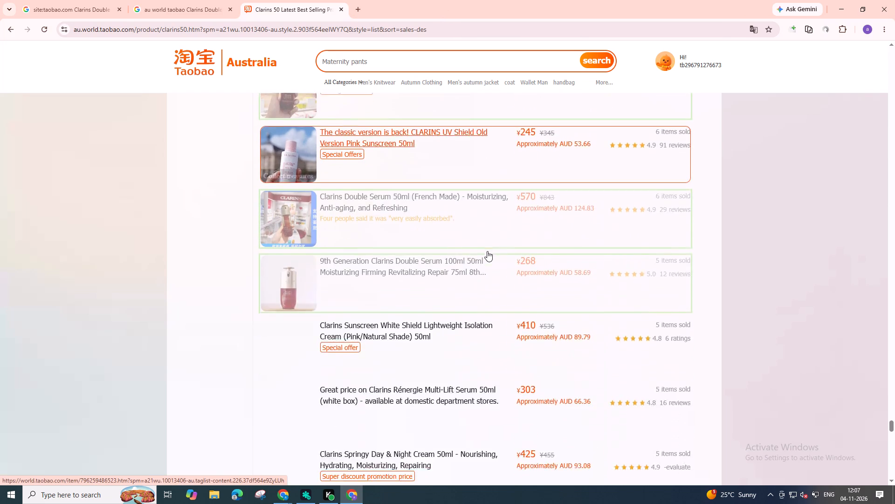
{"action": "scroll", "coordinate": [586, 223], "scroll_direction": "down", "scroll_amount": 8}
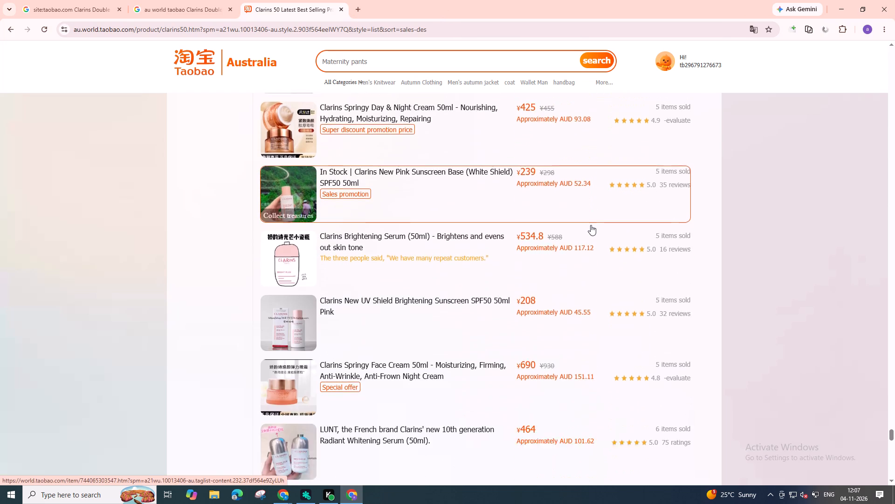
{"action": "scroll", "coordinate": [591, 225], "scroll_direction": "down", "scroll_amount": 8}
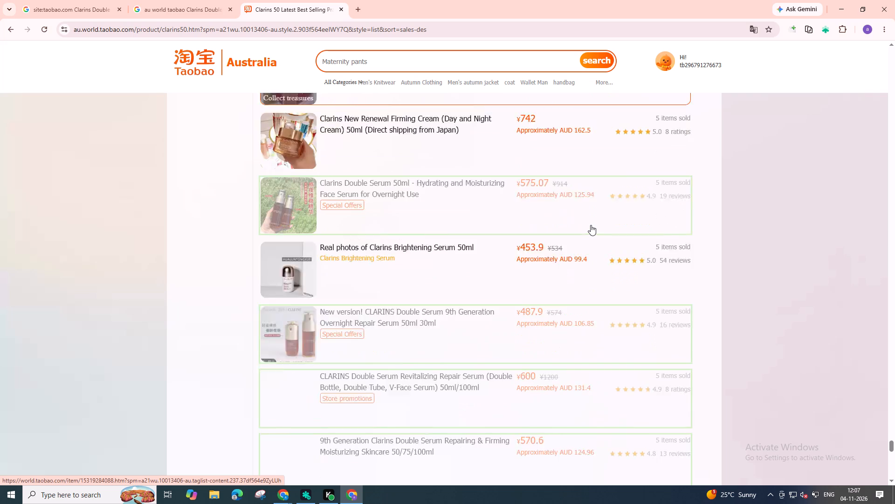
{"action": "scroll", "coordinate": [591, 225], "scroll_direction": "down", "scroll_amount": 8}
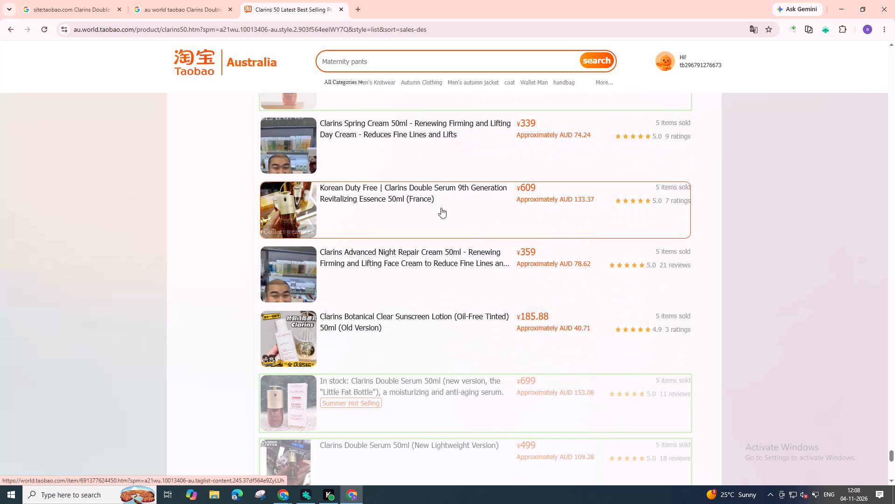
{"action": "right_click", "coordinate": [415, 196]}
{"action": "left_click", "coordinate": [471, 294]}
{"action": "key", "text": "alt+Tab"}
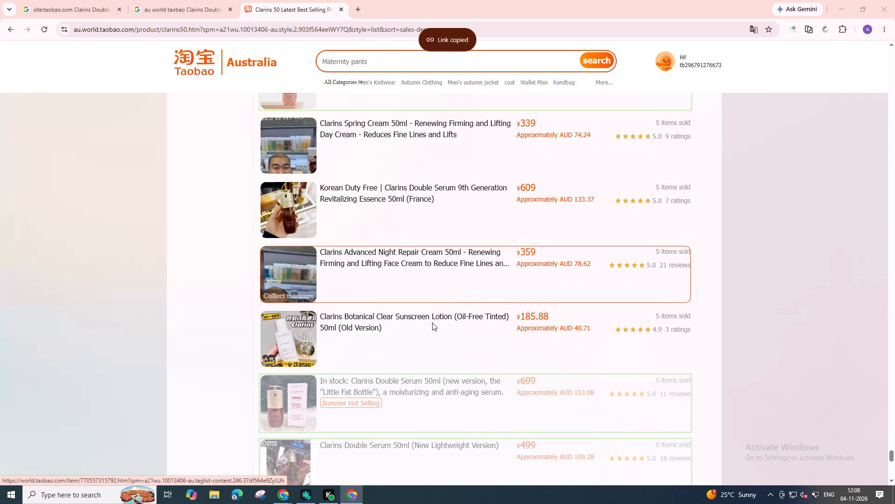
{"action": "key", "text": "ctrl+v"}
Back on Taobao, copy the link of the ¥368 9th Generation Double Serum 30/50/100ml listing and paste it into cell C29348 of New Work.
{"action": "key", "text": "alt+Tab"}
{"action": "scroll", "coordinate": [505, 257], "scroll_direction": "down", "scroll_amount": 2}
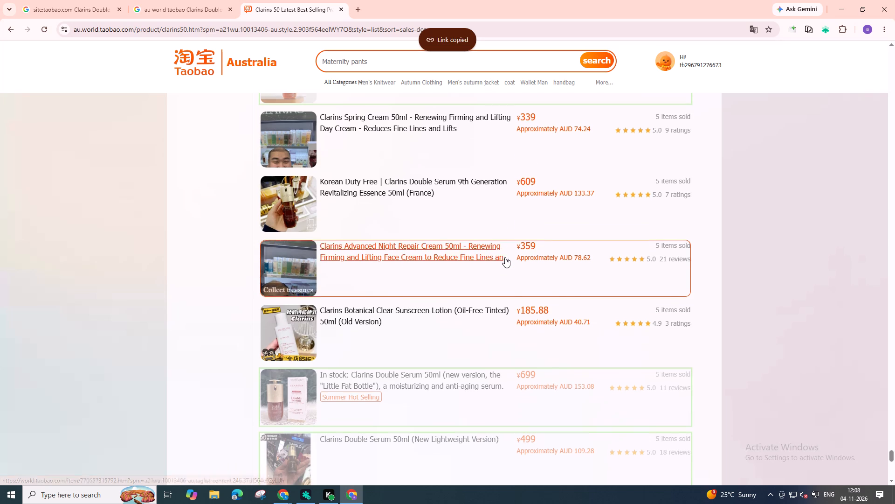
{"action": "scroll", "coordinate": [505, 257], "scroll_direction": "down", "scroll_amount": 4}
{"action": "scroll", "coordinate": [630, 249], "scroll_direction": "down", "scroll_amount": 5}
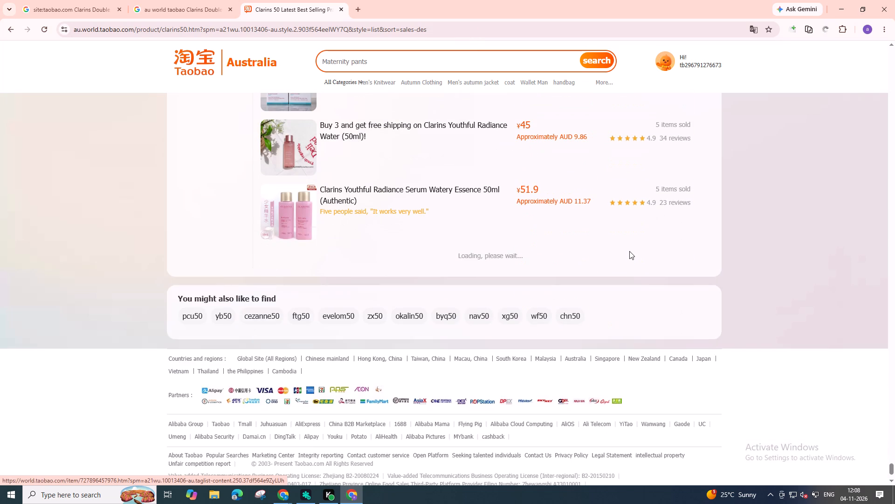
{"action": "scroll", "coordinate": [633, 252], "scroll_direction": "down", "scroll_amount": 4}
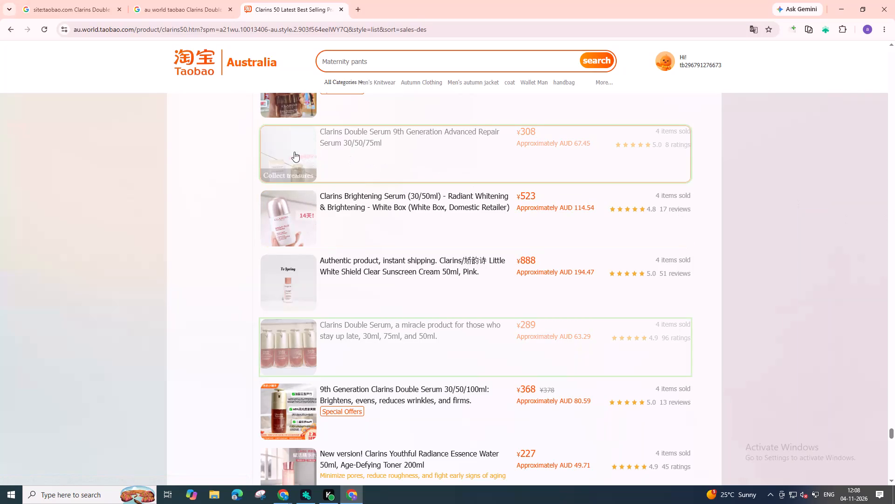
{"action": "scroll", "coordinate": [567, 275], "scroll_direction": "down", "scroll_amount": 4}
{"action": "right_click", "coordinate": [449, 212]}
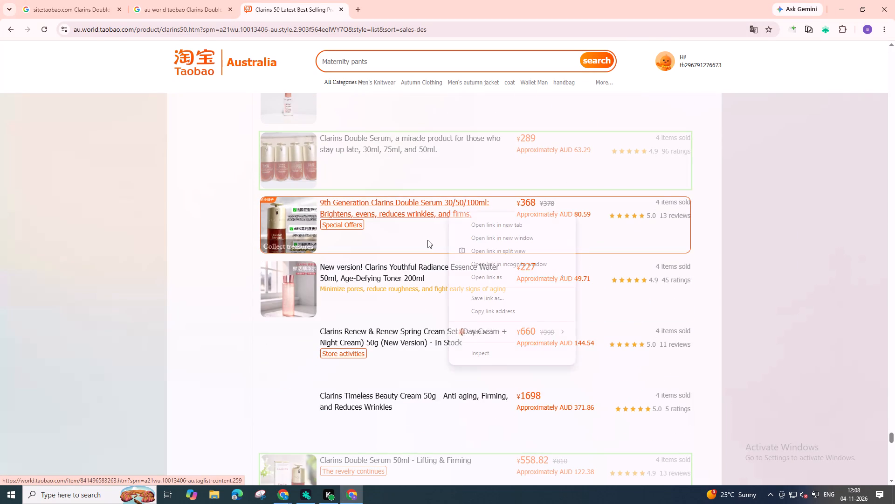
{"action": "left_click", "coordinate": [512, 310]}
{"action": "key", "text": "alt+Tab"}
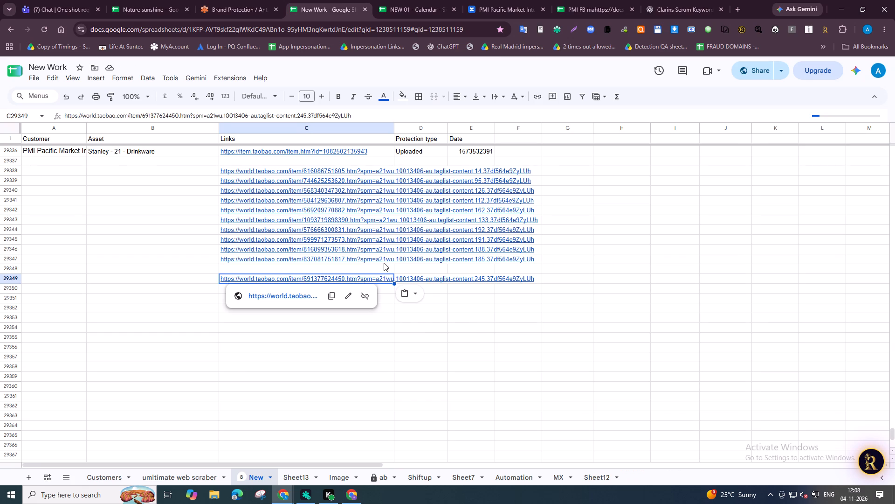
{"action": "left_click", "coordinate": [384, 263]}
{"action": "left_click", "coordinate": [390, 268]}
{"action": "key", "text": "ctrl+v"}
Copy the link of the ¥318 "Dry skin's must-have" Double Serum listing from Taobao and paste it into cell C29354 of New Work.
{"action": "left_click", "coordinate": [378, 331]}
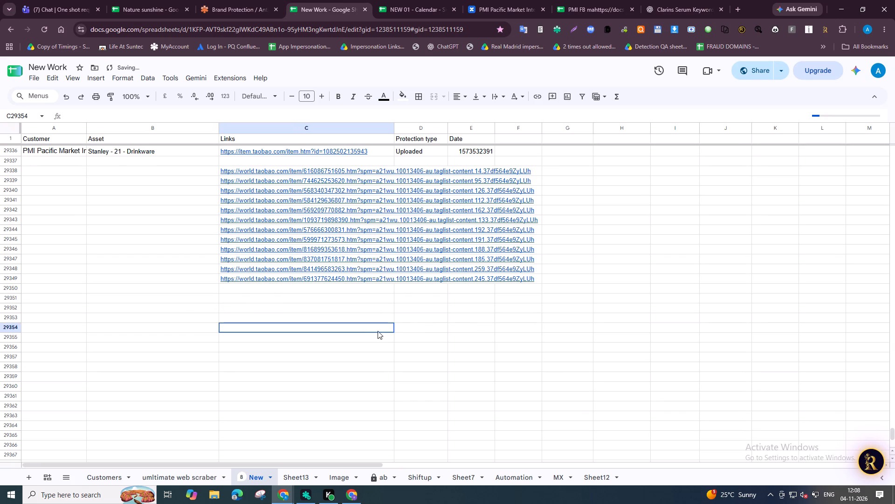
{"action": "key", "text": "alt+Tab"}
{"action": "scroll", "coordinate": [443, 252], "scroll_direction": "down", "scroll_amount": 6}
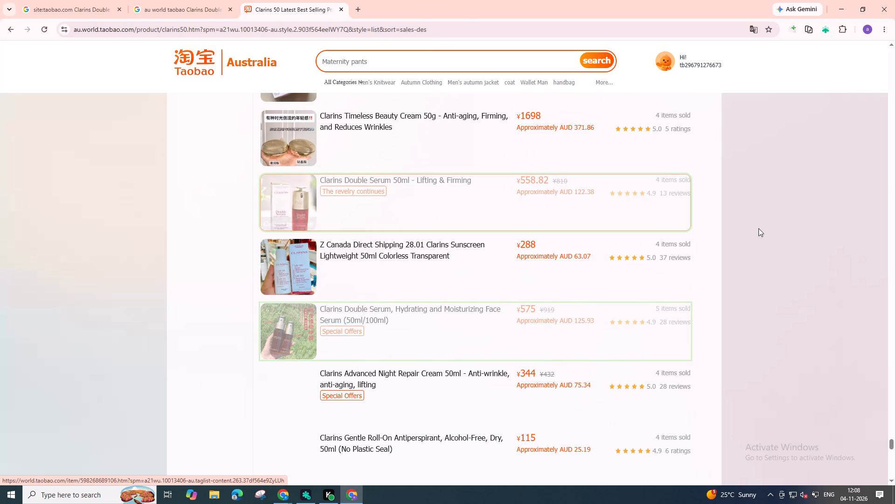
{"action": "scroll", "coordinate": [759, 233], "scroll_direction": "down", "scroll_amount": 4}
{"action": "scroll", "coordinate": [758, 234], "scroll_direction": "up", "scroll_amount": 1}
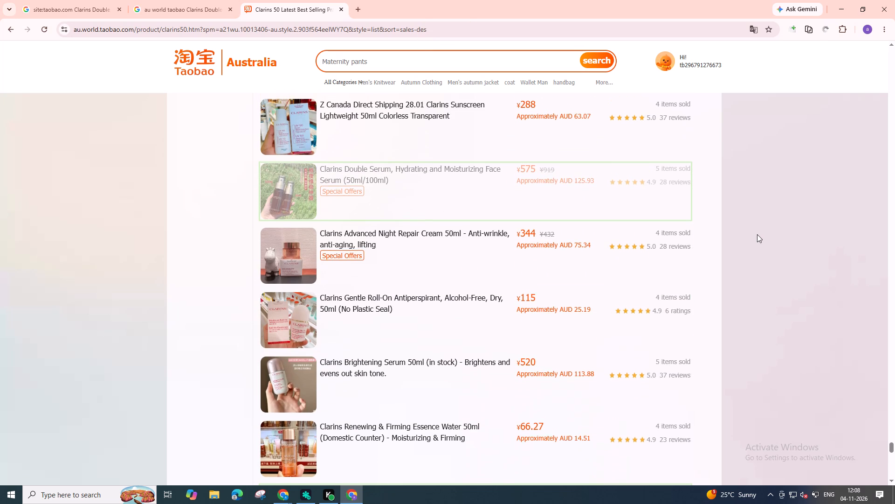
{"action": "scroll", "coordinate": [757, 234], "scroll_direction": "down", "scroll_amount": 6}
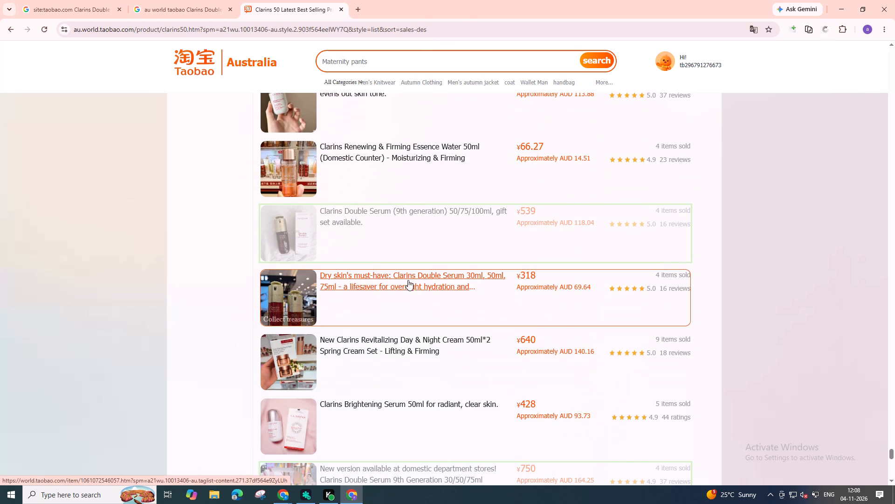
{"action": "right_click", "coordinate": [408, 280]}
{"action": "left_click", "coordinate": [472, 378]}
{"action": "key", "text": "alt+Tab"}
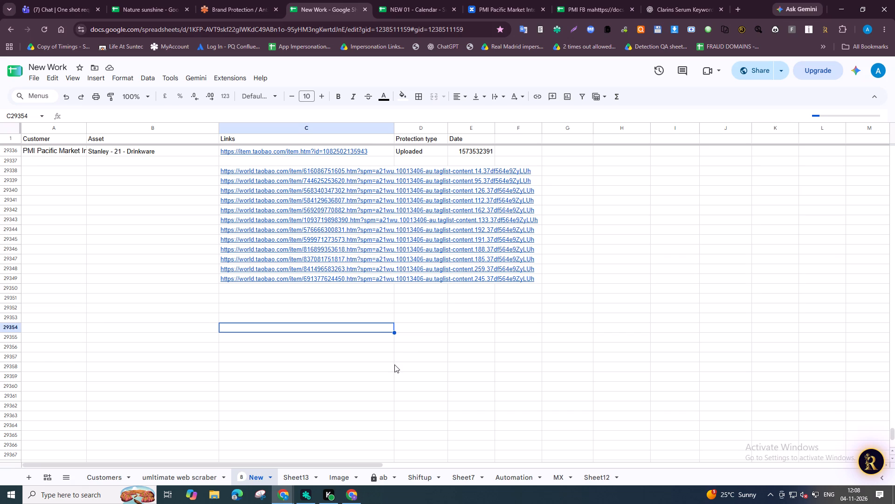
{"action": "key", "text": "ctrl+v"}
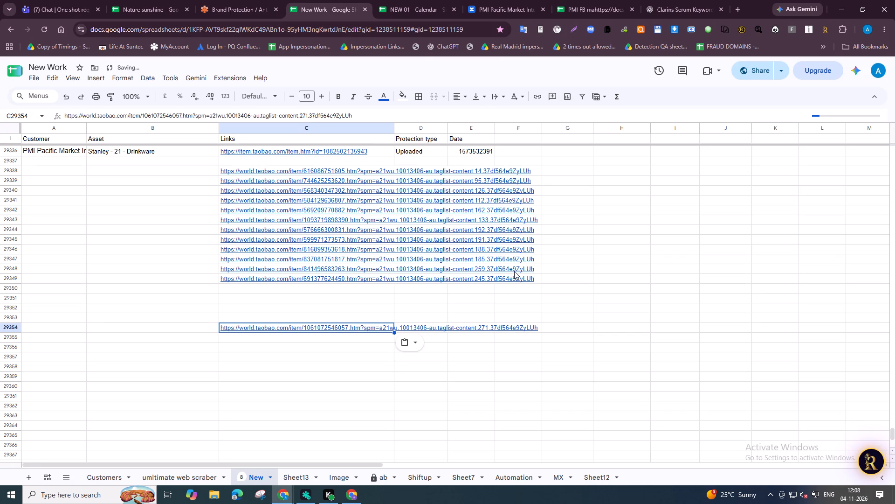
Back on Taobao, copy the link of the ¥265 Authentic Double Serum 50ml/30ml listing and paste it into column C above the previous link.
{"action": "key", "text": "alt+Tab"}
{"action": "scroll", "coordinate": [500, 303], "scroll_direction": "down", "scroll_amount": 7}
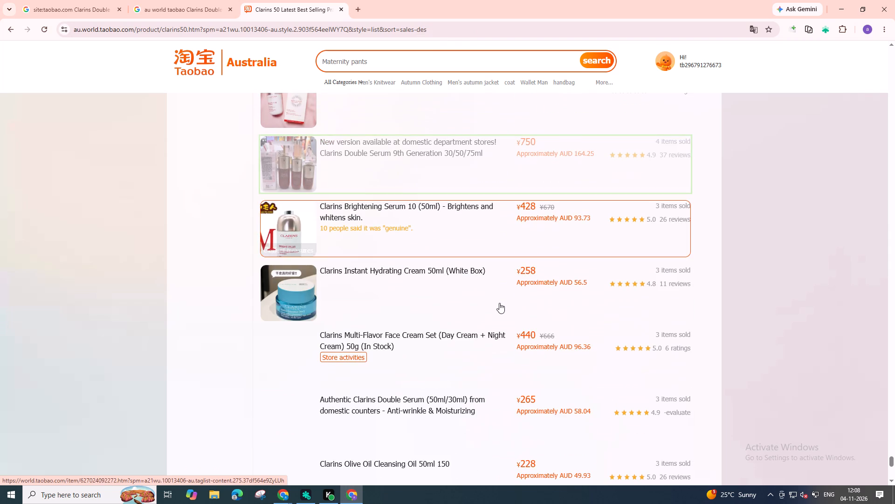
{"action": "scroll", "coordinate": [508, 288], "scroll_direction": "down", "scroll_amount": 4}
{"action": "right_click", "coordinate": [446, 225]}
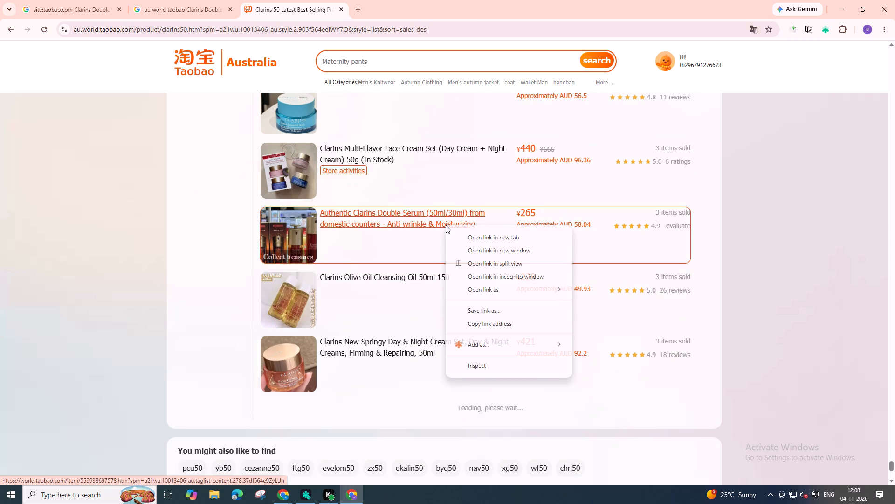
{"action": "left_click", "coordinate": [480, 322]}
{"action": "key", "text": "alt+Tab"}
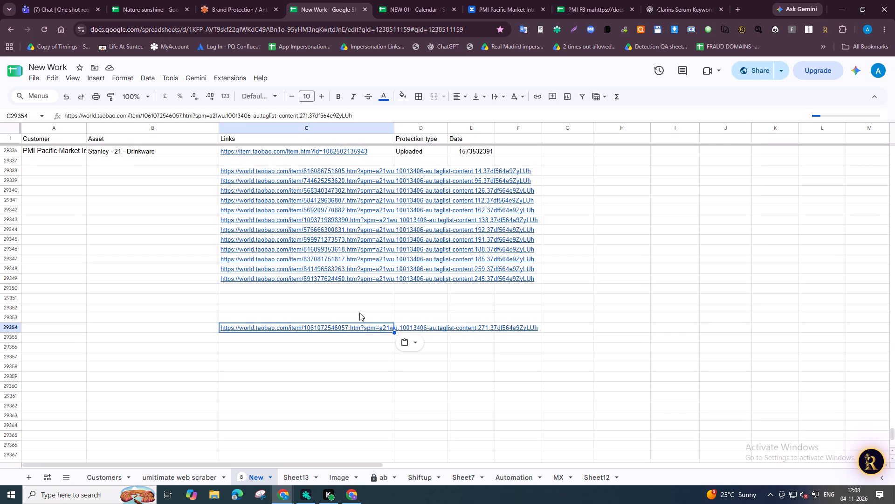
{"action": "left_click", "coordinate": [359, 313]}
{"action": "key", "text": "ctrl+v"}
On Taobao, copy the link of the ¥419 Happy Mom Duty Free Double Serum 50/100ml listing and paste it into cell C29350 of New Work.
{"action": "key", "text": "alt+Tab"}
{"action": "scroll", "coordinate": [377, 295], "scroll_direction": "down", "scroll_amount": 2}
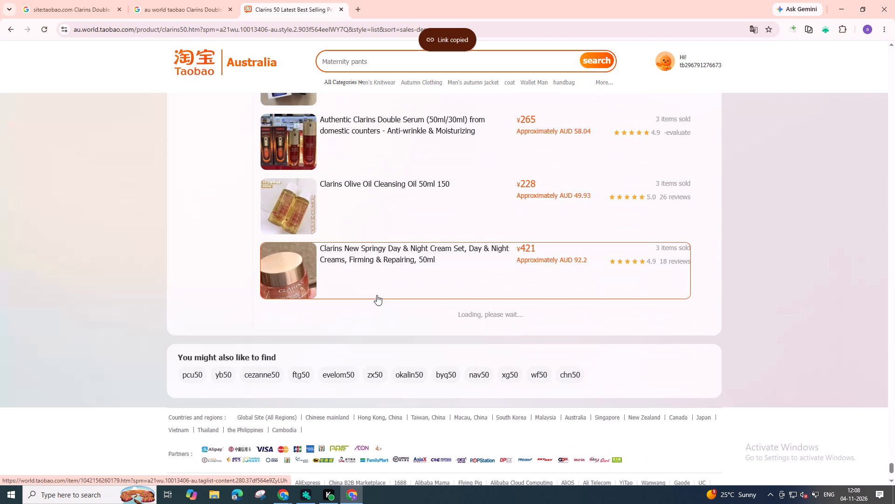
{"action": "scroll", "coordinate": [388, 294], "scroll_direction": "down", "scroll_amount": 4}
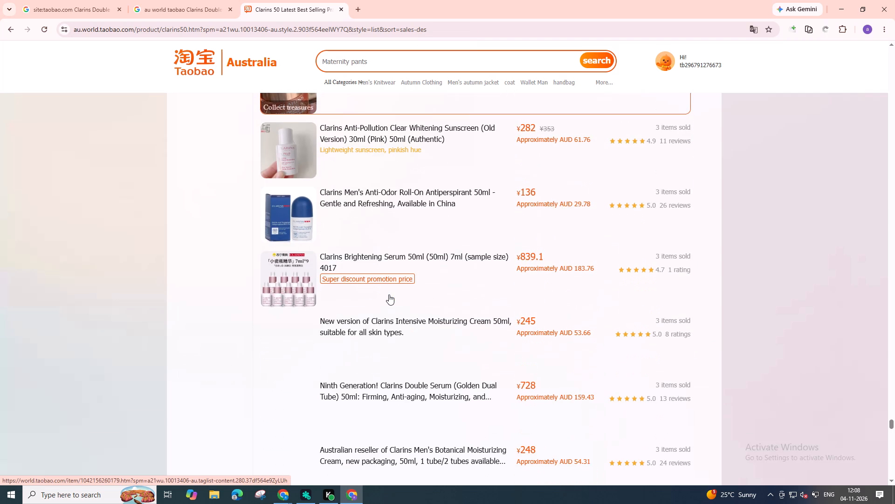
{"action": "scroll", "coordinate": [390, 295], "scroll_direction": "down", "scroll_amount": 3}
{"action": "right_click", "coordinate": [408, 257]}
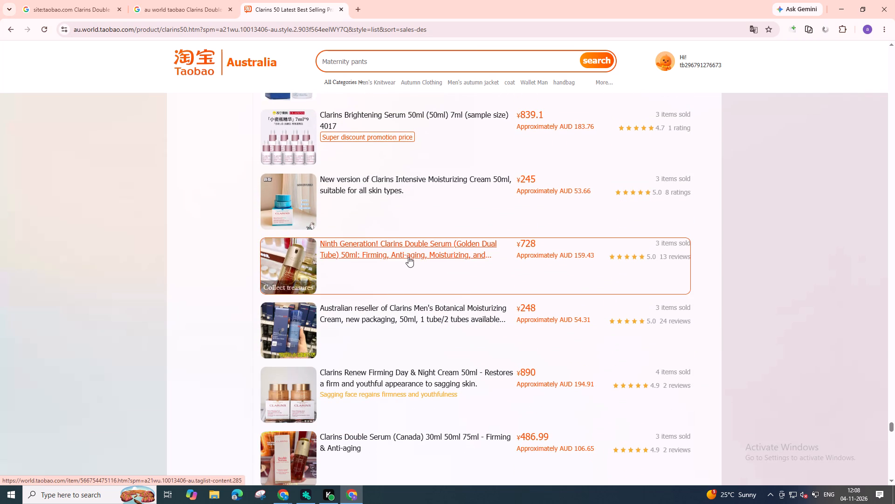
{"action": "scroll", "coordinate": [366, 301], "scroll_direction": "down", "scroll_amount": 4}
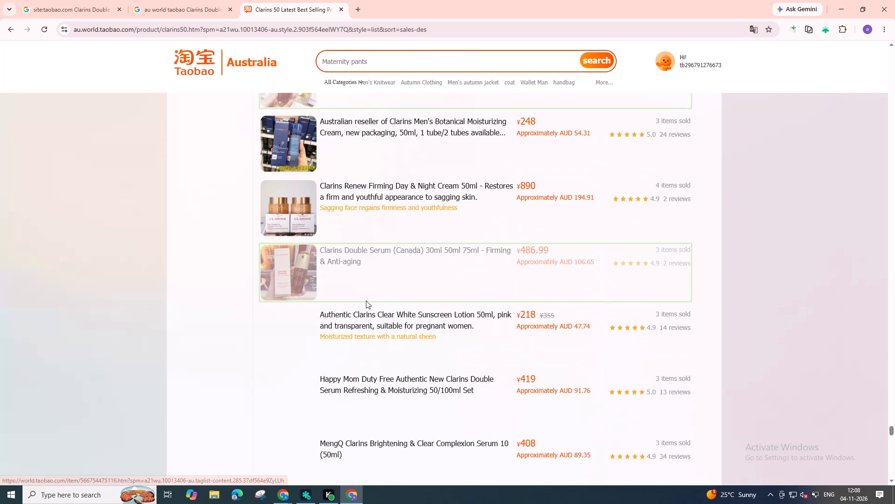
{"action": "scroll", "coordinate": [366, 300], "scroll_direction": "down", "scroll_amount": 2}
{"action": "right_click", "coordinate": [404, 297]}
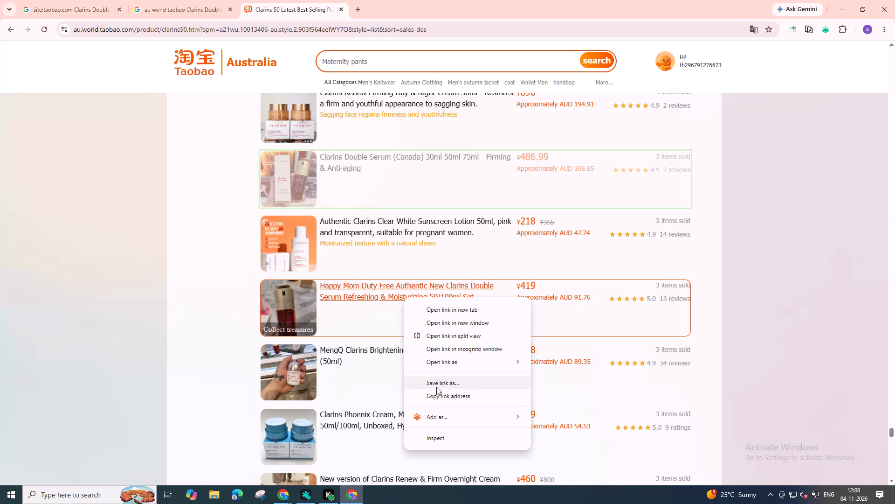
{"action": "left_click", "coordinate": [441, 393]}
{"action": "key", "text": "alt+Tab"}
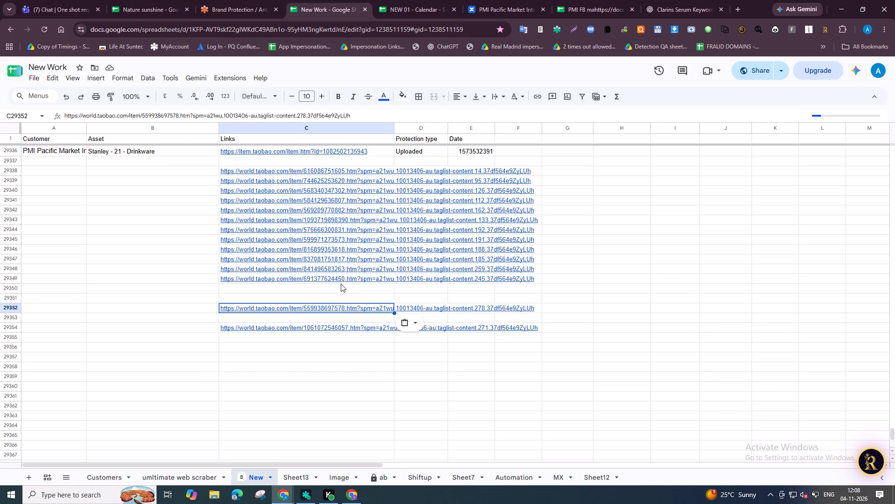
{"action": "left_click", "coordinate": [341, 293]}
{"action": "key", "text": "ctrl+v"}
Back on Taobao, copy the link of the ¥566 9th Generation Double Serum 30ml/50ml/75ml listing and paste it into cell C29353 of New Work.
{"action": "key", "text": "alt+Tab"}
{"action": "scroll", "coordinate": [427, 282], "scroll_direction": "down", "scroll_amount": 6}
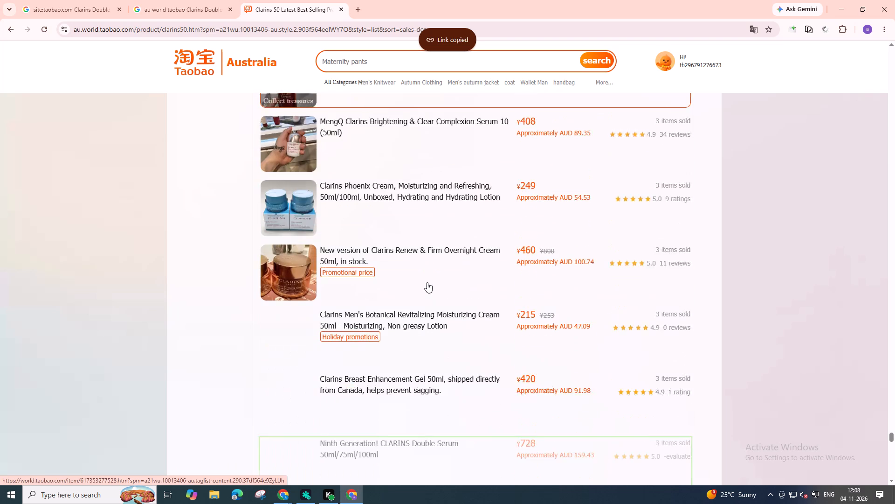
{"action": "scroll", "coordinate": [427, 282], "scroll_direction": "down", "scroll_amount": 4}
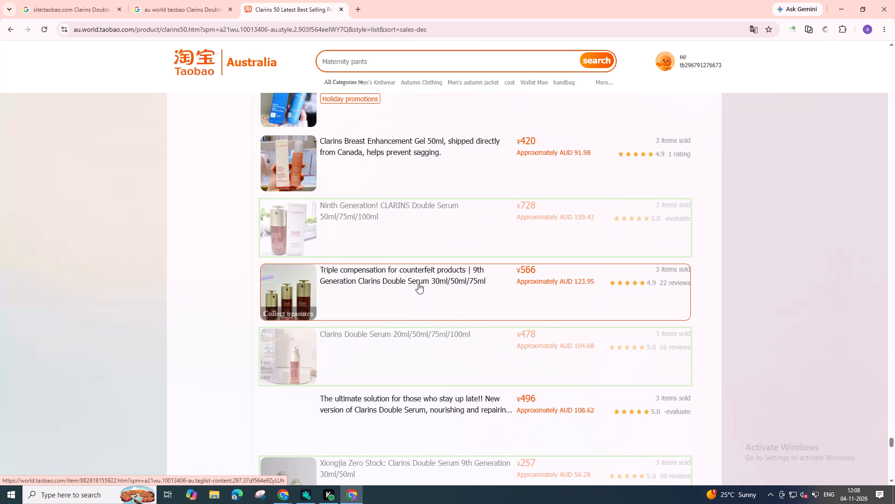
{"action": "right_click", "coordinate": [420, 280]}
{"action": "left_click", "coordinate": [462, 377]}
{"action": "key", "text": "alt+Tab"}
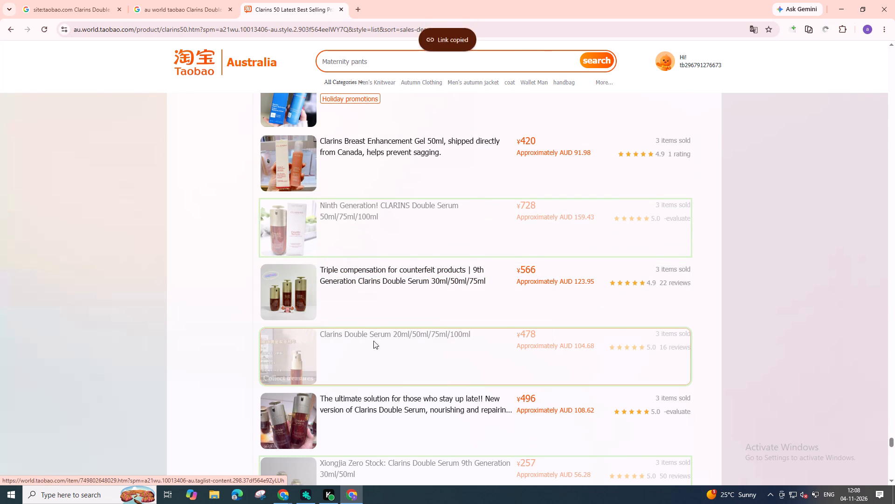
{"action": "left_click", "coordinate": [355, 316]}
{"action": "key", "text": "ctrl+v"}
Copy the link of the ¥496 "ultimate solution for those who stay up late" Double Serum listing from Taobao and paste it into cell C29351.
{"action": "key", "text": "alt+Tab"}
{"action": "right_click", "coordinate": [410, 407]}
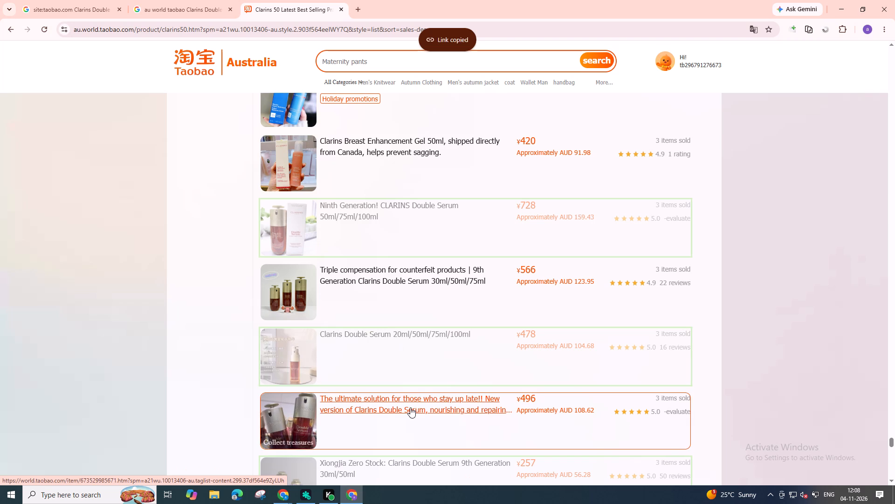
{"action": "left_click", "coordinate": [490, 353]}
{"action": "key", "text": "alt+Tab"}
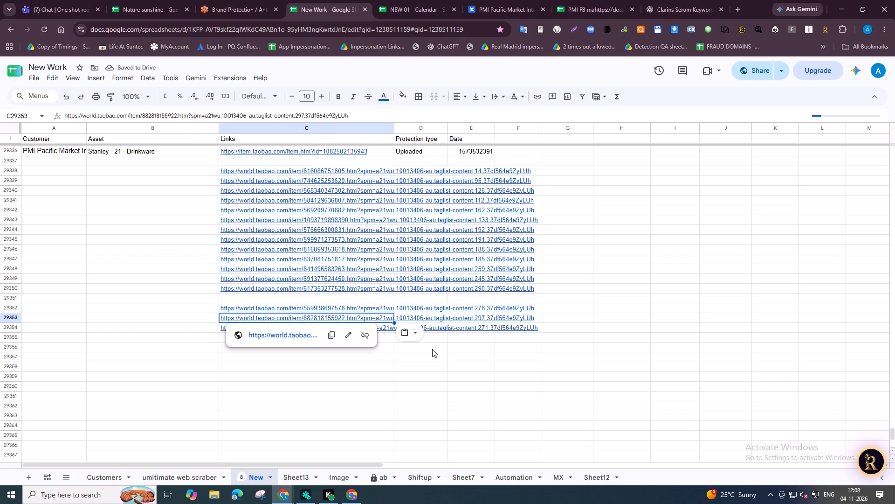
{"action": "left_click", "coordinate": [387, 301]}
{"action": "key", "text": "ctrl+v"}
On Taobao, find the ¥408 Double Serum Gift Set listing and examine its full-size image in a separate tab.
{"action": "key", "text": "alt+Tab"}
{"action": "scroll", "coordinate": [399, 314], "scroll_direction": "down", "scroll_amount": 3}
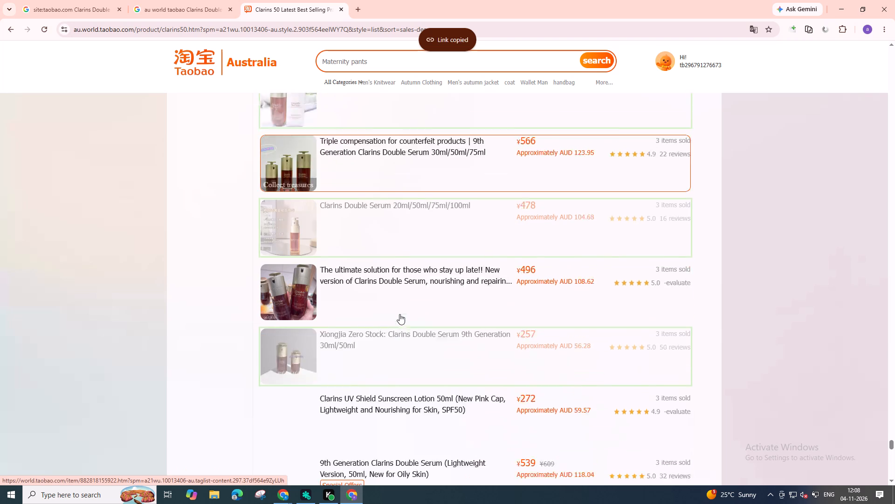
{"action": "scroll", "coordinate": [399, 314], "scroll_direction": "down", "scroll_amount": 2}
{"action": "scroll", "coordinate": [447, 376], "scroll_direction": "down", "scroll_amount": 4}
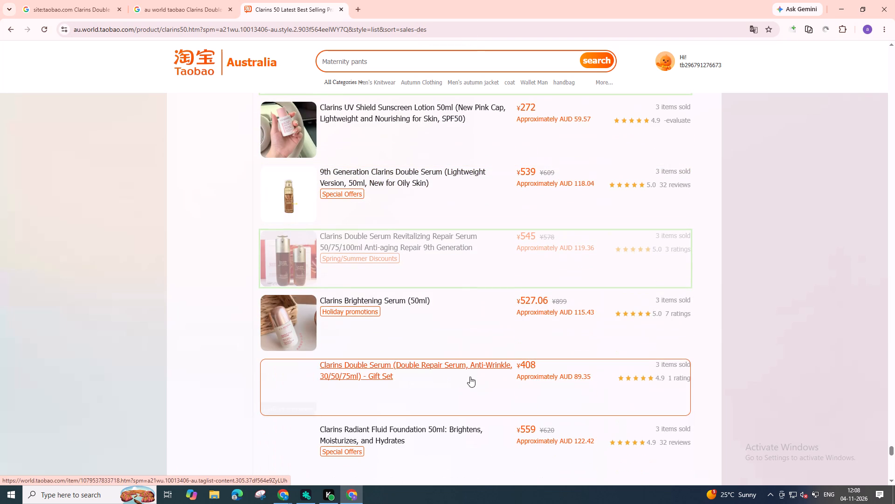
{"action": "scroll", "coordinate": [782, 311], "scroll_direction": "down", "scroll_amount": 4}
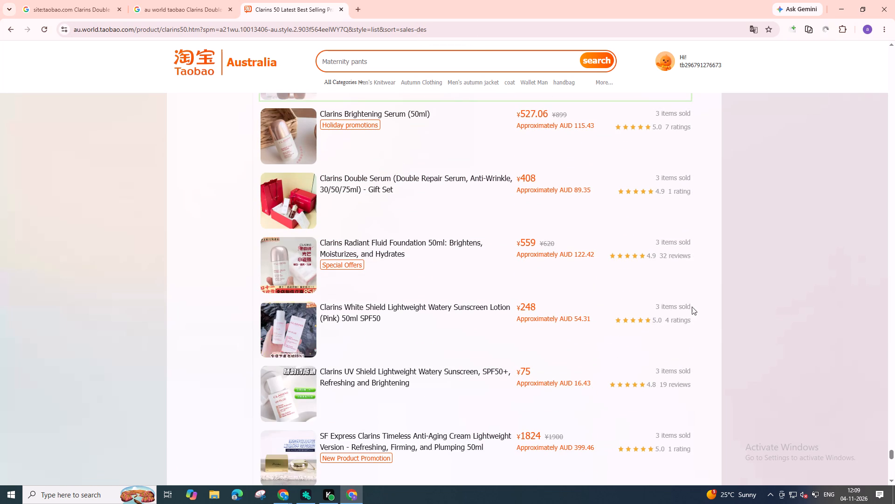
{"action": "right_click", "coordinate": [296, 209]}
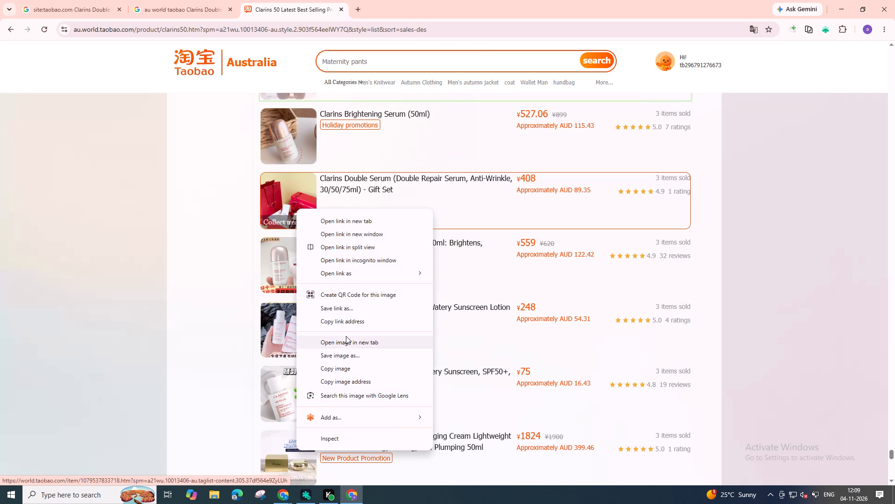
{"action": "left_click", "coordinate": [349, 340]}
{"action": "left_click", "coordinate": [394, 0]}
{"action": "scroll", "coordinate": [503, 286], "scroll_direction": "down", "scroll_amount": 7}
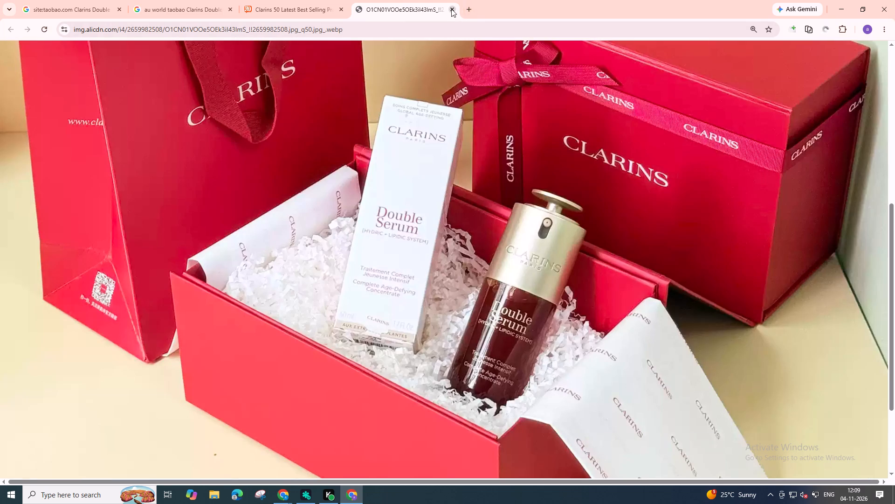
{"action": "left_click", "coordinate": [451, 9]}
Copy the link of the ¥408 Double Serum Gift Set listing and paste it into cell C29355 of New Work.
{"action": "right_click", "coordinate": [380, 183]}
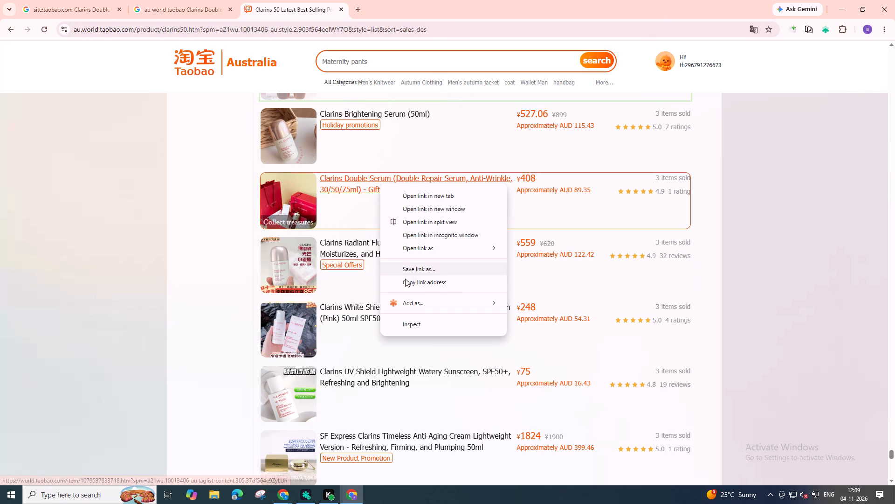
{"action": "left_click", "coordinate": [448, 282]}
{"action": "key", "text": "alt+Tab"}
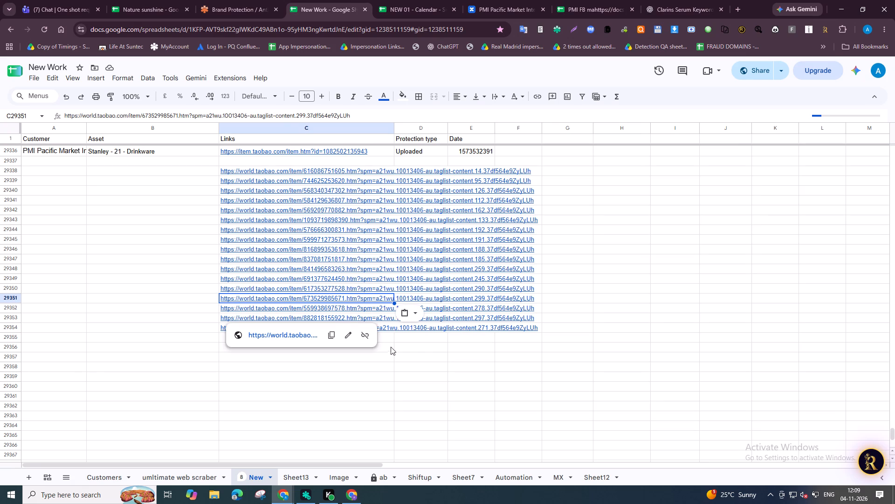
{"action": "left_click", "coordinate": [390, 340]}
{"action": "key", "text": "ctrl+v"}
Back on Taobao, copy the link of the ¥299 Double Serum 9th Generation 50/75ml listing and paste it into cell C29356 of New Work.
{"action": "key", "text": "alt+Tab"}
{"action": "scroll", "coordinate": [422, 269], "scroll_direction": "down", "scroll_amount": 6}
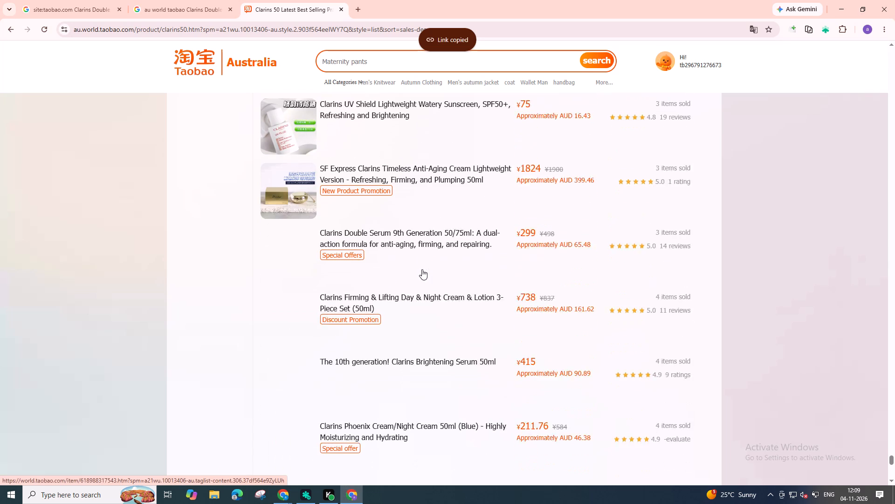
{"action": "right_click", "coordinate": [447, 230]}
{"action": "left_click", "coordinate": [519, 329]}
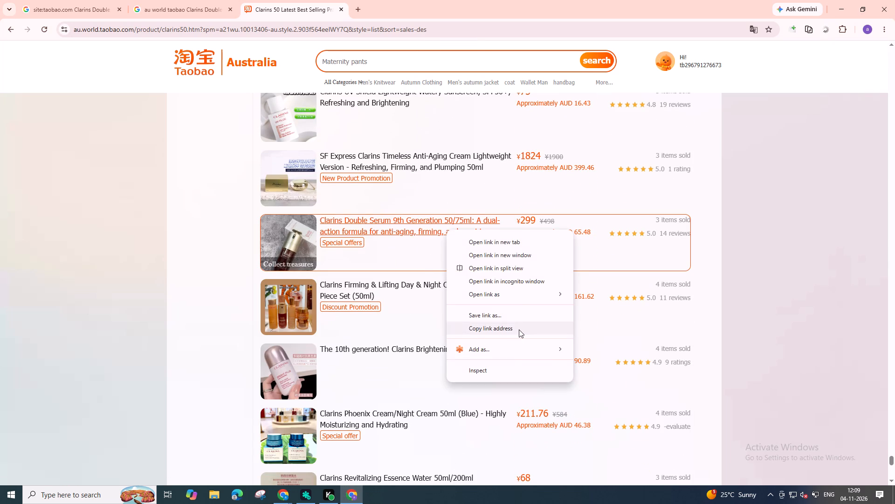
{"action": "key", "text": "alt+Tab"}
{"action": "left_click", "coordinate": [387, 350]}
{"action": "key", "text": "ctrl+v"}
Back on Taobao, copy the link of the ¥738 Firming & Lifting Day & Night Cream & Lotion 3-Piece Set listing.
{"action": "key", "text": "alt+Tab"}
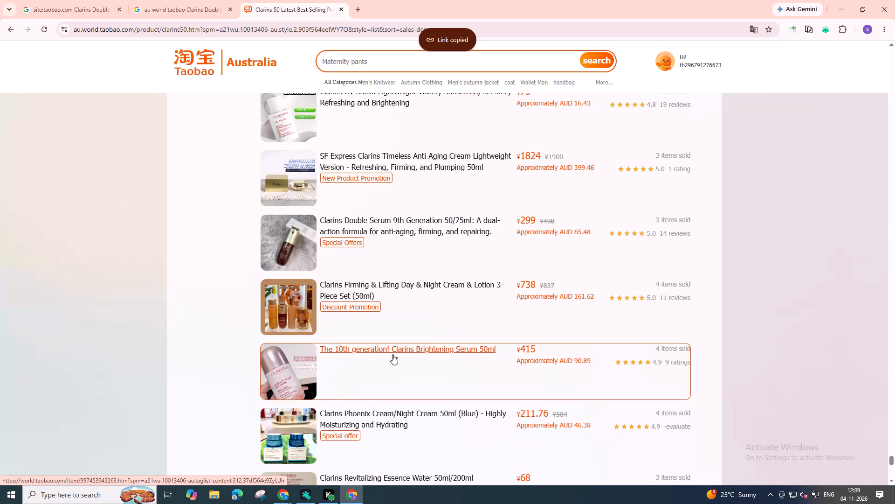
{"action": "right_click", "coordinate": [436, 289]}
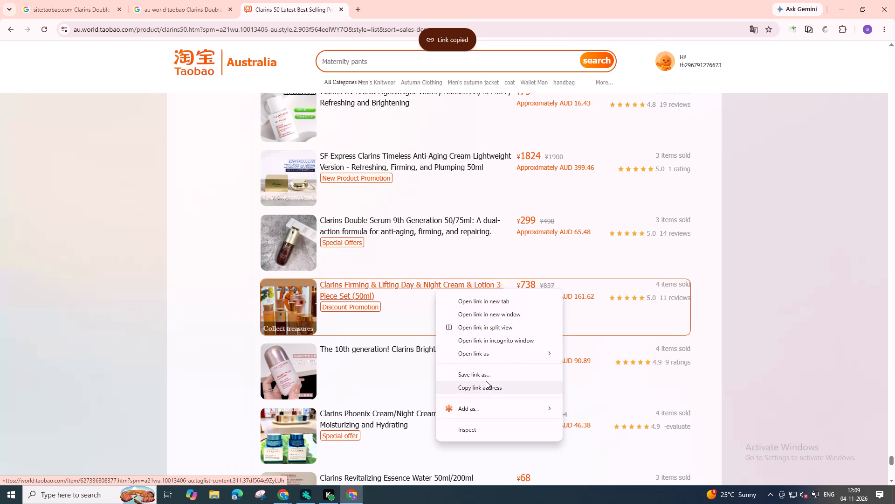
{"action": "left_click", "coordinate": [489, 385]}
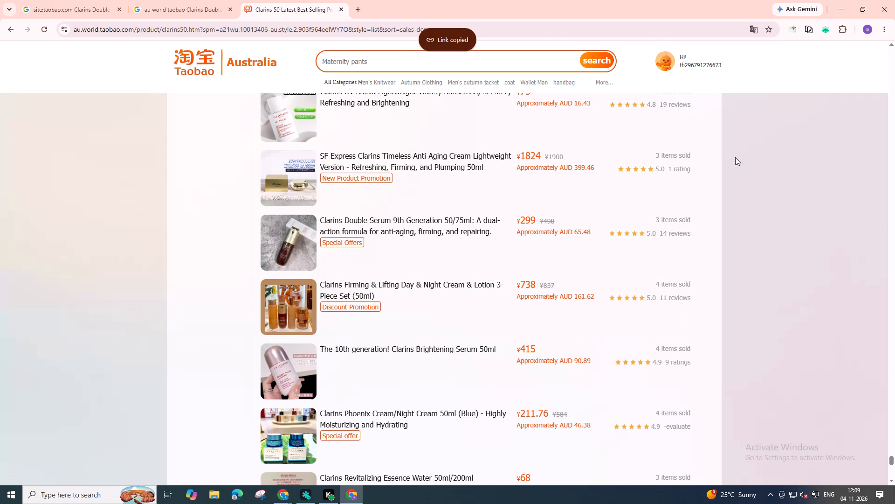
Copy the link of the ¥600 New 9th Generation Double Serum 50ml listing and paste it into cell C29357 of New Work.
{"action": "scroll", "coordinate": [661, 239], "scroll_direction": "down", "scroll_amount": 7}
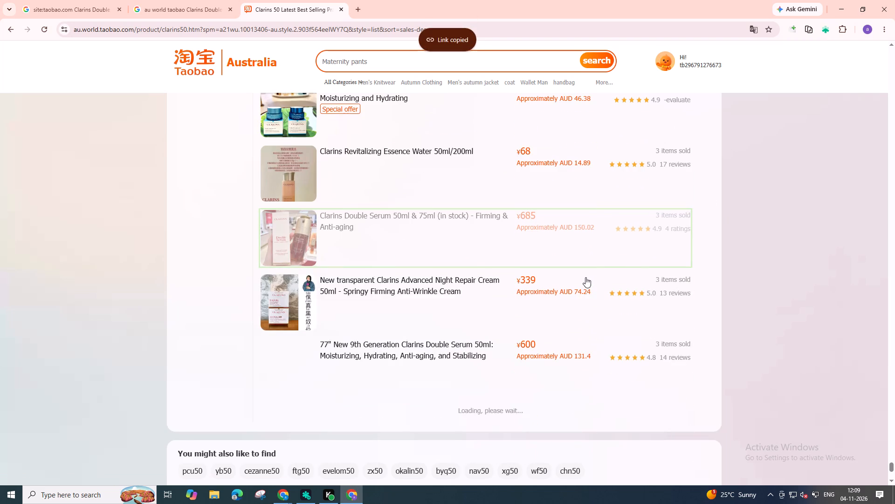
{"action": "scroll", "coordinate": [585, 277], "scroll_direction": "down", "scroll_amount": 2}
{"action": "right_click", "coordinate": [426, 264]}
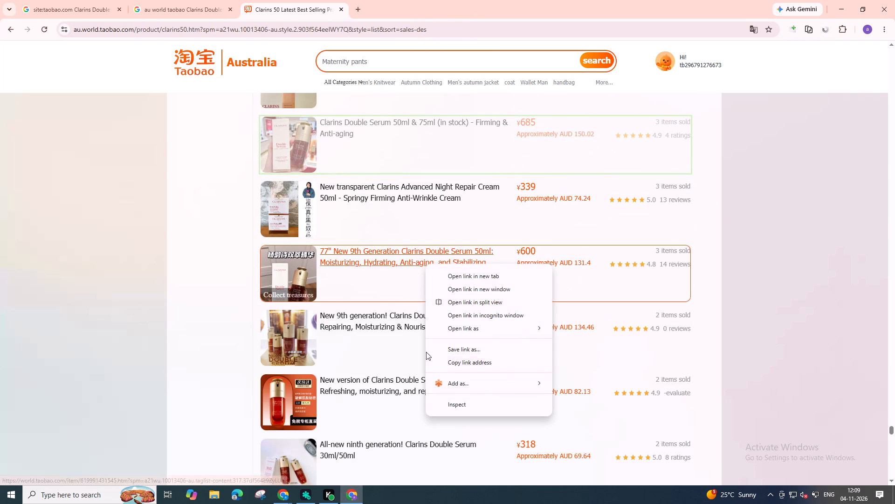
{"action": "left_click", "coordinate": [491, 361]}
{"action": "key", "text": "alt+Tab"}
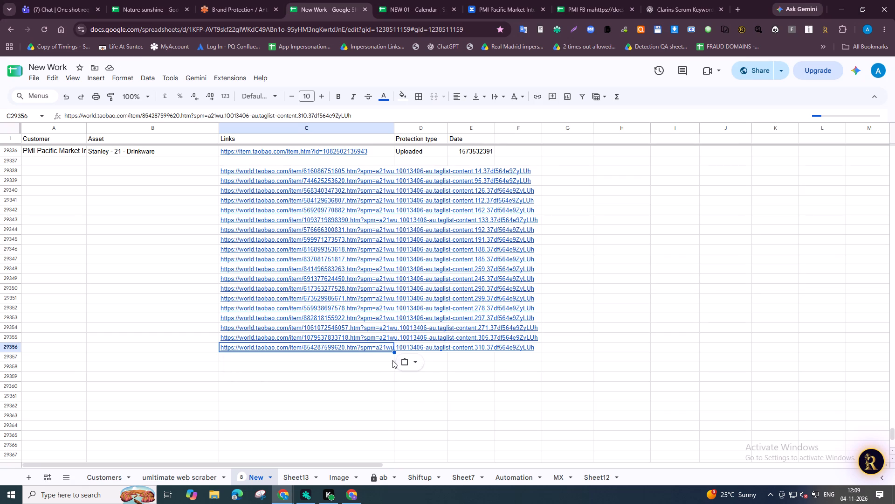
{"action": "left_click", "coordinate": [392, 358]}
{"action": "key", "text": "ctrl+v"}
Back on Taobao, copy the link of the ¥613.96 Double Serum 50ml/100ml listing and paste it into cell C29359 of New Work.
{"action": "key", "text": "alt+Tab"}
{"action": "right_click", "coordinate": [428, 328]}
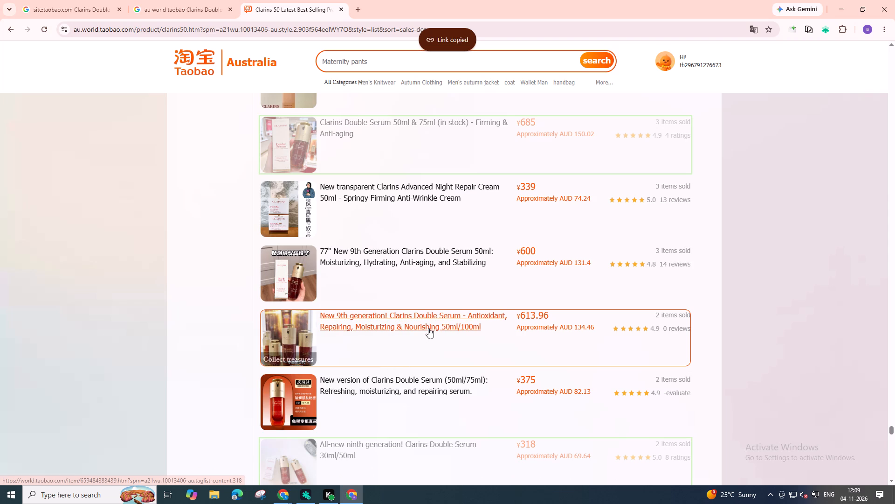
{"action": "left_click", "coordinate": [523, 421]}
{"action": "key", "text": "alt+Tab"}
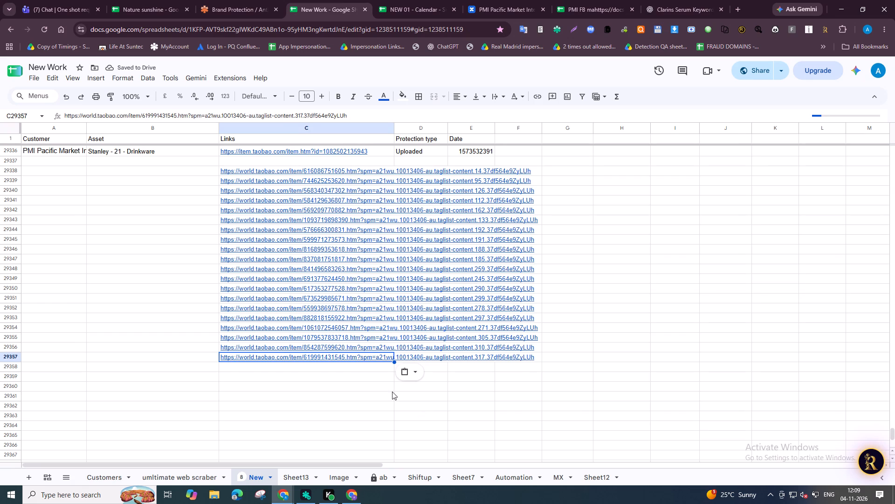
{"action": "left_click", "coordinate": [385, 372]}
{"action": "key", "text": "ctrl+v"}
On Taobao, examine the full-size image of the ¥375 Double Serum (50ml/75ml) listing in a separate tab.
{"action": "key", "text": "alt+Tab"}
{"action": "right_click", "coordinate": [282, 406]}
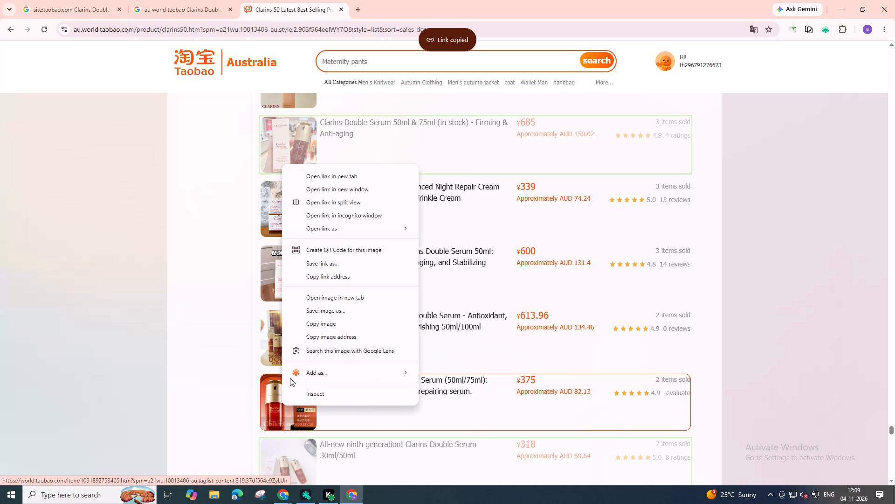
{"action": "left_click", "coordinate": [322, 300]}
{"action": "left_click", "coordinate": [445, 0]}
{"action": "left_click", "coordinate": [451, 10]}
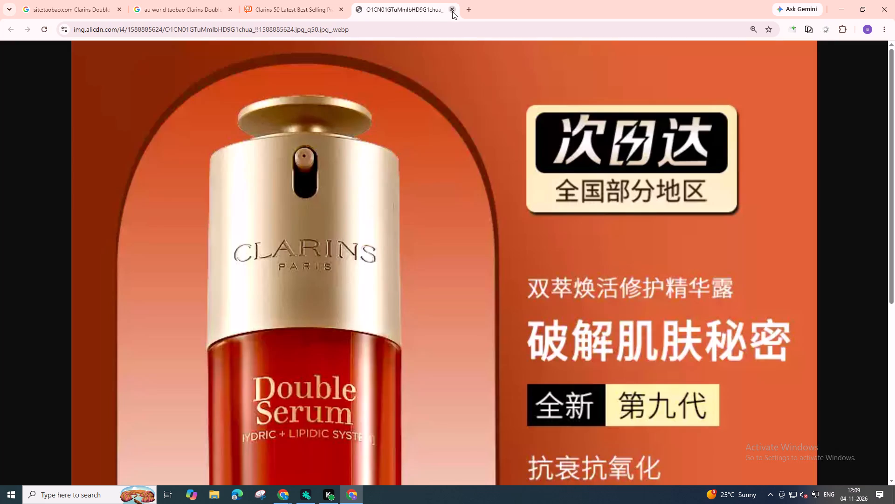
Copy the link of the ¥375 Double Serum (50ml/75ml) listing and paste it into cell C29358 of New Work.
{"action": "right_click", "coordinate": [391, 387]}
{"action": "left_click", "coordinate": [486, 329]}
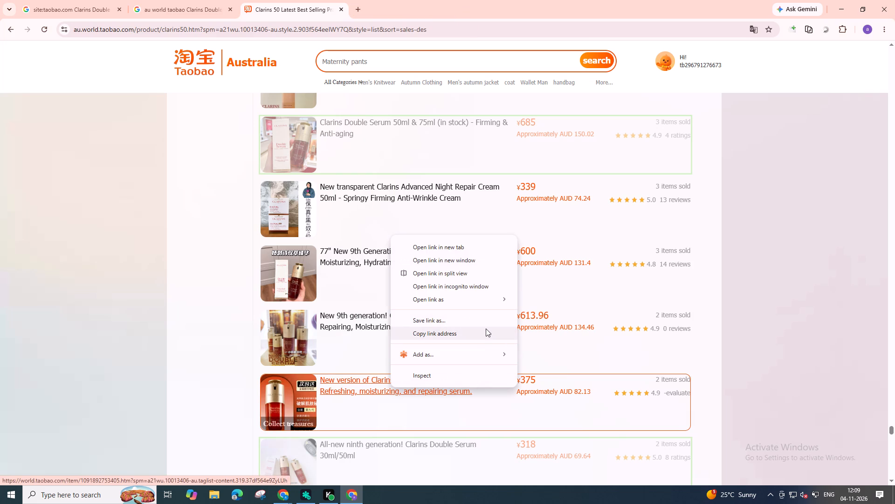
{"action": "key", "text": "alt+Tab"}
{"action": "left_click", "coordinate": [382, 367]}
{"action": "key", "text": "ctrl+v"}
{"action": "left_click", "coordinate": [381, 422]}
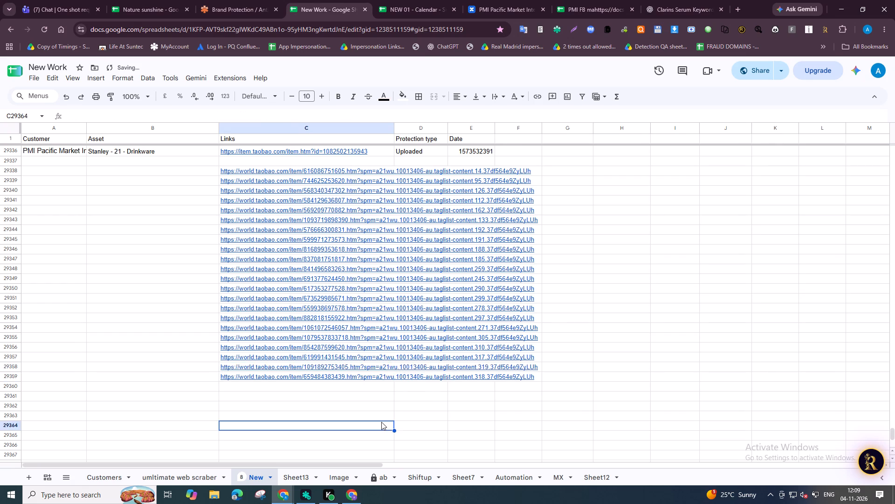
On Taobao, copy the link of the ¥790 French Clarins Double Serum 50ml listing and paste it into cell C29360 of New Work.
{"action": "key", "text": "alt+Tab"}
{"action": "scroll", "coordinate": [453, 320], "scroll_direction": "down", "scroll_amount": 5}
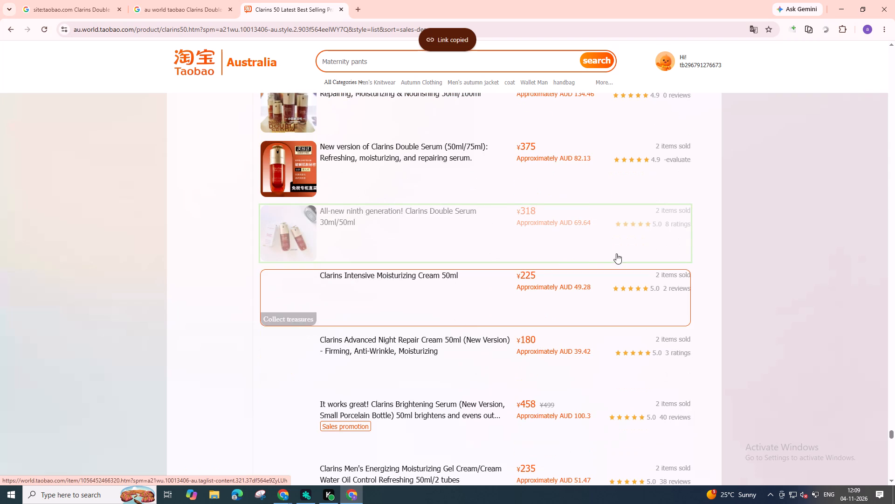
{"action": "scroll", "coordinate": [647, 282], "scroll_direction": "down", "scroll_amount": 6}
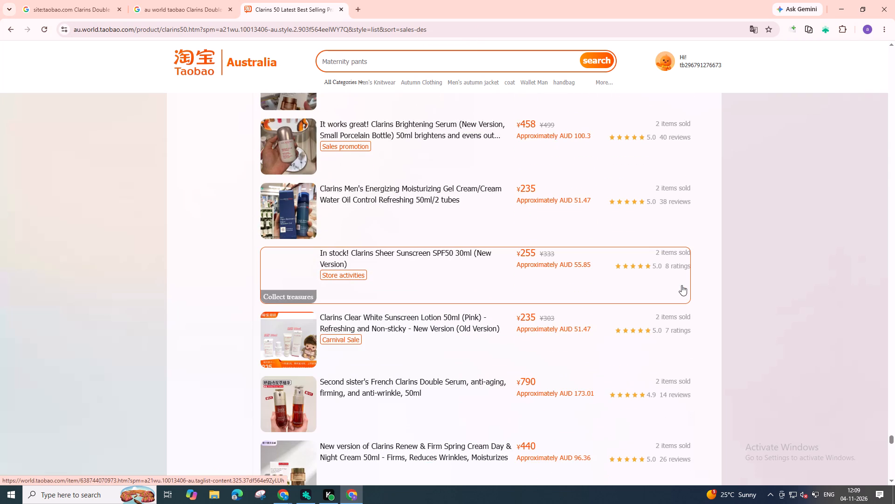
{"action": "scroll", "coordinate": [682, 285], "scroll_direction": "down", "scroll_amount": 2}
{"action": "right_click", "coordinate": [386, 296]}
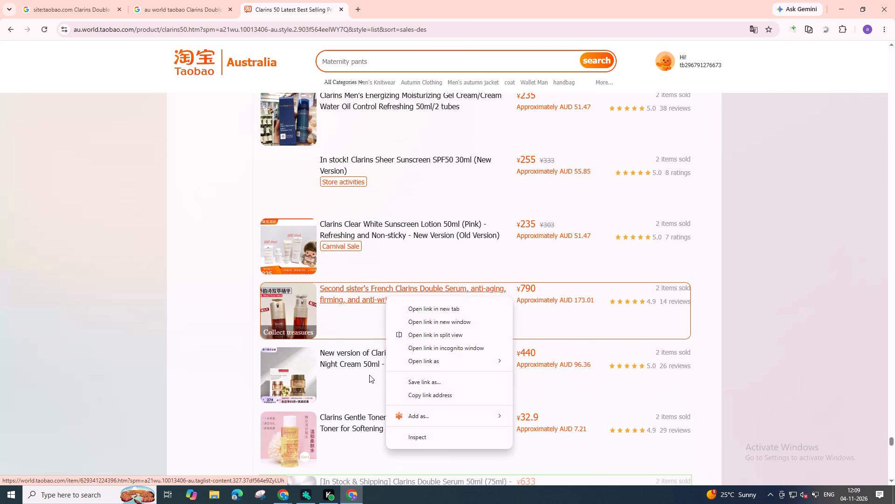
{"action": "left_click", "coordinate": [436, 393]}
{"action": "key", "text": "alt+Tab"}
{"action": "left_click", "coordinate": [377, 391]}
{"action": "key", "text": "ctrl+v"}
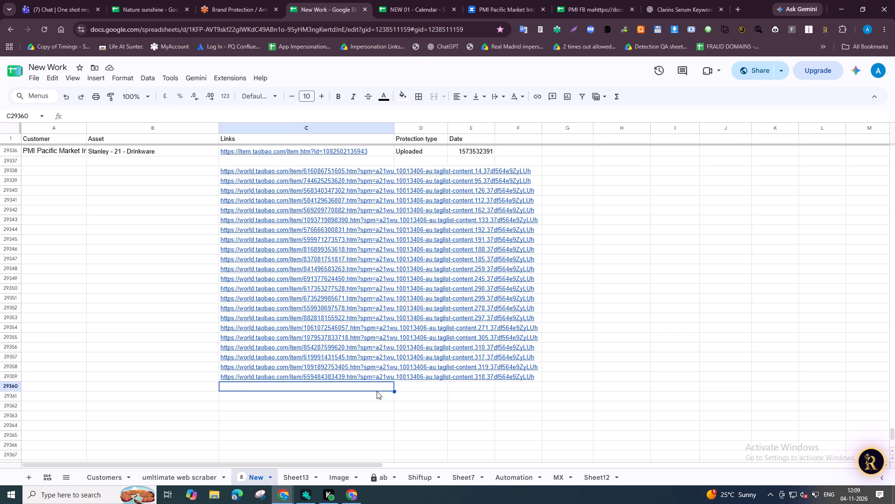
Back on Taobao, copy the link of the ¥480 Double Serum (New 9th Generation) 50/75ml listing and paste it into cell C29361 of New Work.
{"action": "key", "text": "alt+Tab"}
{"action": "scroll", "coordinate": [729, 259], "scroll_direction": "down", "scroll_amount": 2}
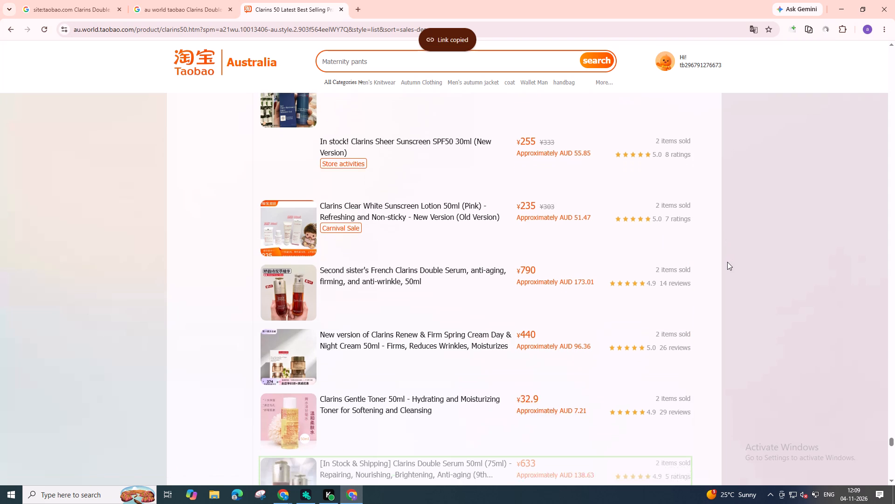
{"action": "scroll", "coordinate": [727, 262], "scroll_direction": "down", "scroll_amount": 4}
{"action": "scroll", "coordinate": [703, 294], "scroll_direction": "down", "scroll_amount": 5}
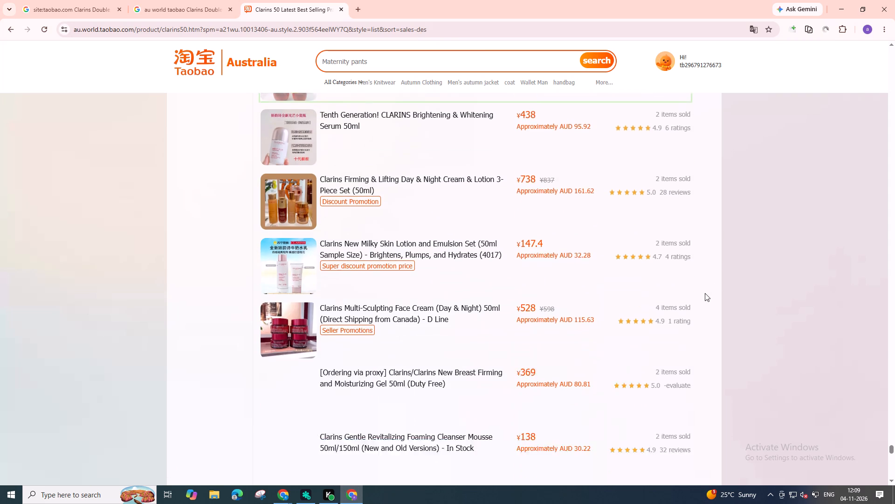
{"action": "scroll", "coordinate": [705, 293], "scroll_direction": "down", "scroll_amount": 2}
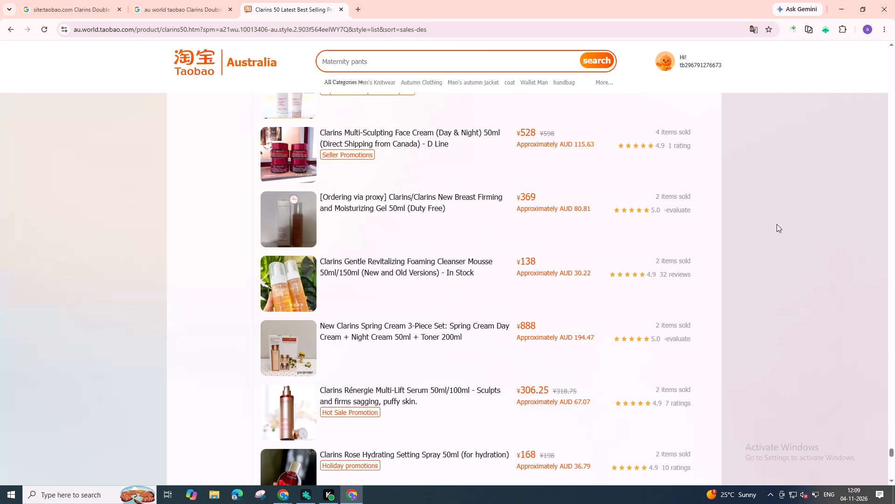
{"action": "scroll", "coordinate": [776, 229], "scroll_direction": "down", "scroll_amount": 9}
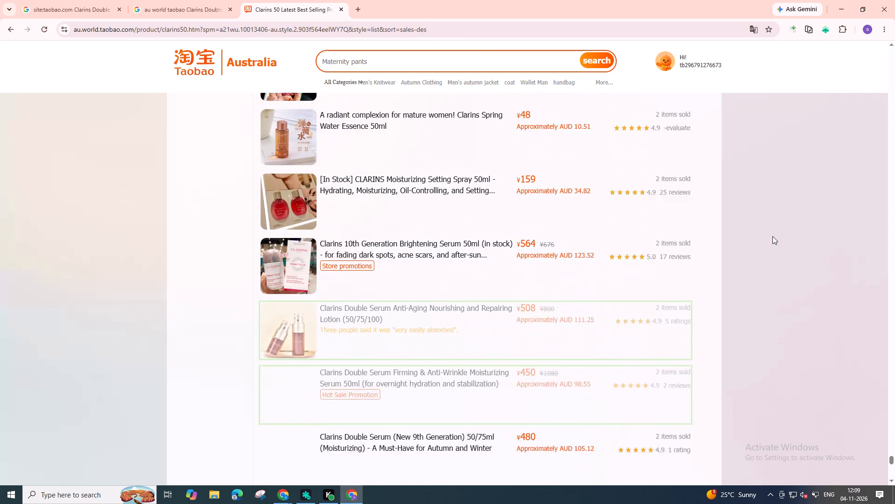
{"action": "scroll", "coordinate": [772, 236], "scroll_direction": "down", "scroll_amount": 5}
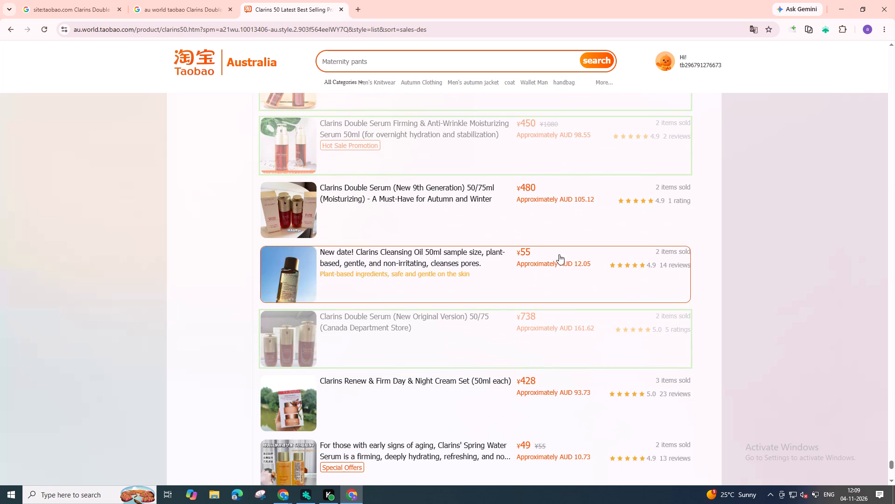
{"action": "right_click", "coordinate": [461, 196]}
{"action": "left_click", "coordinate": [532, 295]}
{"action": "key", "text": "alt+Tab"}
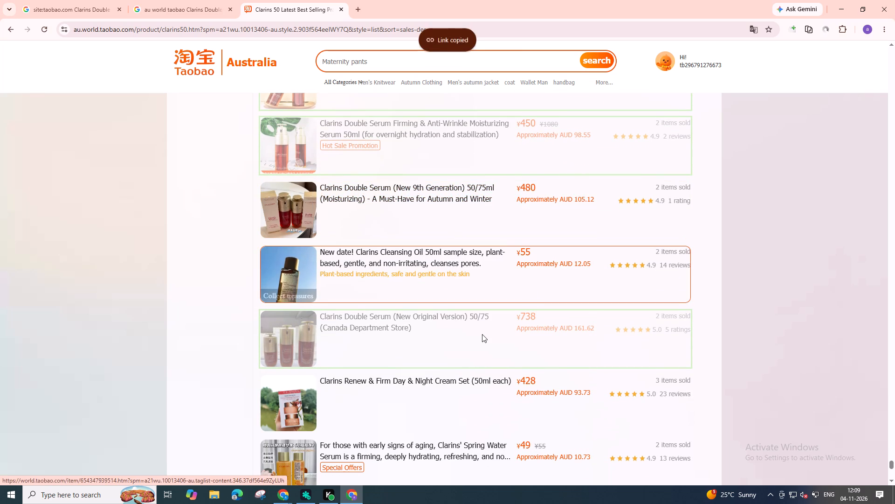
{"action": "left_click", "coordinate": [386, 399]}
{"action": "key", "text": "ctrl+v"}
On Taobao, copy the link of the ¥168 Clarins Double Serum 50ml/20ml/100ml listing and paste it into cell C29362 of New Work.
{"action": "key", "text": "alt+Tab"}
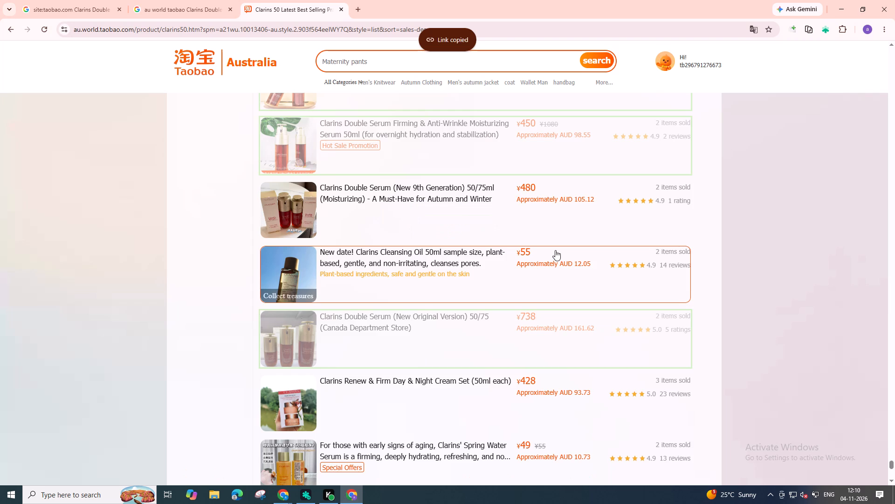
{"action": "scroll", "coordinate": [555, 250], "scroll_direction": "down", "scroll_amount": 8}
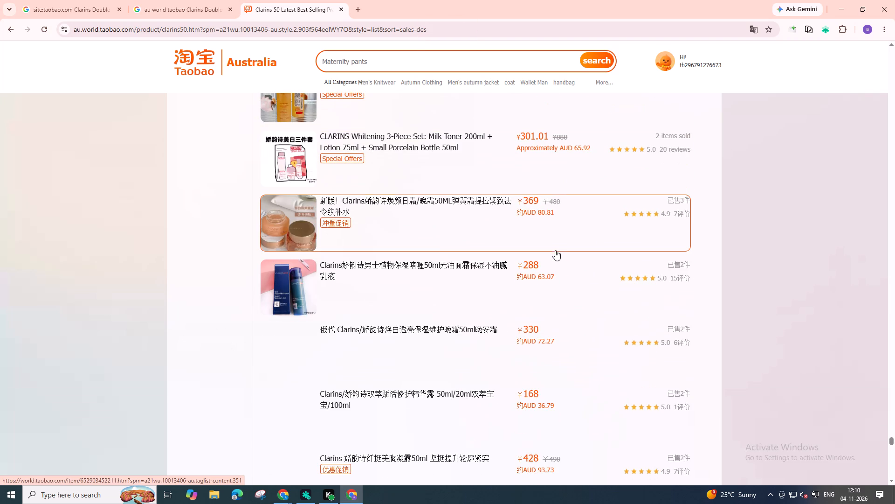
{"action": "scroll", "coordinate": [669, 253], "scroll_direction": "down", "scroll_amount": 4}
{"action": "right_click", "coordinate": [425, 209]}
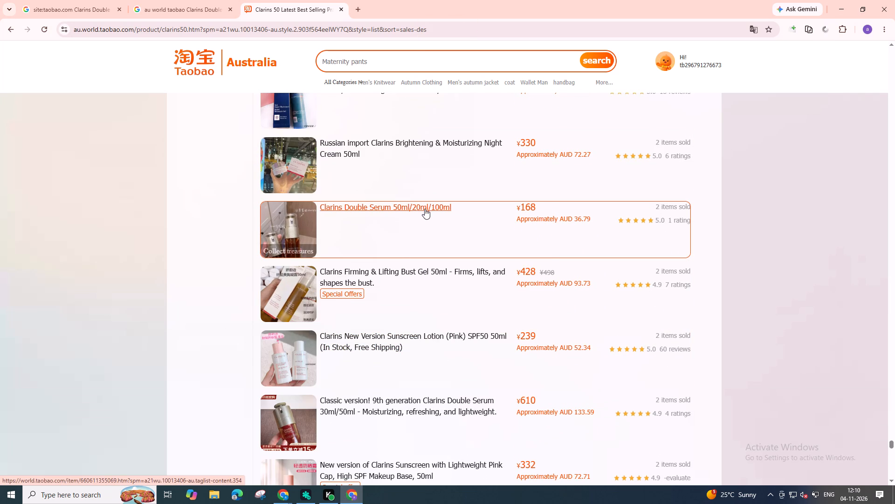
{"action": "left_click", "coordinate": [496, 308]}
{"action": "key", "text": "alt+Tab"}
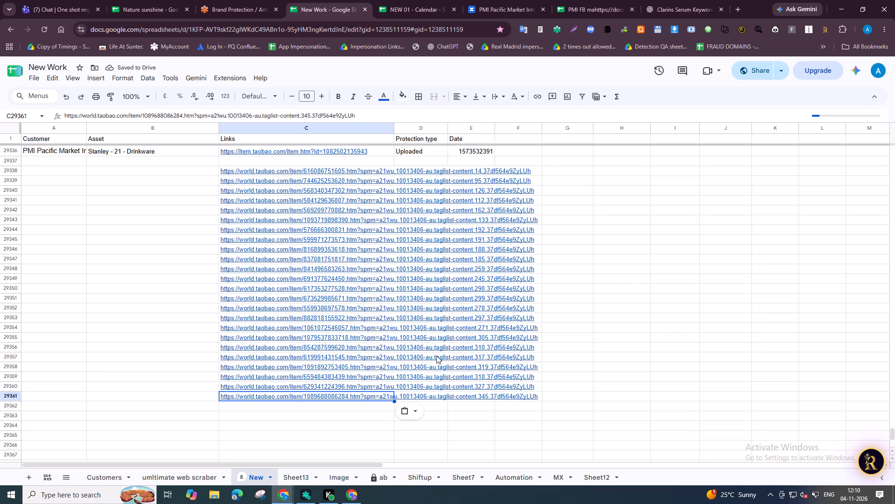
{"action": "left_click", "coordinate": [386, 409]}
{"action": "key", "text": "ctrl+v"}
On Taobao, copy the link of the ¥610 classic version 9th generation Double Serum 30ml/50ml listing and paste it into cell C29363 of New Work.
{"action": "key", "text": "alt+Tab"}
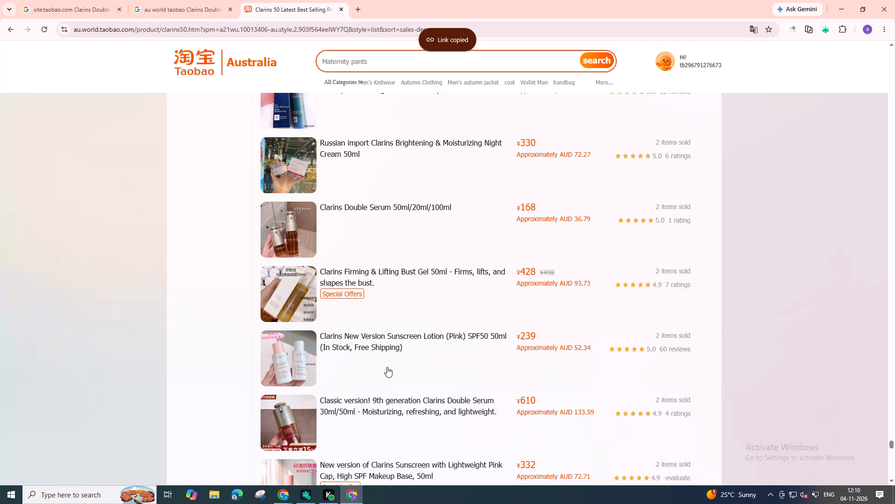
{"action": "scroll", "coordinate": [412, 328], "scroll_direction": "down", "scroll_amount": 3}
{"action": "right_click", "coordinate": [433, 268]}
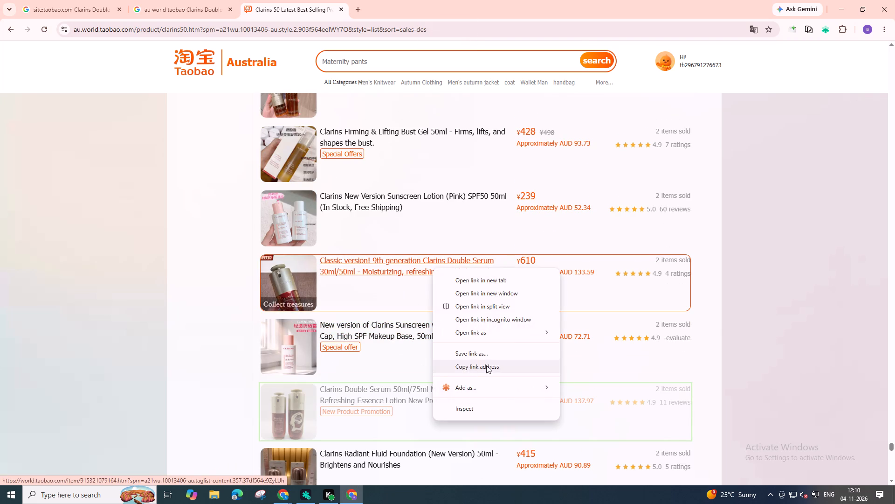
{"action": "left_click", "coordinate": [486, 365]}
{"action": "key", "text": "alt+Tab"}
{"action": "left_click", "coordinate": [361, 414]}
{"action": "key", "text": "ctrl+v"}
On Taobao, copy the link of the ¥539 Double Serum Dual-Tube 50ml/100ml listing and switch to the New Work spreadsheet.
{"action": "key", "text": "alt+Tab"}
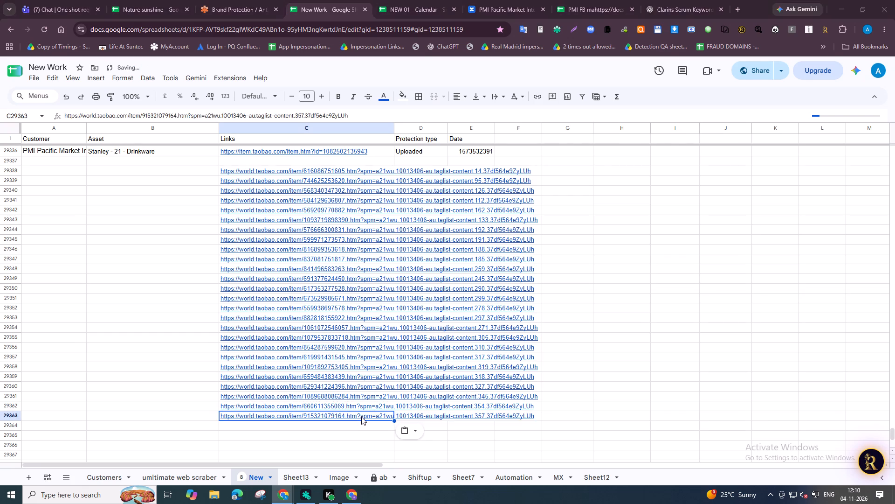
{"action": "scroll", "coordinate": [418, 285], "scroll_direction": "down", "scroll_amount": 4}
{"action": "scroll", "coordinate": [466, 287], "scroll_direction": "down", "scroll_amount": 3}
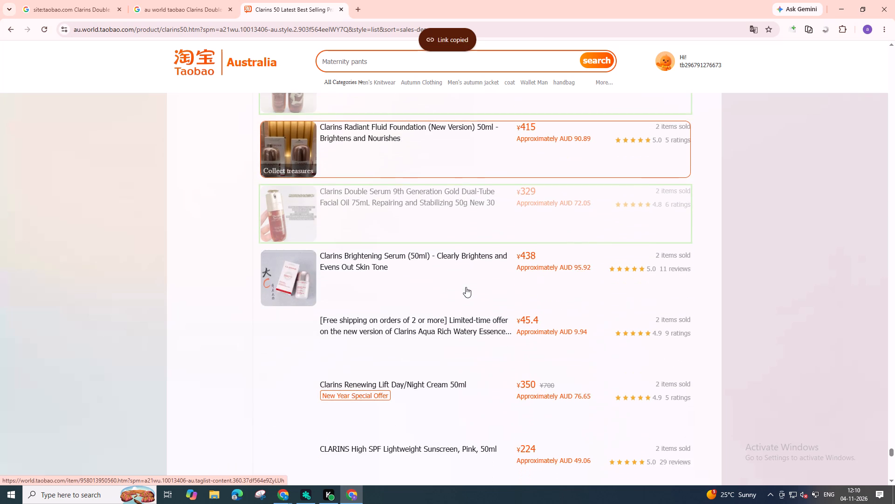
{"action": "scroll", "coordinate": [474, 279], "scroll_direction": "down", "scroll_amount": 9}
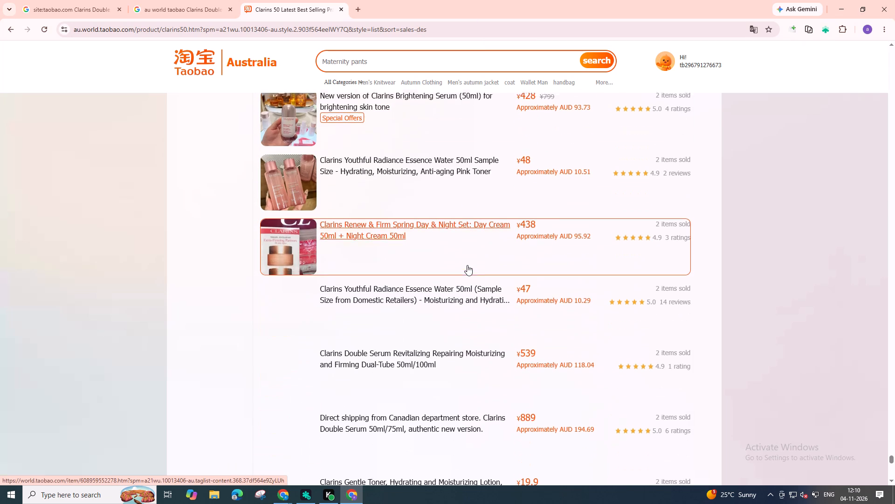
{"action": "scroll", "coordinate": [499, 200], "scroll_direction": "down", "scroll_amount": 2}
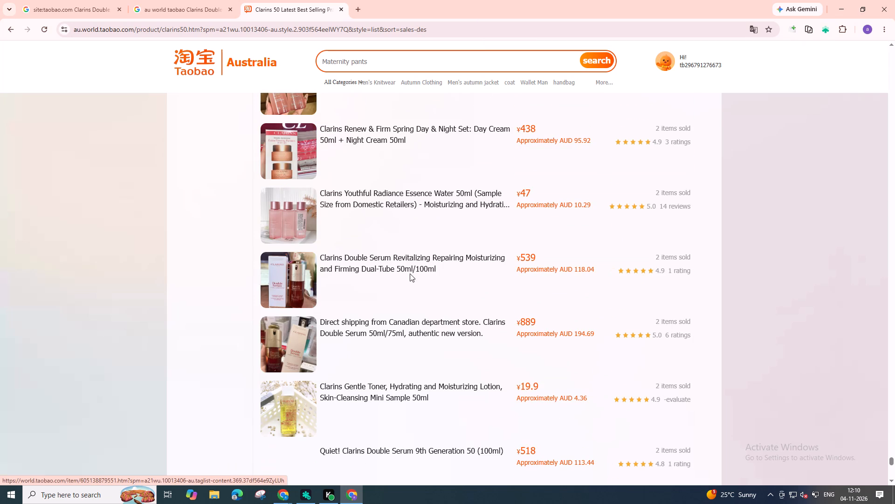
{"action": "right_click", "coordinate": [408, 265]}
{"action": "left_click", "coordinate": [474, 362]}
{"action": "key", "text": "alt+Tab"}
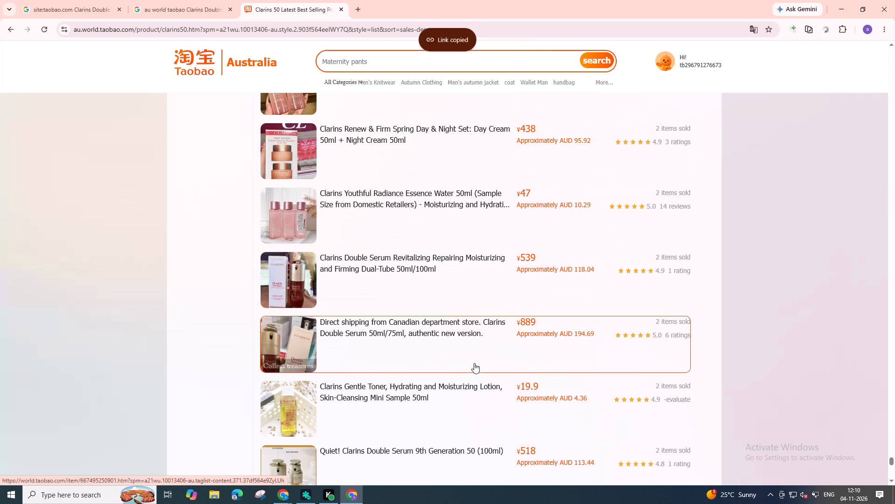
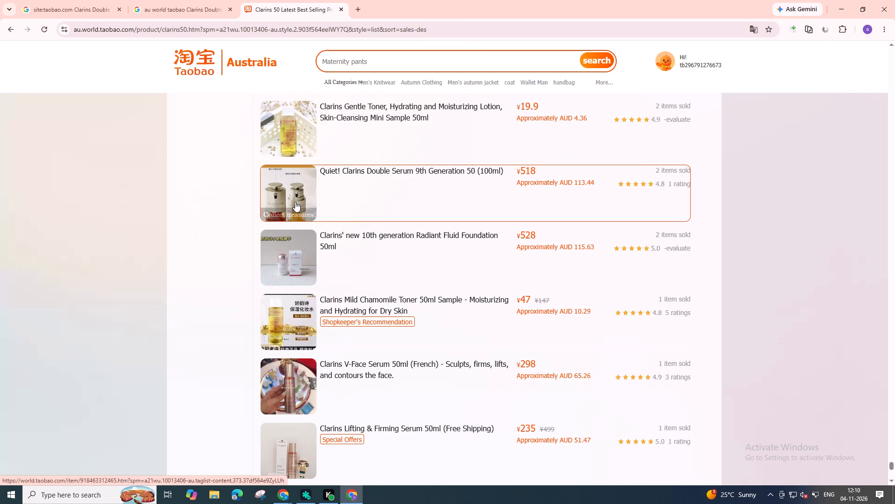
Open the product image of the ¥518 Clarins Double Serum 9th Generation 50 (100ml) listing, examine the bottles, and close it.
{"action": "right_click", "coordinate": [294, 195]}
{"action": "left_click", "coordinate": [332, 328]}
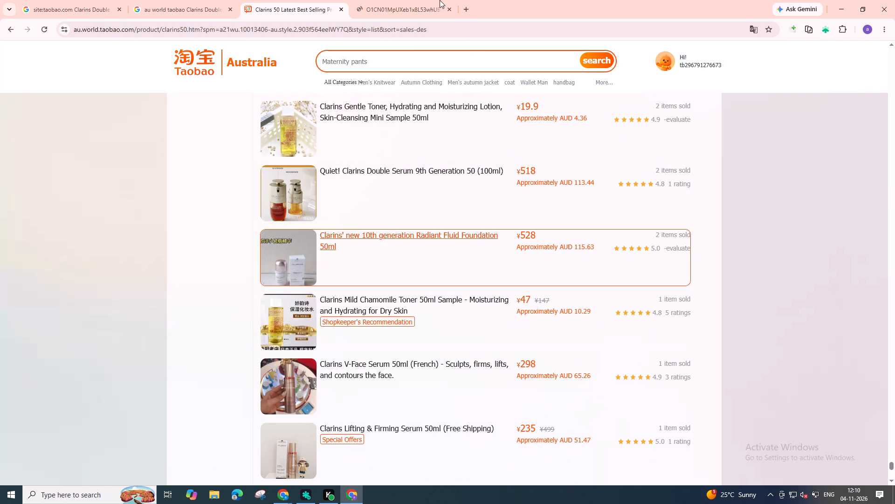
{"action": "left_click", "coordinate": [443, 0]}
{"action": "scroll", "coordinate": [416, 274], "scroll_direction": "down", "scroll_amount": 7}
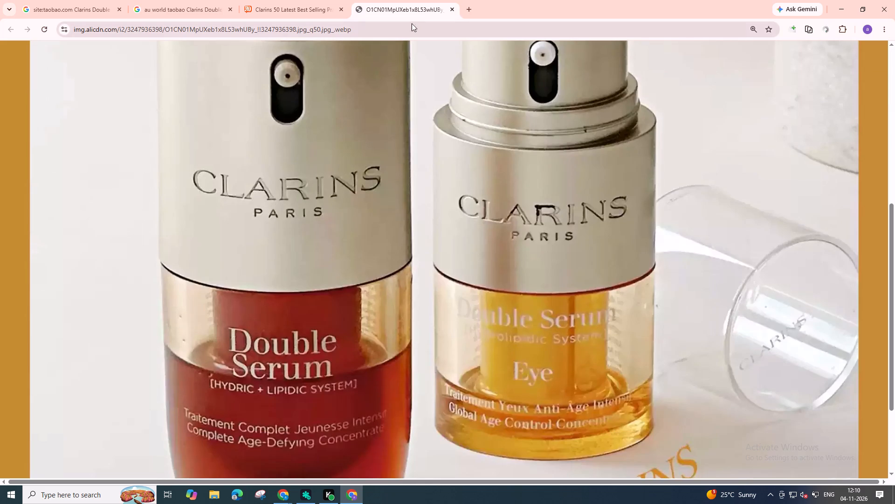
{"action": "left_click", "coordinate": [450, 8]}
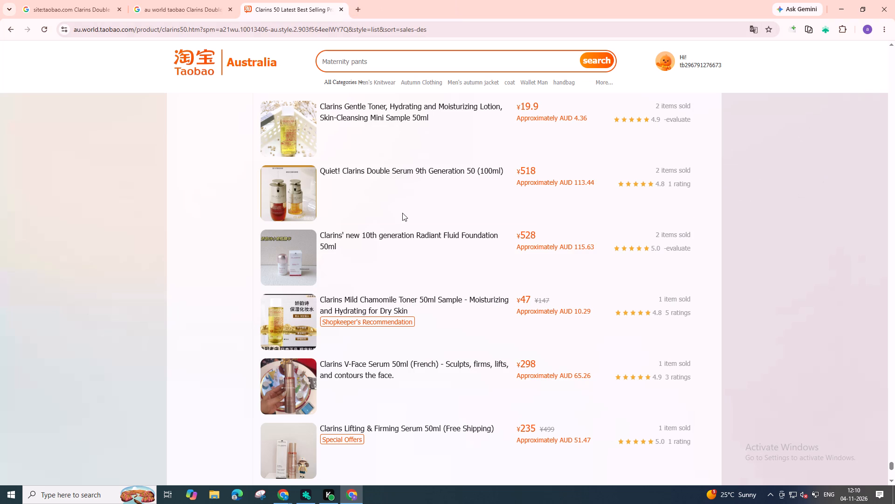
Copy the link of the ¥518 Clarins Double Serum 9th Generation listing and paste it into cell C29366 of New Work.
{"action": "right_click", "coordinate": [410, 174]}
{"action": "left_click", "coordinate": [466, 273]}
{"action": "key", "text": "alt+Tab"}
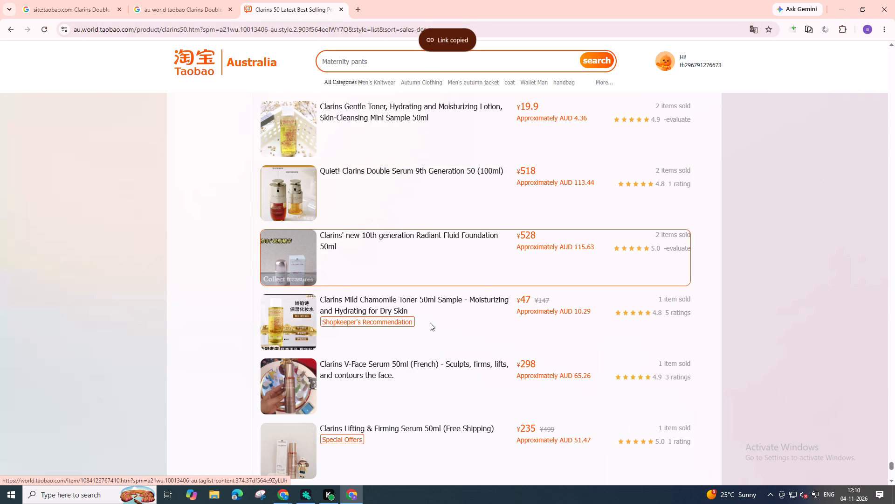
{"action": "left_click", "coordinate": [365, 442]}
{"action": "key", "text": "ctrl+v"}
{"action": "key", "text": "alt+Tab"}
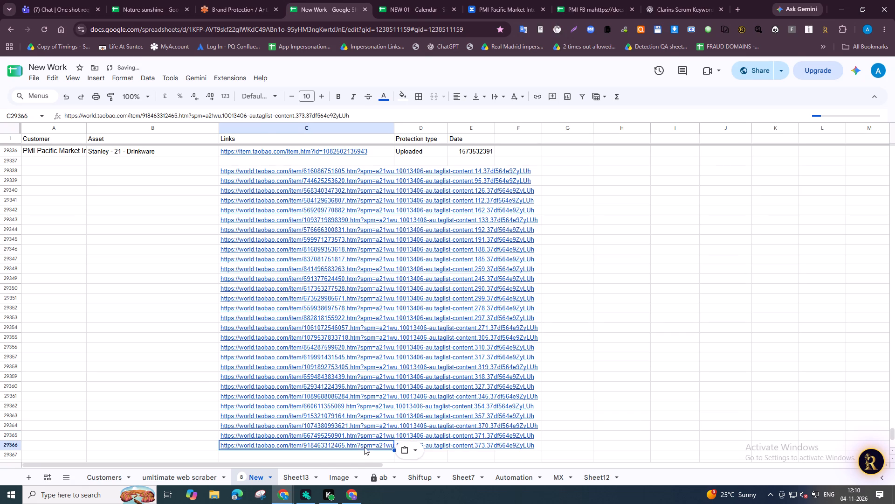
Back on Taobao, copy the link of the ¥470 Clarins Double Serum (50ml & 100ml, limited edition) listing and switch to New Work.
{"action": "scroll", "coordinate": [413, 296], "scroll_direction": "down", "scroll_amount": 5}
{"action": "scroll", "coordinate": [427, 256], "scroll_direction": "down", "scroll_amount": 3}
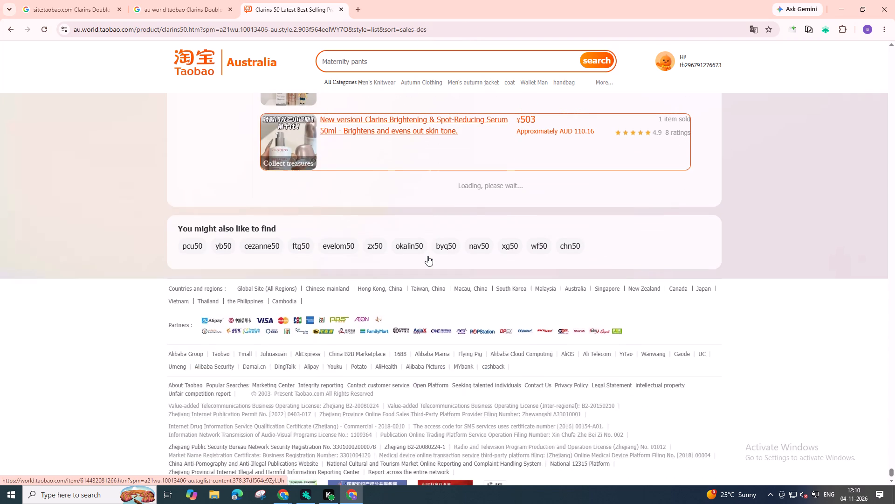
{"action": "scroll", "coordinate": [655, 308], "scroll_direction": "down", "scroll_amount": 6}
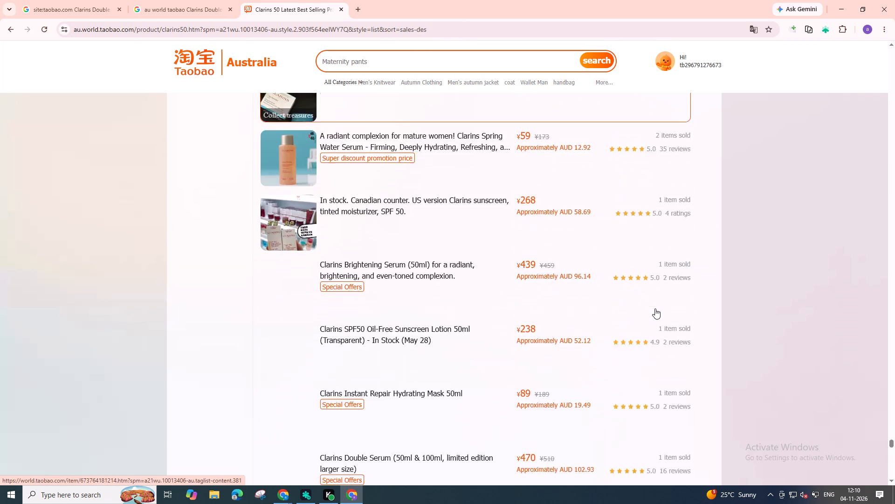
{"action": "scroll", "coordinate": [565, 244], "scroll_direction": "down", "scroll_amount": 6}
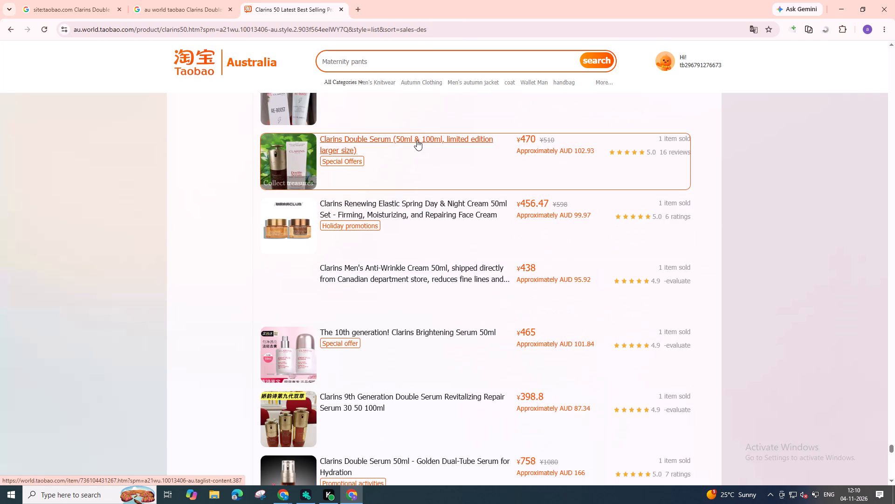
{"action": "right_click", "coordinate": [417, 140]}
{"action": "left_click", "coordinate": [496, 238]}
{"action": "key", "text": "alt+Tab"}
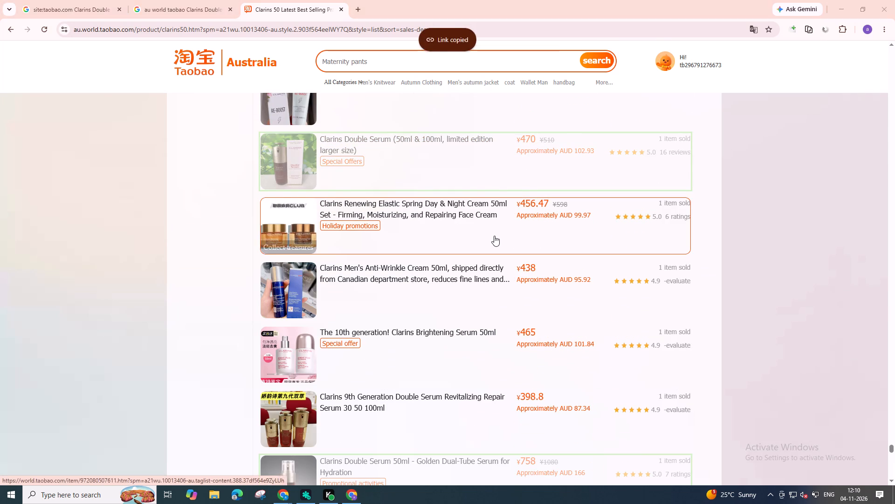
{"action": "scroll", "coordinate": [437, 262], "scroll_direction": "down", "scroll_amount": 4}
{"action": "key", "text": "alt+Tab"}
On Taobao, copy the link of the ¥398.8 9th Generation Double Serum 30 50 100ml listing and paste it into cell C29367 of New Work.
{"action": "scroll", "coordinate": [452, 256], "scroll_direction": "down", "scroll_amount": 4}
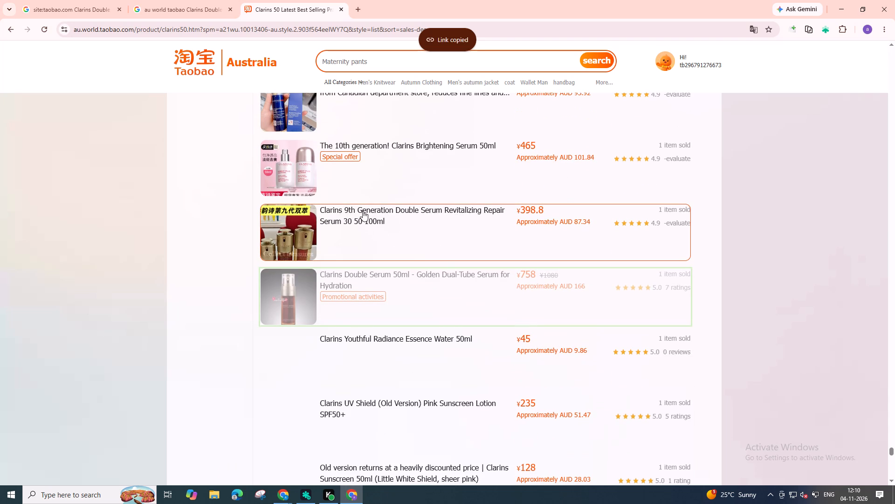
{"action": "right_click", "coordinate": [363, 211]}
{"action": "left_click", "coordinate": [407, 309]}
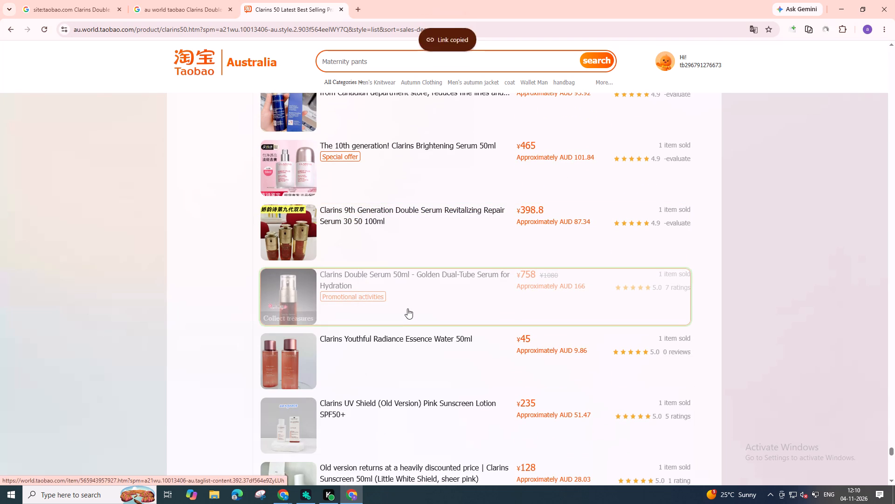
{"action": "key", "text": "alt+Tab"}
{"action": "left_click", "coordinate": [368, 270]}
{"action": "key", "text": "ctrl+v"}
{"action": "left_click", "coordinate": [364, 291]}
{"action": "key", "text": "alt+Tab"}
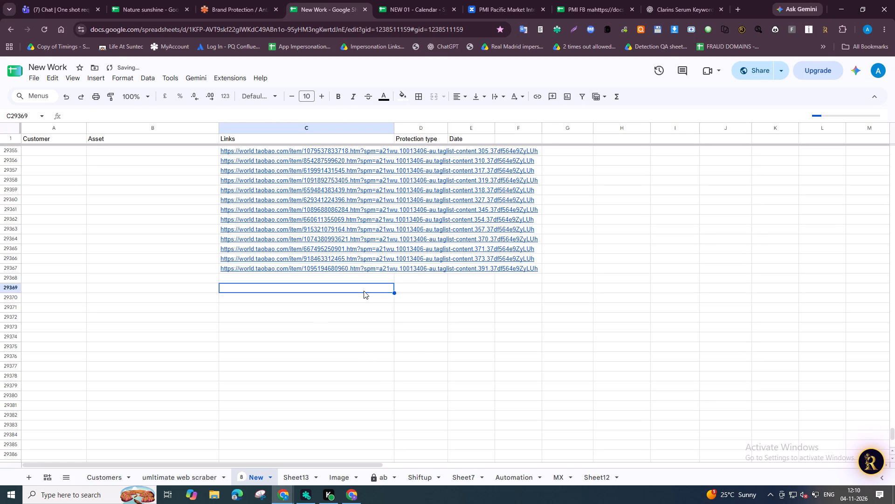
On Taobao, open the product image of the ¥545 Clarins Double Serum 50ml/75ml listing, examine the bottles and labels, and close it.
{"action": "scroll", "coordinate": [404, 267], "scroll_direction": "down", "scroll_amount": 4}
{"action": "scroll", "coordinate": [424, 315], "scroll_direction": "down", "scroll_amount": 5}
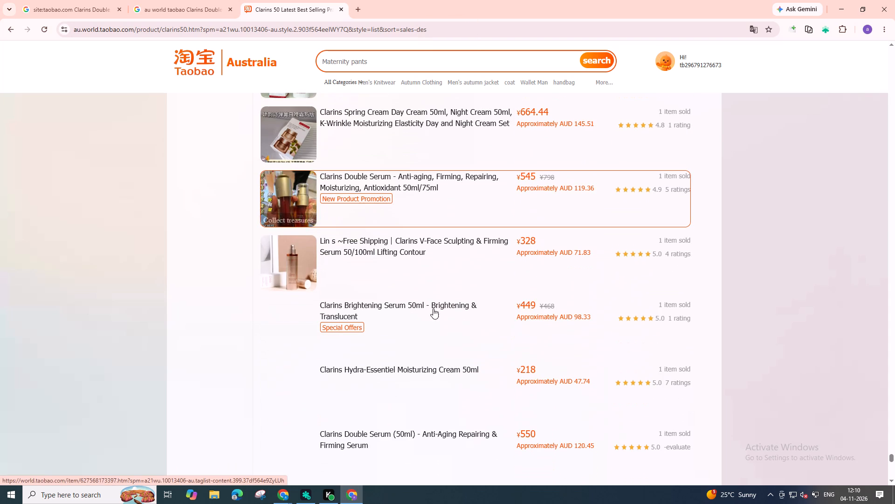
{"action": "right_click", "coordinate": [290, 194]}
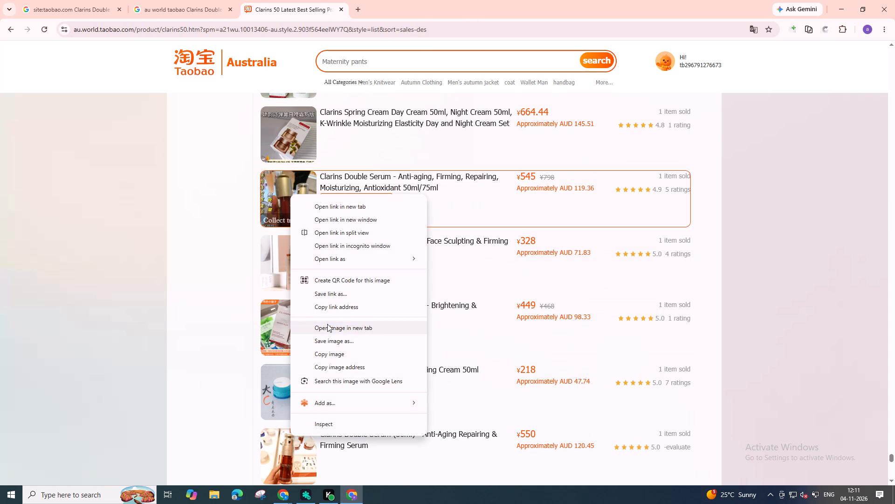
{"action": "left_click", "coordinate": [327, 325]}
{"action": "left_click", "coordinate": [409, 0]}
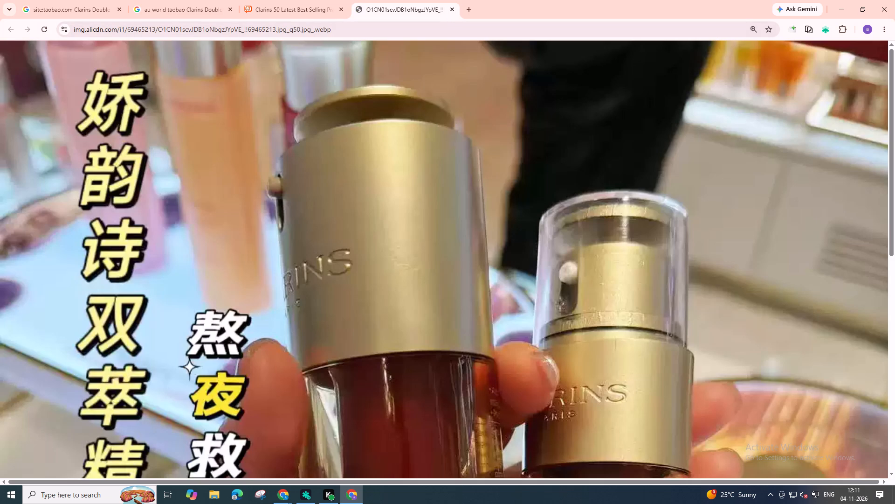
{"action": "scroll", "coordinate": [445, 230], "scroll_direction": "down", "scroll_amount": 6}
{"action": "scroll", "coordinate": [449, 245], "scroll_direction": "up", "scroll_amount": 3}
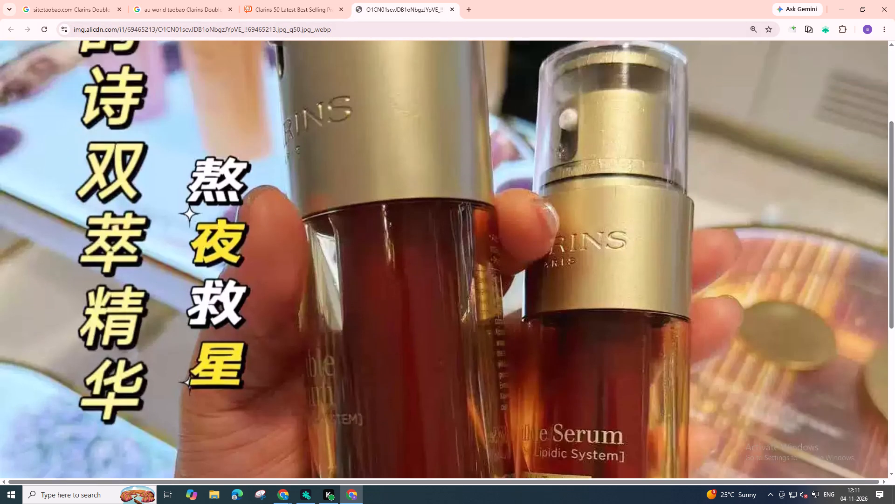
{"action": "scroll", "coordinate": [449, 245], "scroll_direction": "down", "scroll_amount": 6}
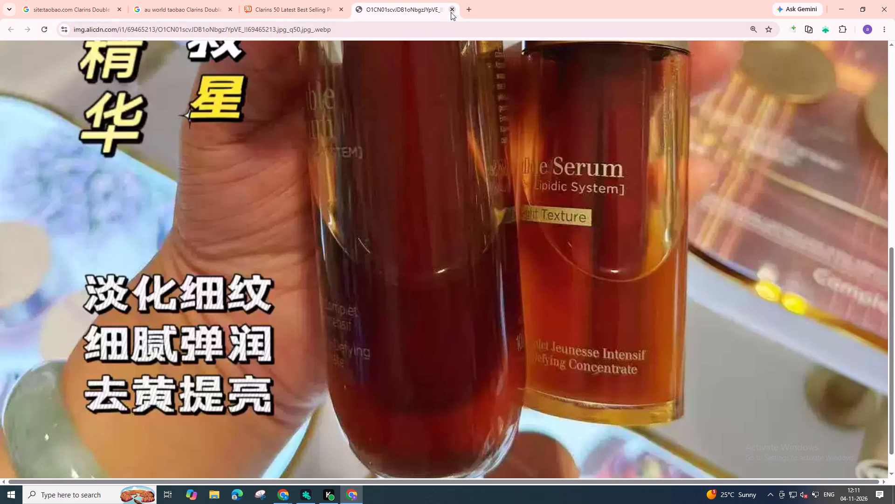
{"action": "left_click", "coordinate": [451, 11]}
Copy the link of the ¥545 Clarins Double Serum 50ml/75ml listing and paste it into cell I29362 of New Work.
{"action": "scroll", "coordinate": [519, 235], "scroll_direction": "down", "scroll_amount": 4}
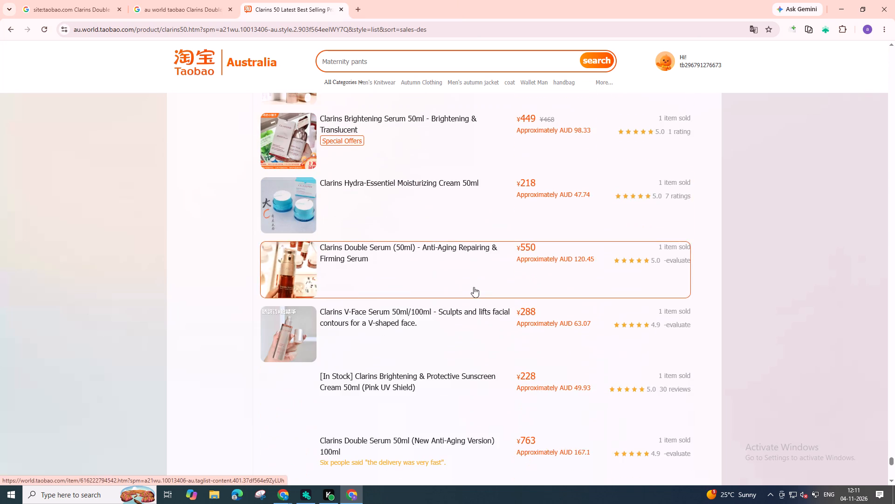
{"action": "scroll", "coordinate": [438, 238], "scroll_direction": "up", "scroll_amount": 3}
{"action": "right_click", "coordinate": [419, 134]}
{"action": "left_click", "coordinate": [482, 229]}
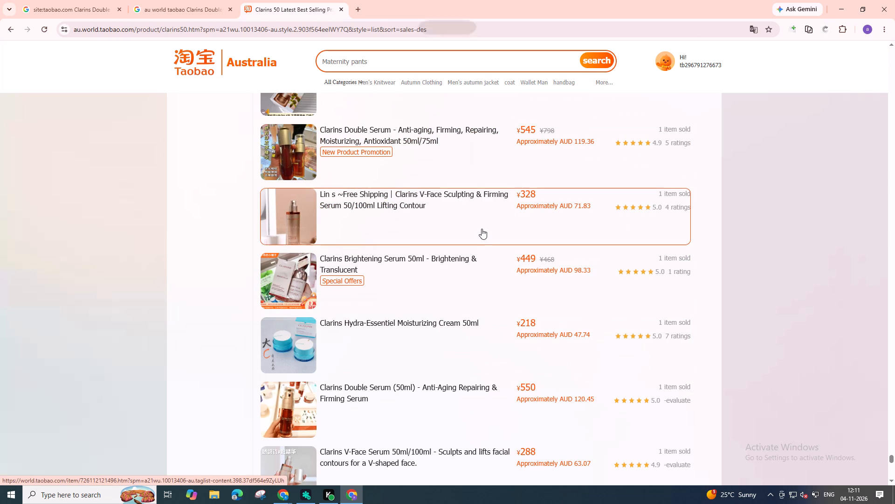
{"action": "key", "text": "alt+Tab"}
{"action": "left_click", "coordinate": [682, 224]}
{"action": "key", "text": "ctrl+v"}
{"action": "key", "text": "alt+Tab"}
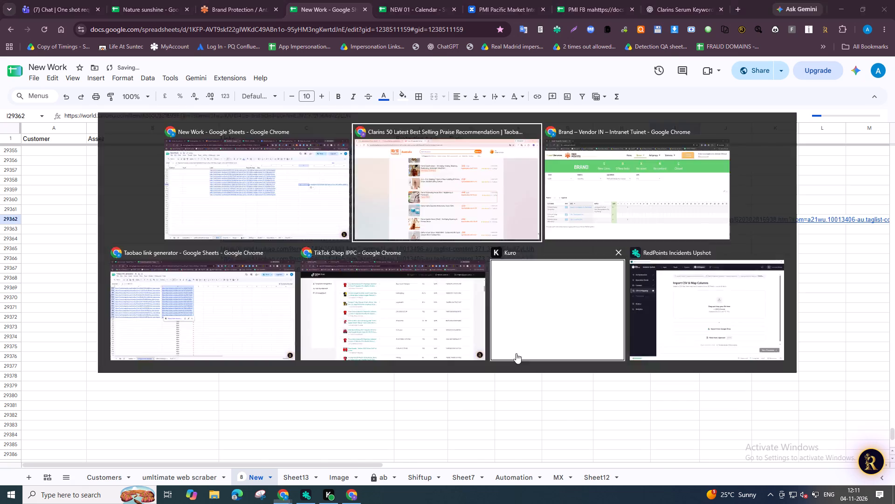
On Taobao, copy the link of the ¥550 Clarins Double Serum (50ml) listing and paste it into cell C29368 of New Work.
{"action": "right_click", "coordinate": [356, 395]}
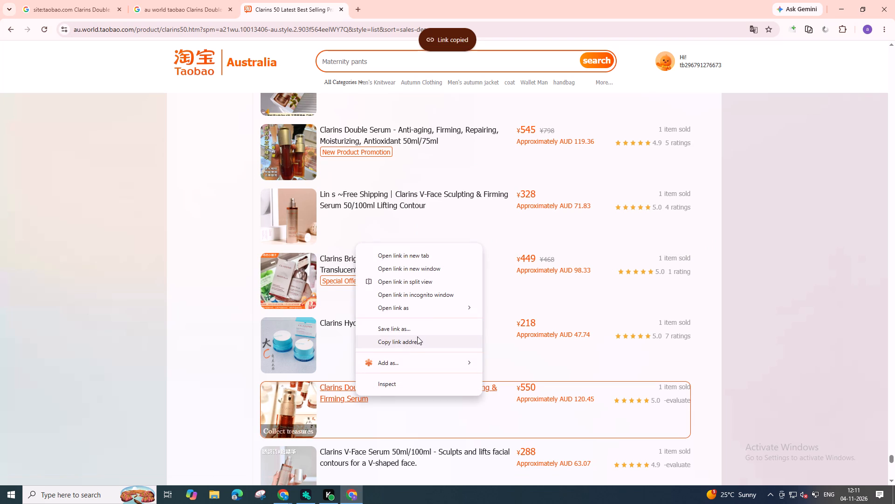
{"action": "left_click", "coordinate": [417, 337]}
{"action": "key", "text": "alt+Tab"}
{"action": "left_click", "coordinate": [380, 281]}
{"action": "key", "text": "ctrl+v"}
{"action": "key", "text": "alt+Tab"}
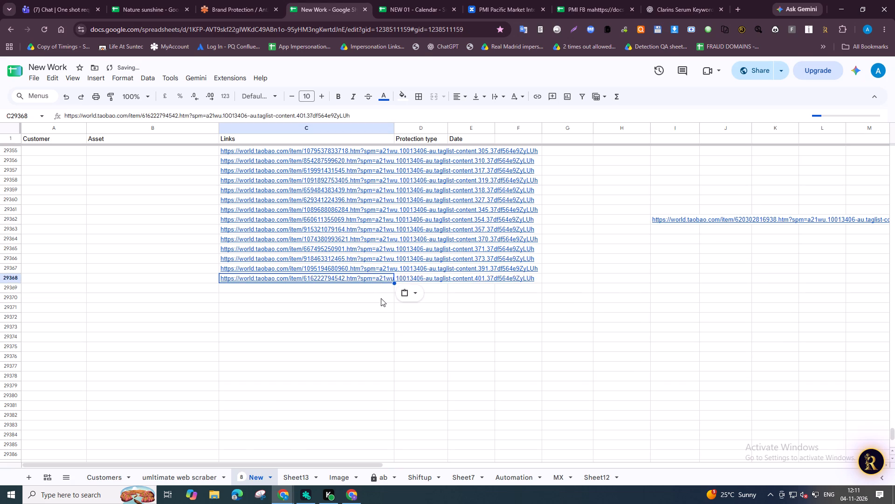
On Taobao, open the product image of the ¥550 Clarins Double Serum (50ml) listing, examine it, and close it.
{"action": "right_click", "coordinate": [301, 405]}
{"action": "left_click_drag", "start_coordinate": [360, 287], "coordinate": [361, 288]}
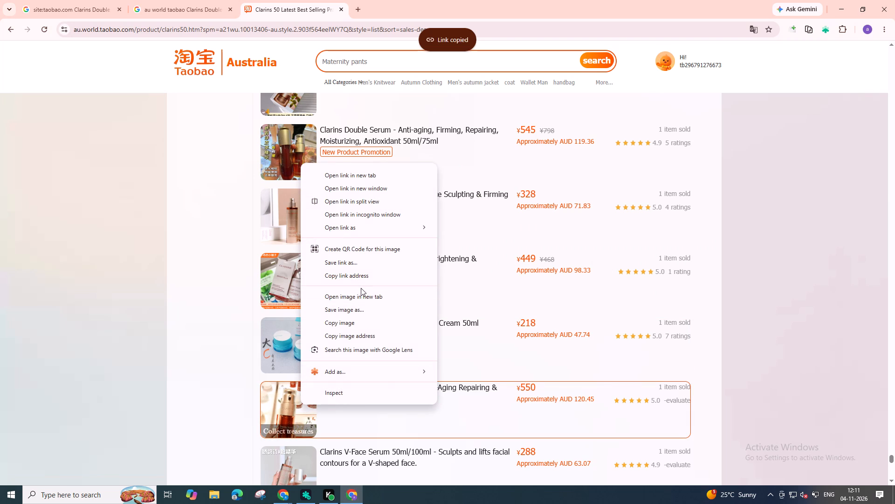
{"action": "left_click_drag", "start_coordinate": [361, 288], "coordinate": [362, 295]}
{"action": "left_click", "coordinate": [409, 0]}
{"action": "left_click", "coordinate": [453, 7]}
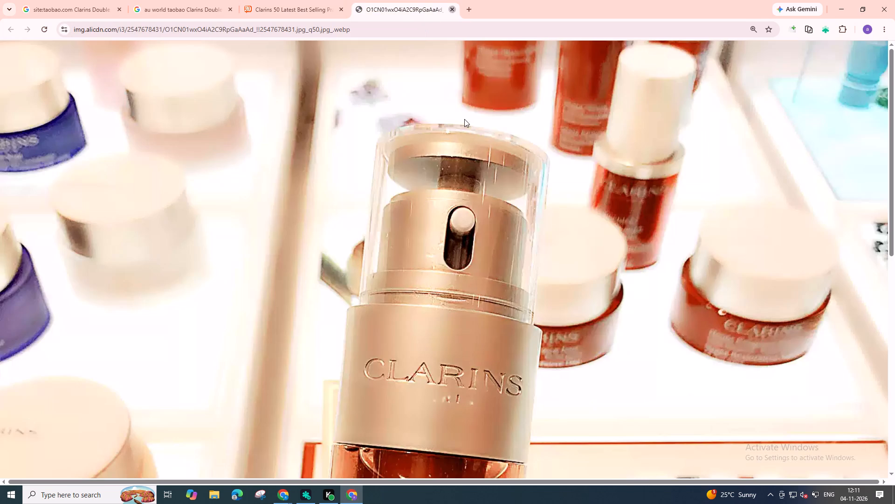
Copy the link of the ¥763 Double Serum 50ml (New Anti-Aging Version) listing and paste it into cell C29369 of New Work.
{"action": "scroll", "coordinate": [449, 260], "scroll_direction": "down", "scroll_amount": 7}
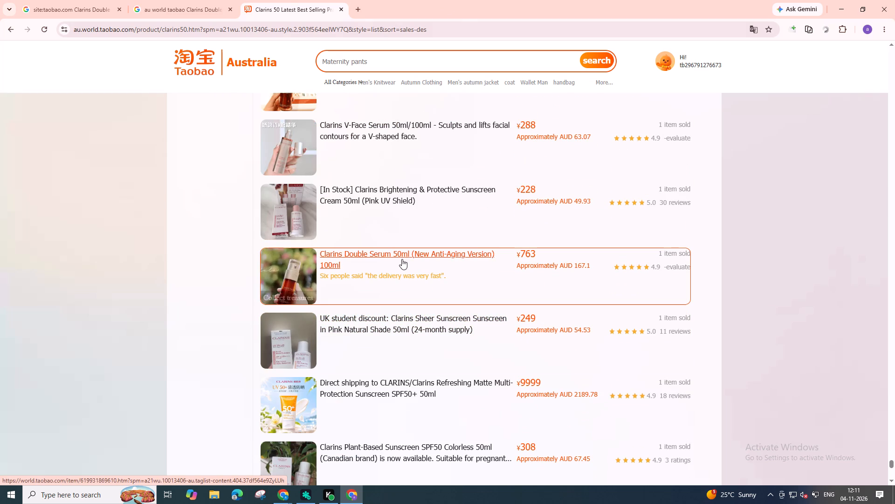
{"action": "right_click", "coordinate": [402, 255]}
{"action": "left_click", "coordinate": [441, 351]}
{"action": "key", "text": "alt+Tab"}
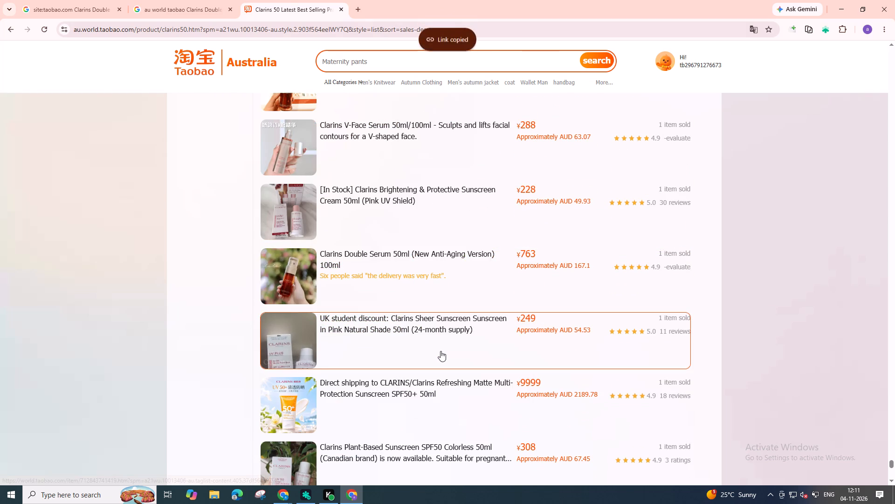
{"action": "left_click", "coordinate": [357, 289]}
{"action": "key", "text": "ctrl+v"}
{"action": "key", "text": "alt+Tab"}
On Taobao, copy the link of the ¥539 Double Serum 50ml listing purchased from South Korea and paste it into cell C29370 of New Work.
{"action": "scroll", "coordinate": [406, 237], "scroll_direction": "down", "scroll_amount": 3}
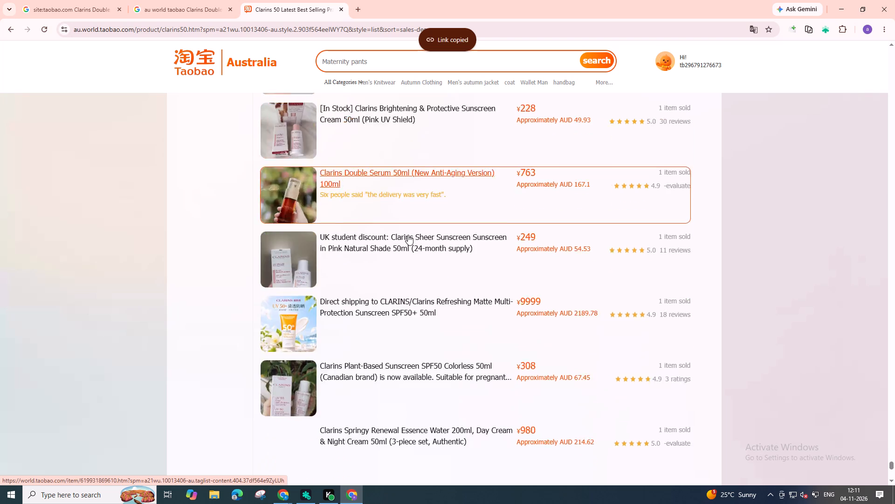
{"action": "scroll", "coordinate": [408, 235], "scroll_direction": "down", "scroll_amount": 3}
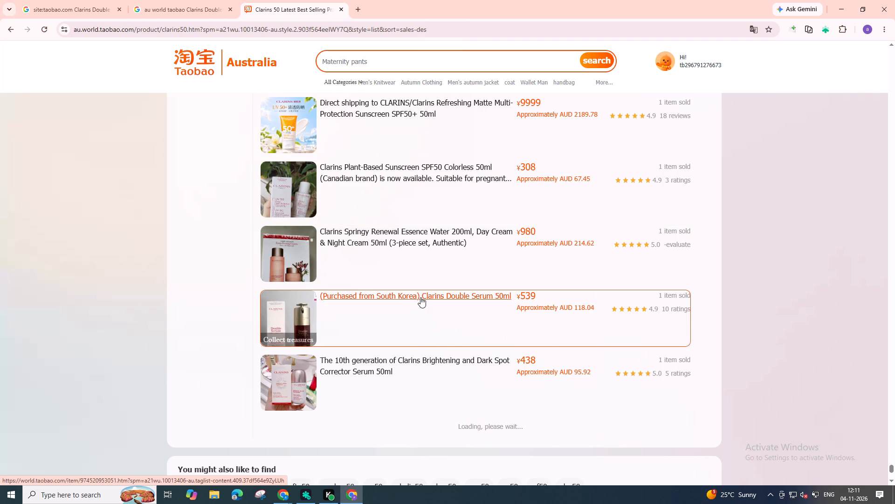
{"action": "right_click", "coordinate": [420, 297]}
{"action": "left_click", "coordinate": [462, 396]}
{"action": "key", "text": "alt+Tab"}
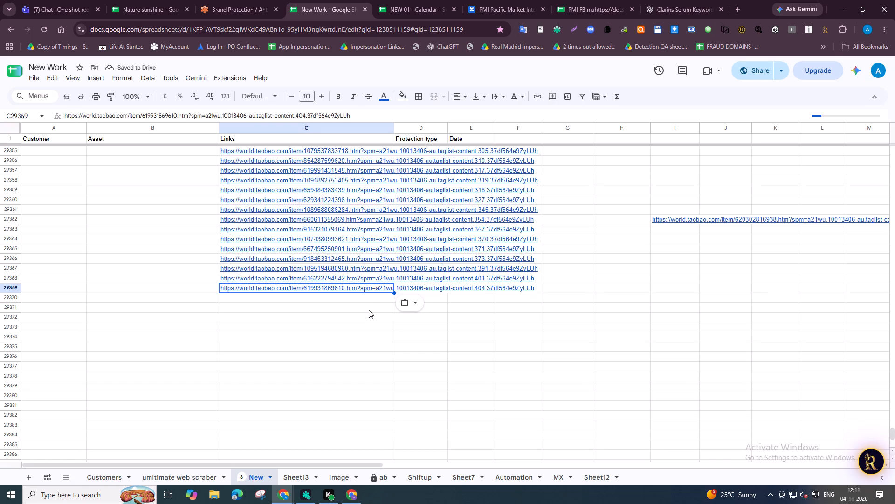
{"action": "left_click", "coordinate": [369, 298]}
{"action": "key", "text": "ctrl+v"}
{"action": "key", "text": "alt+Tab"}
Copy the link of the next ¥539 Double Serum 50ml listing purchased from South Korea and paste it into cell C29371 of New Work.
{"action": "scroll", "coordinate": [384, 304], "scroll_direction": "down", "scroll_amount": 3}
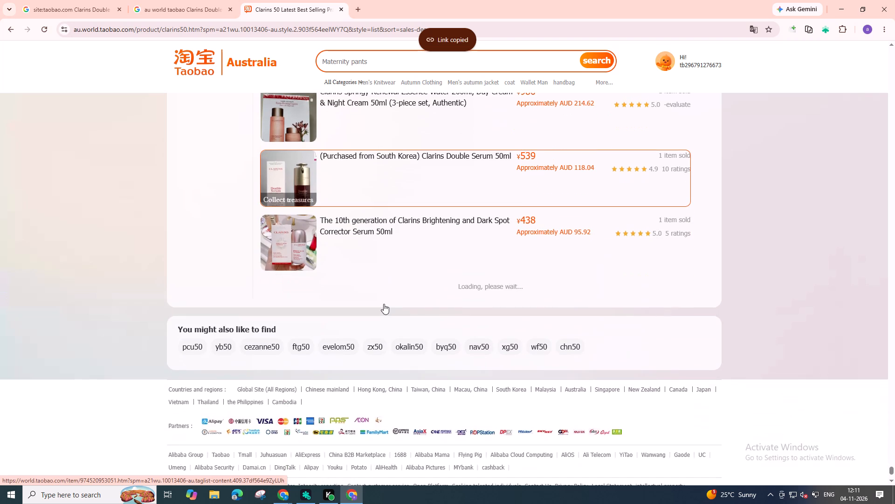
{"action": "scroll", "coordinate": [569, 280], "scroll_direction": "down", "scroll_amount": 3}
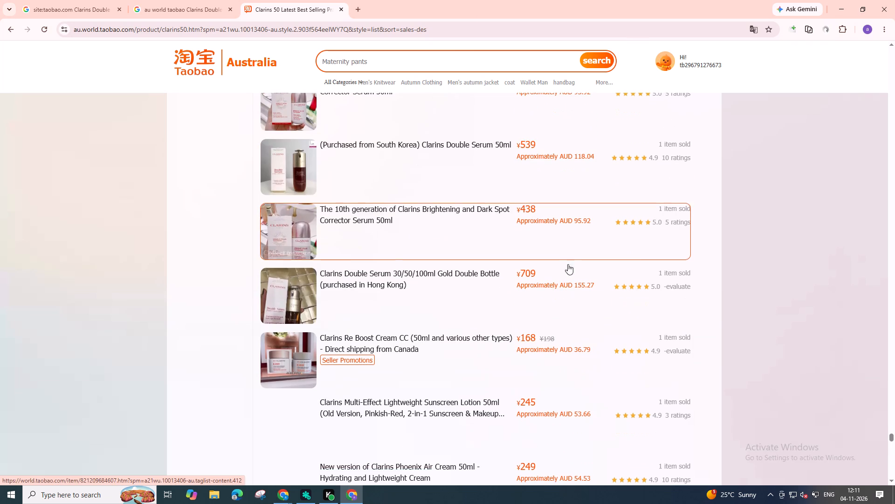
{"action": "right_click", "coordinate": [422, 146]}
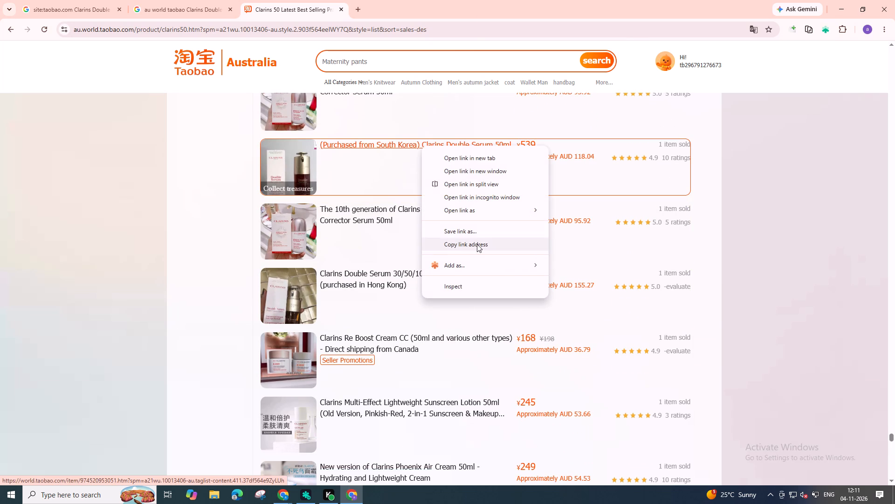
{"action": "left_click", "coordinate": [477, 244]}
{"action": "key", "text": "alt+Tab"}
{"action": "left_click", "coordinate": [380, 310]}
{"action": "key", "text": "ctrl+v"}
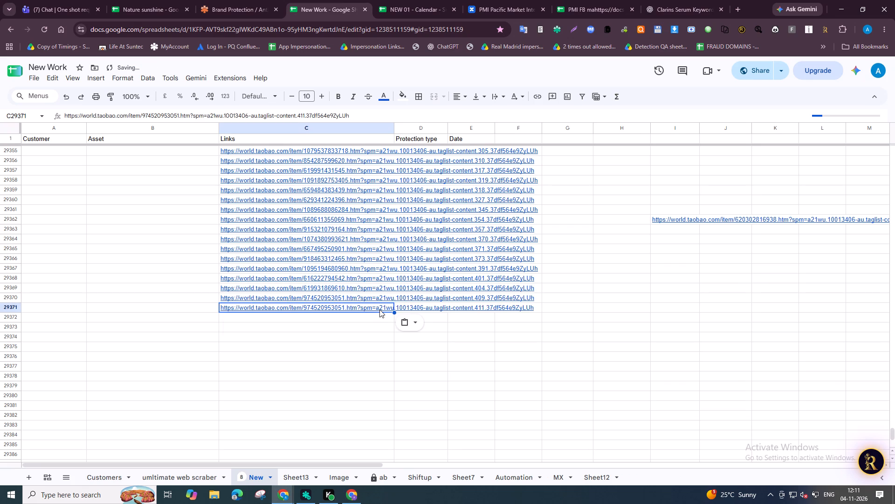
Select the block of collected links upward from cell C29371 to check their count, and clear the selection.
{"action": "key", "text": "ctrl+shift+Up"}
{"action": "scroll", "coordinate": [364, 319], "scroll_direction": "down", "scroll_amount": 5}
{"action": "left_click", "coordinate": [330, 334]}
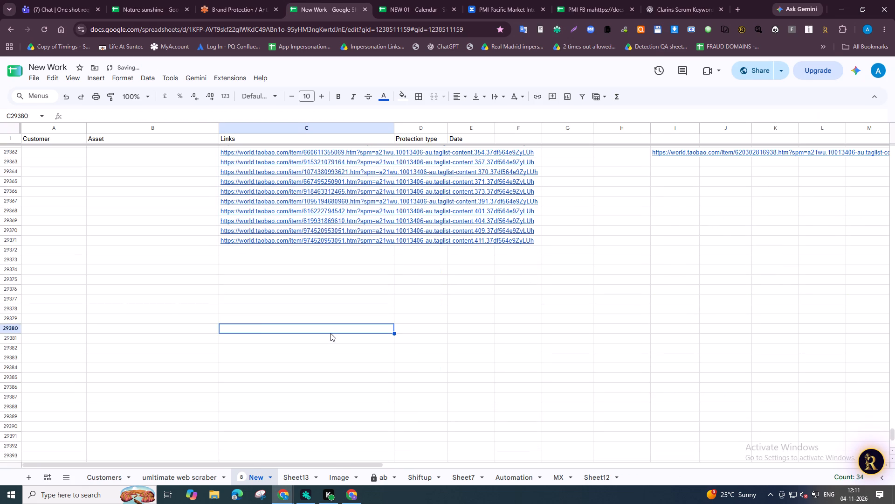
On Taobao, view the full-size product image of the ¥709 Double Serum 30/50/100ml Gold Double Bottle listing, and close it.
{"action": "key", "text": "alt+Tab"}
{"action": "scroll", "coordinate": [397, 273], "scroll_direction": "down", "scroll_amount": 3}
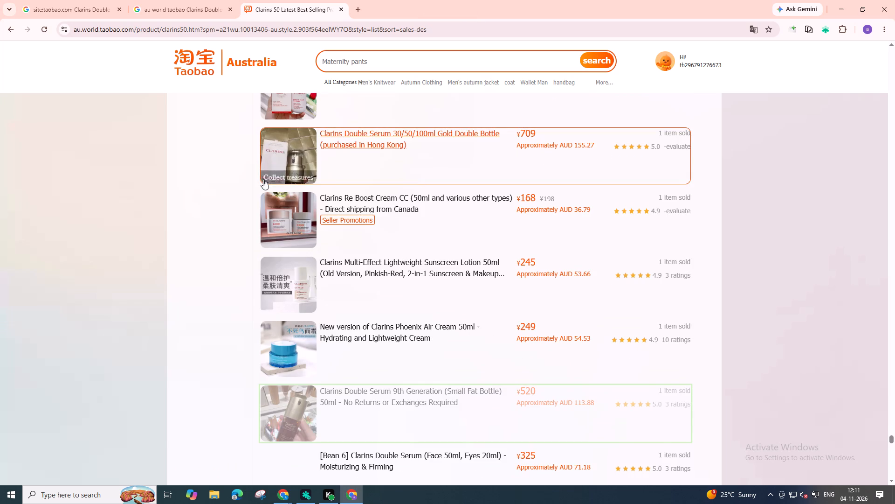
{"action": "right_click", "coordinate": [291, 154]}
{"action": "left_click", "coordinate": [327, 285]}
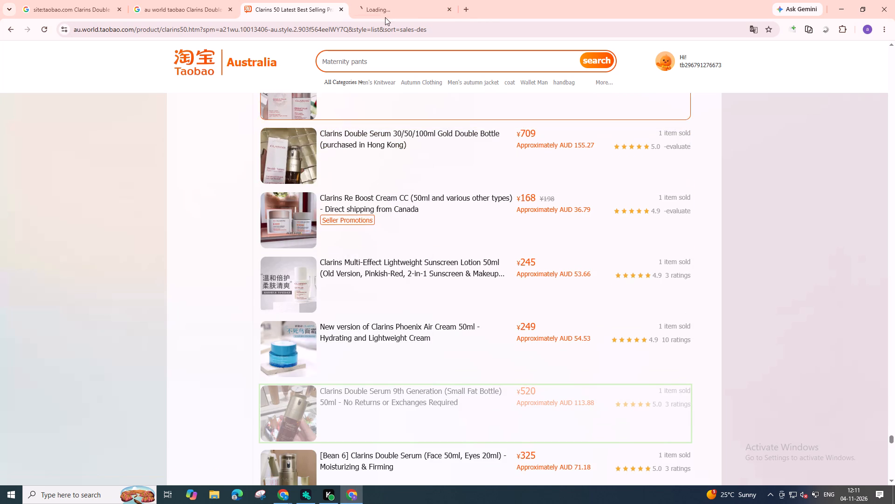
{"action": "left_click", "coordinate": [396, 0]}
{"action": "scroll", "coordinate": [445, 176], "scroll_direction": "down", "scroll_amount": 6}
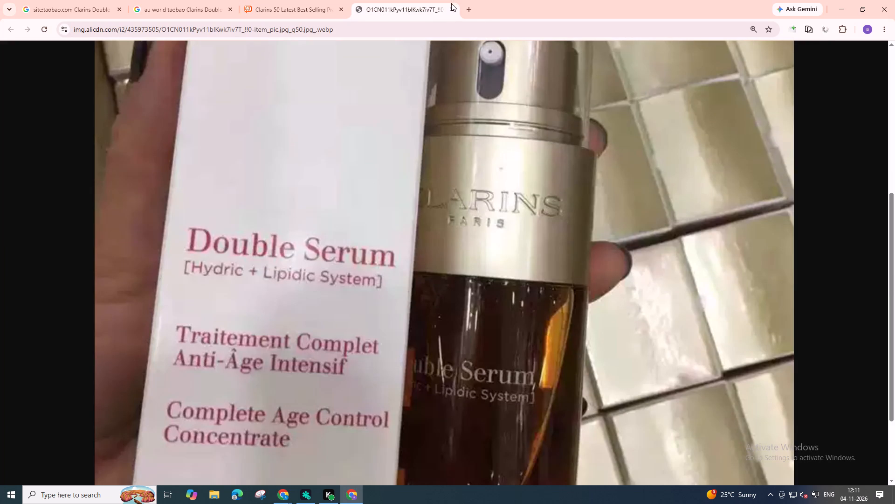
{"action": "left_click", "coordinate": [454, 9]}
Copy the link of the ¥709 Double Serum 30/50/100ml Gold Double Bottle listing and paste it into cell C29372 of New Work.
{"action": "right_click", "coordinate": [380, 145]}
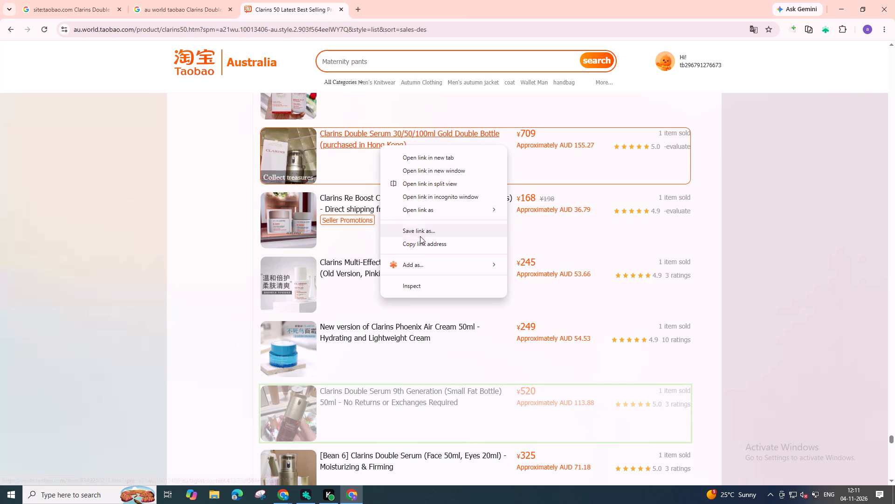
{"action": "left_click", "coordinate": [425, 241]}
{"action": "key", "text": "Tab"}
{"action": "key", "text": "alt+Tab"}
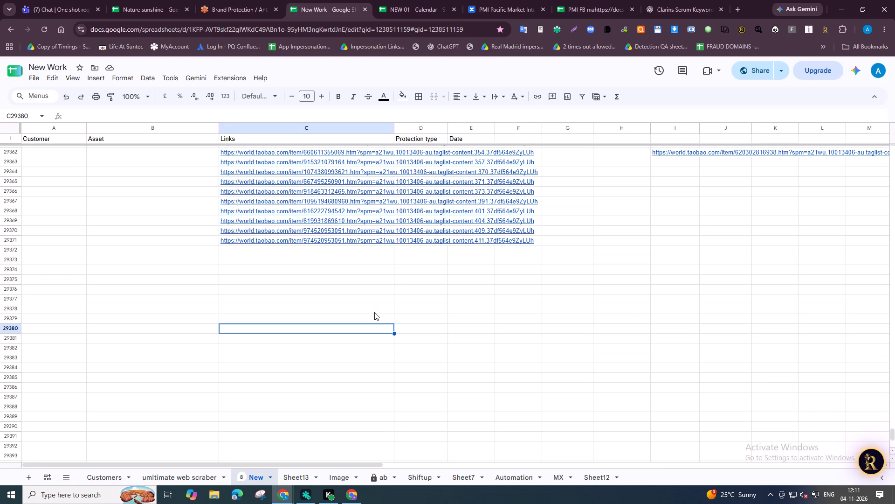
{"action": "left_click", "coordinate": [373, 253]}
{"action": "key", "text": "ctrl+v"}
Find the ¥383 Double Serum (New 9th Generation) 50/75ml listing on Taobao, copy its link and paste it into cell C29376 of New Work.
{"action": "left_click", "coordinate": [376, 292]}
{"action": "key", "text": "alt+Tab"}
{"action": "scroll", "coordinate": [385, 259], "scroll_direction": "down", "scroll_amount": 5}
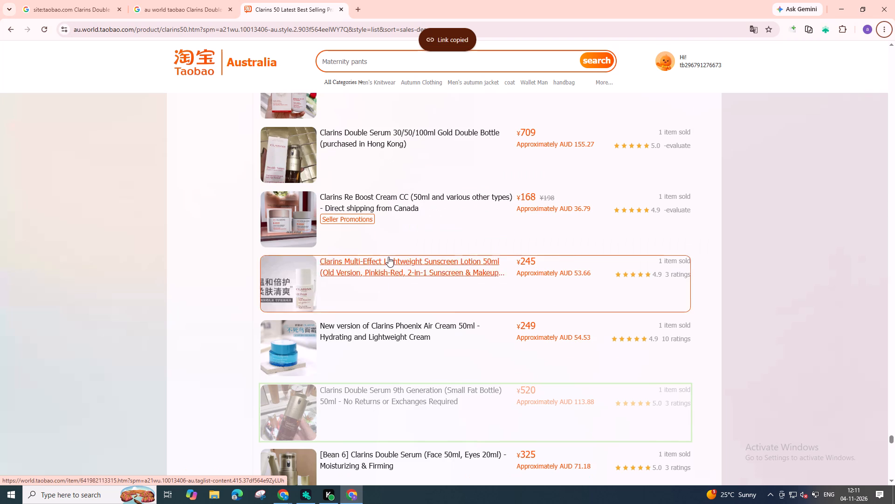
{"action": "scroll", "coordinate": [634, 283], "scroll_direction": "down", "scroll_amount": 4}
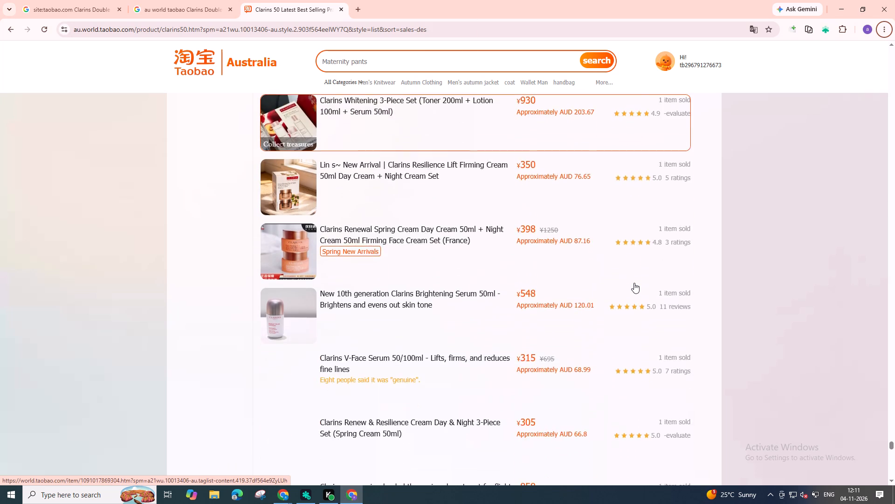
{"action": "scroll", "coordinate": [634, 283], "scroll_direction": "down", "scroll_amount": 8}
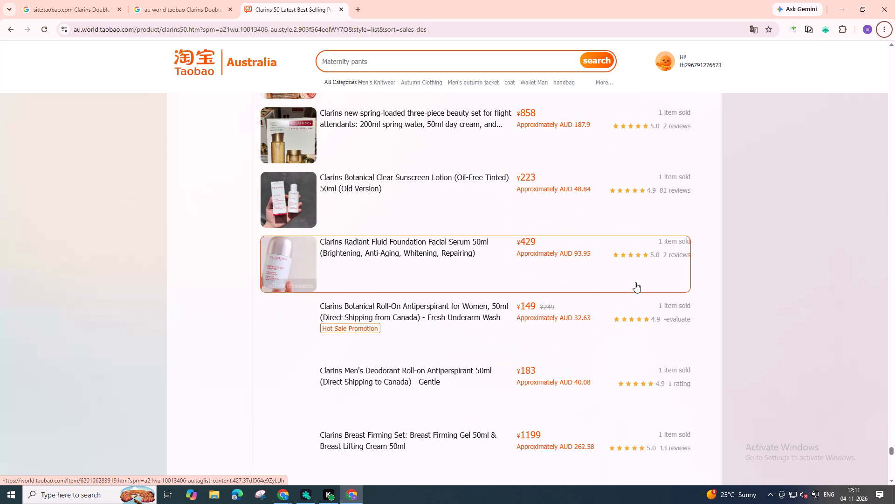
{"action": "scroll", "coordinate": [636, 282], "scroll_direction": "down", "scroll_amount": 6}
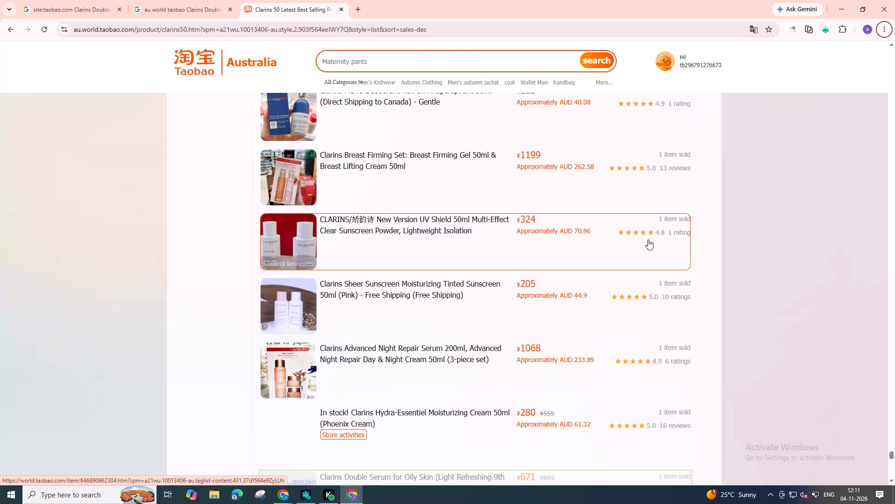
{"action": "scroll", "coordinate": [648, 239], "scroll_direction": "down", "scroll_amount": 6}
{"action": "scroll", "coordinate": [753, 233], "scroll_direction": "down", "scroll_amount": 6}
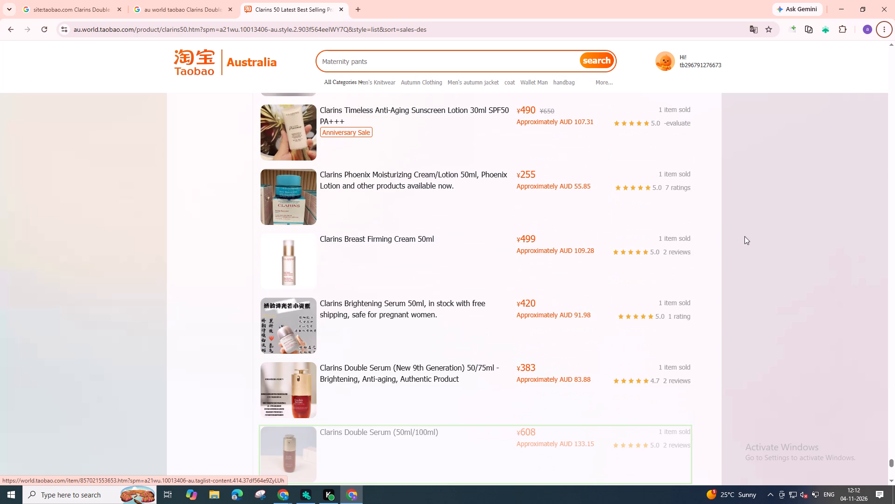
{"action": "right_click", "coordinate": [459, 382]}
{"action": "left_click", "coordinate": [510, 322]}
{"action": "key", "text": "alt+Tab"}
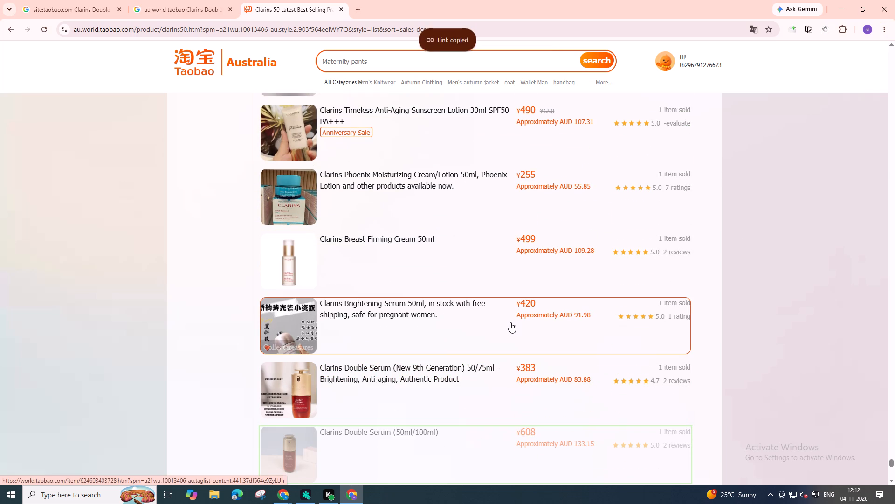
{"action": "key", "text": "ctrl+v"}
On Taobao, copy the link of the ¥540 Double Serum (30ml, 50ml, 75ml) domestic department store listing and paste it into cell C29374.
{"action": "key", "text": "alt+Tab"}
{"action": "scroll", "coordinate": [607, 267], "scroll_direction": "down", "scroll_amount": 9}
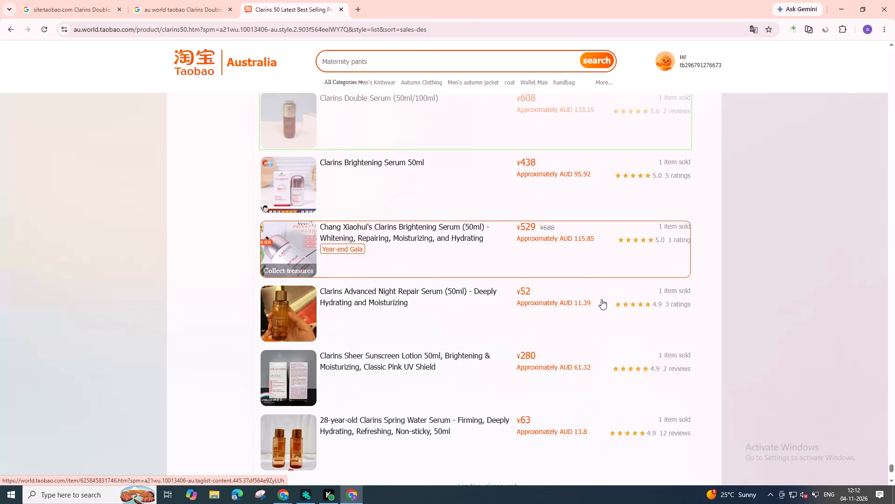
{"action": "scroll", "coordinate": [601, 299], "scroll_direction": "down", "scroll_amount": 2}
{"action": "scroll", "coordinate": [653, 268], "scroll_direction": "down", "scroll_amount": 3}
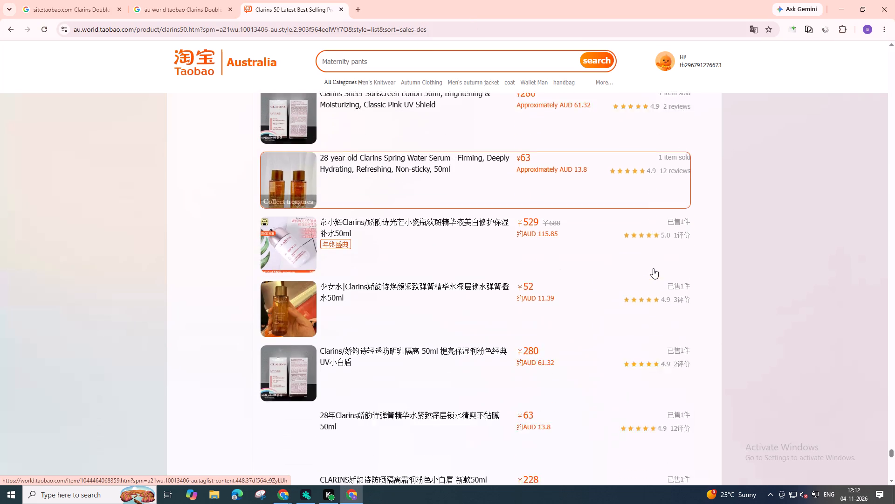
{"action": "scroll", "coordinate": [653, 268], "scroll_direction": "down", "scroll_amount": 2}
{"action": "scroll", "coordinate": [391, 245], "scroll_direction": "down", "scroll_amount": 2}
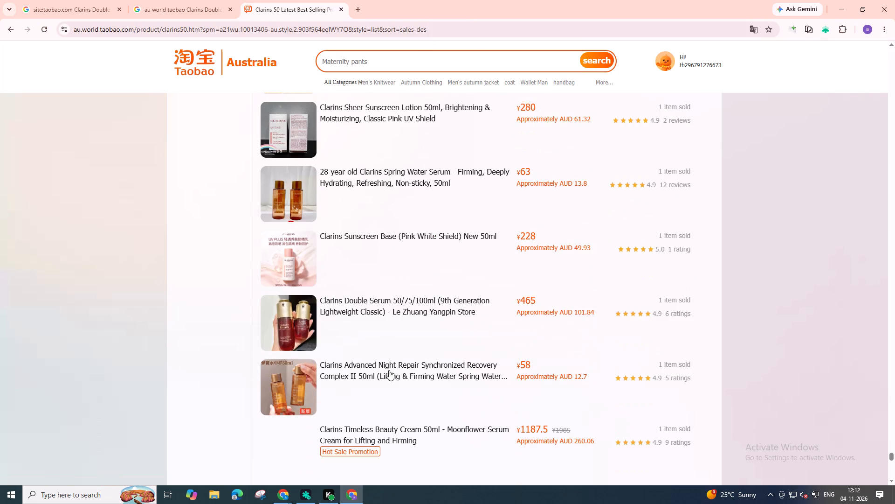
{"action": "scroll", "coordinate": [414, 350], "scroll_direction": "down", "scroll_amount": 6}
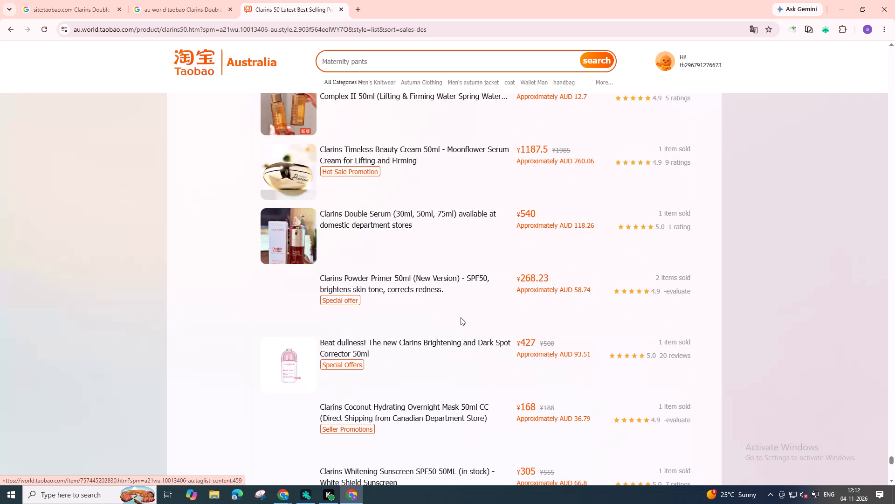
{"action": "right_click", "coordinate": [401, 220]}
{"action": "left_click", "coordinate": [439, 316]}
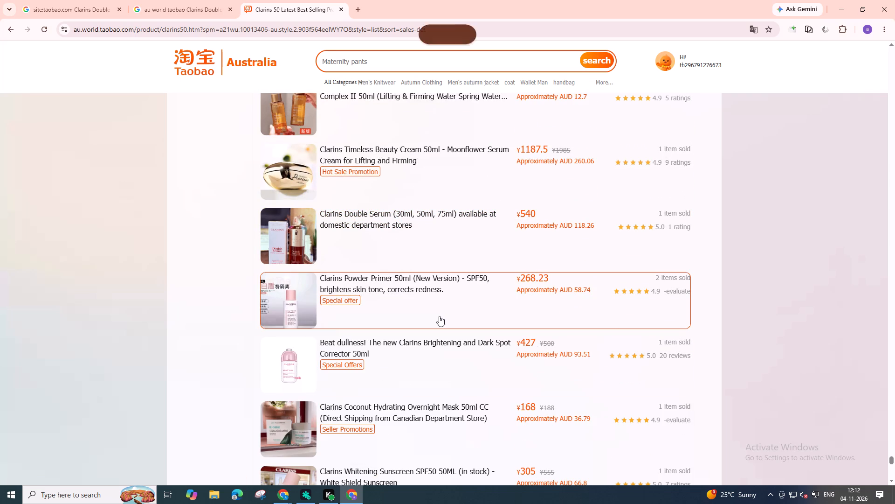
{"action": "key", "text": "alt+Tab"}
{"action": "left_click", "coordinate": [382, 272]}
{"action": "key", "text": "ctrl+v"}
On Taobao, copy the link of the ¥650 Double Serum Renewal Essence (Lightweight Version) 50ml listing and paste it into cell C29375.
{"action": "key", "text": "alt+Tab"}
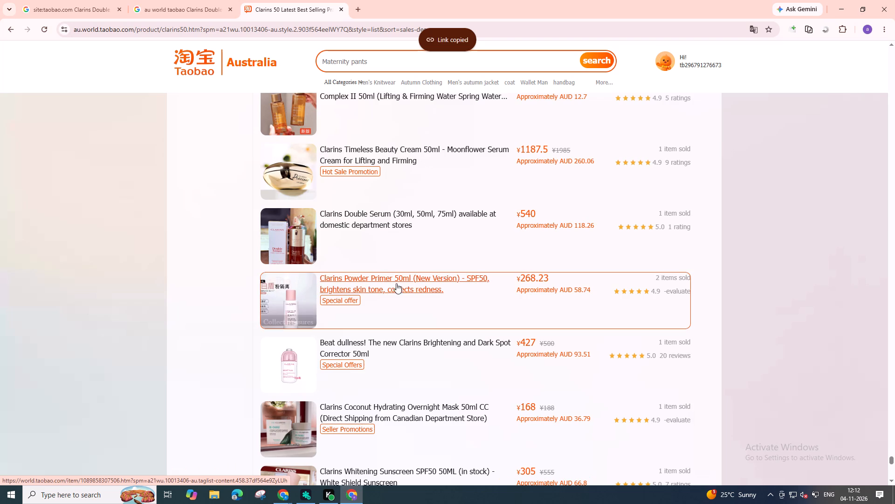
{"action": "scroll", "coordinate": [406, 286], "scroll_direction": "down", "scroll_amount": 5}
{"action": "scroll", "coordinate": [434, 239], "scroll_direction": "down", "scroll_amount": 5}
{"action": "scroll", "coordinate": [472, 340], "scroll_direction": "down", "scroll_amount": 5}
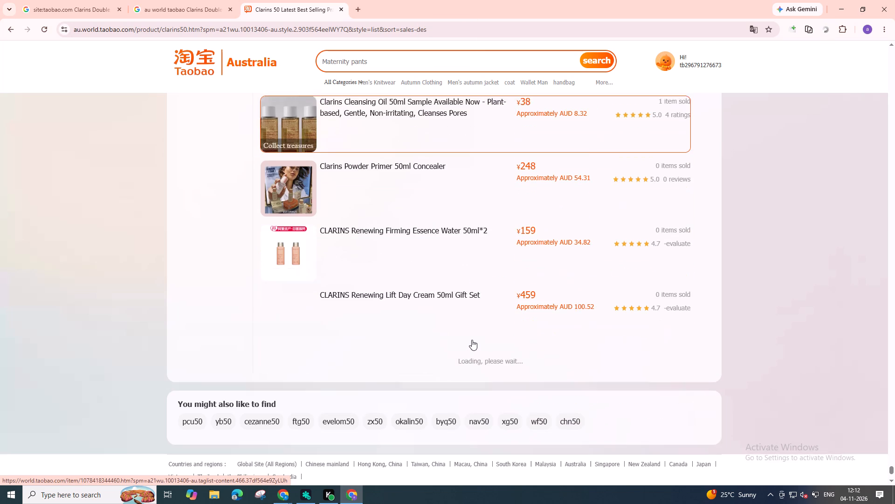
{"action": "scroll", "coordinate": [472, 340], "scroll_direction": "down", "scroll_amount": 2}
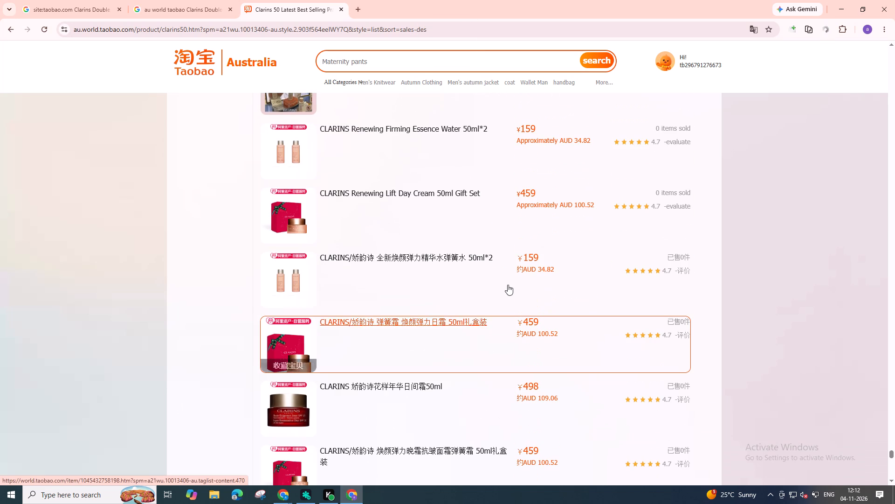
{"action": "scroll", "coordinate": [509, 281], "scroll_direction": "down", "scroll_amount": 6}
{"action": "scroll", "coordinate": [532, 317], "scroll_direction": "down", "scroll_amount": 4}
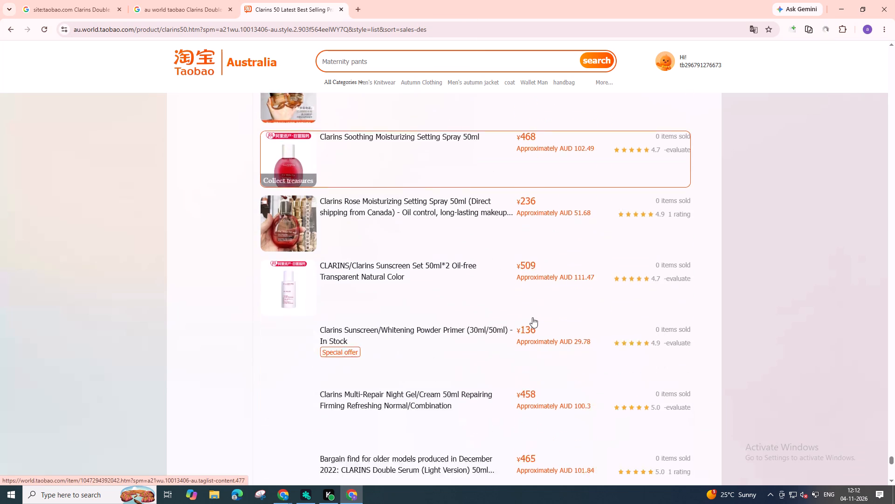
{"action": "scroll", "coordinate": [532, 317], "scroll_direction": "down", "scroll_amount": 6}
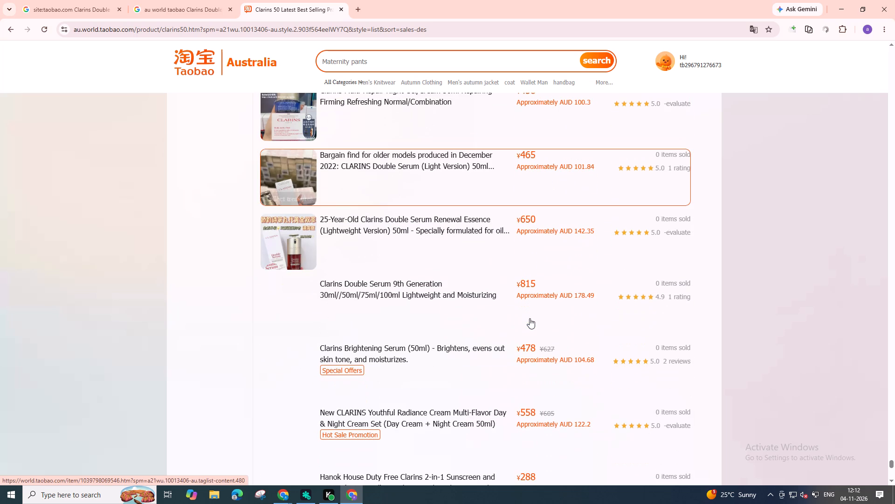
{"action": "right_click", "coordinate": [417, 228]}
{"action": "left_click", "coordinate": [466, 329]}
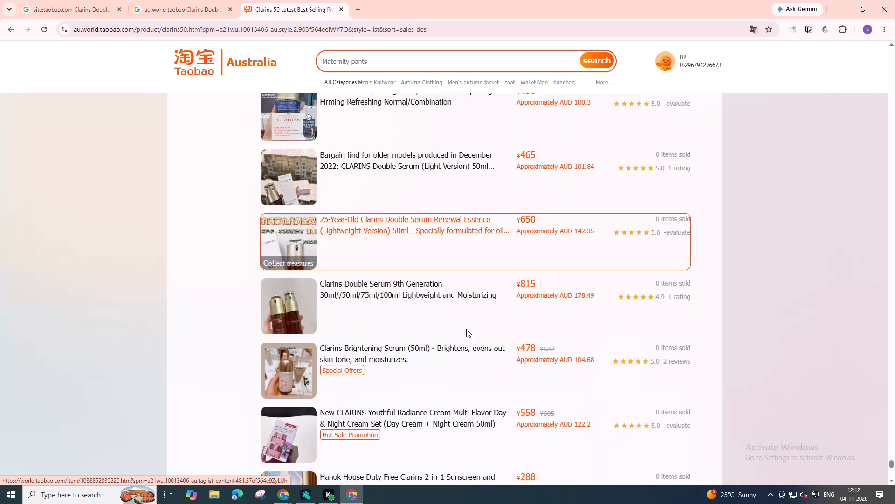
{"action": "key", "text": "alt+Tab"}
{"action": "left_click", "coordinate": [354, 284]}
{"action": "key", "text": "ctrl+v"}
On Taobao, copy the link of the ¥815 Double Serum 9th Generation Lightweight and Moisturizing listing and paste it into cell C29373.
{"action": "key", "text": "alt+Tab"}
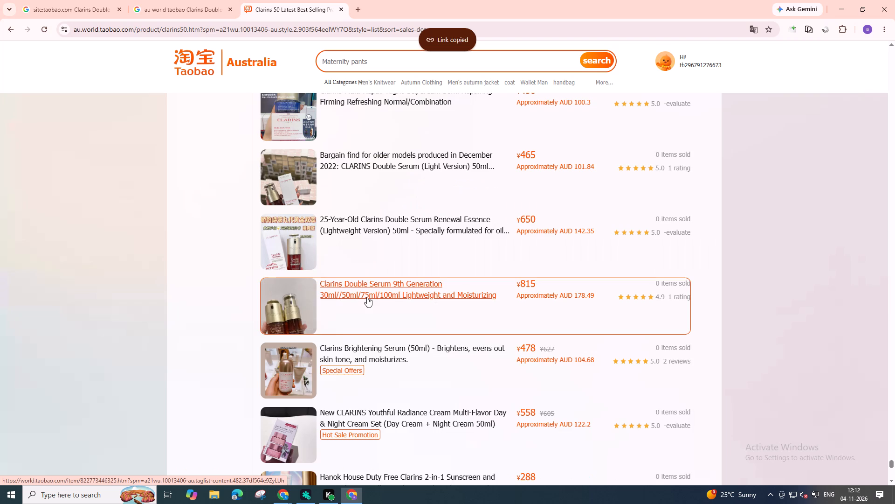
{"action": "right_click", "coordinate": [398, 294]}
{"action": "left_click", "coordinate": [453, 389]}
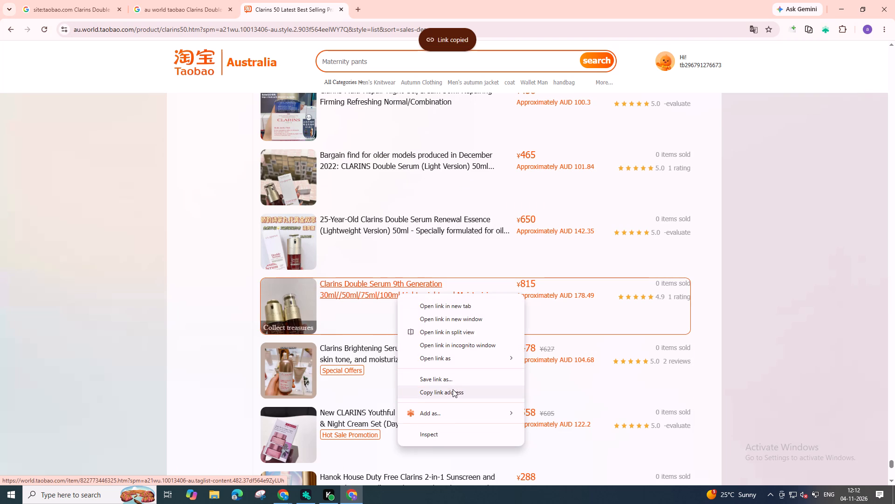
{"action": "key", "text": "alt+Tab"}
{"action": "left_click", "coordinate": [386, 257]}
{"action": "key", "text": "ctrl+v"}
On Taobao, copy the link of the ¥829 Double Serum 50ml + Eye Serum 20ml listing and paste it into cell C29378.
{"action": "key", "text": "alt+Tab"}
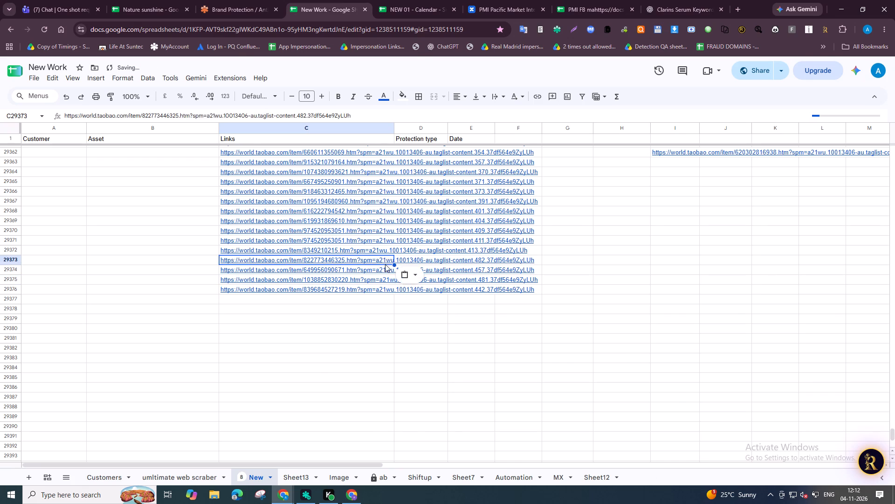
{"action": "scroll", "coordinate": [392, 325], "scroll_direction": "down", "scroll_amount": 4}
{"action": "scroll", "coordinate": [438, 319], "scroll_direction": "down", "scroll_amount": 3}
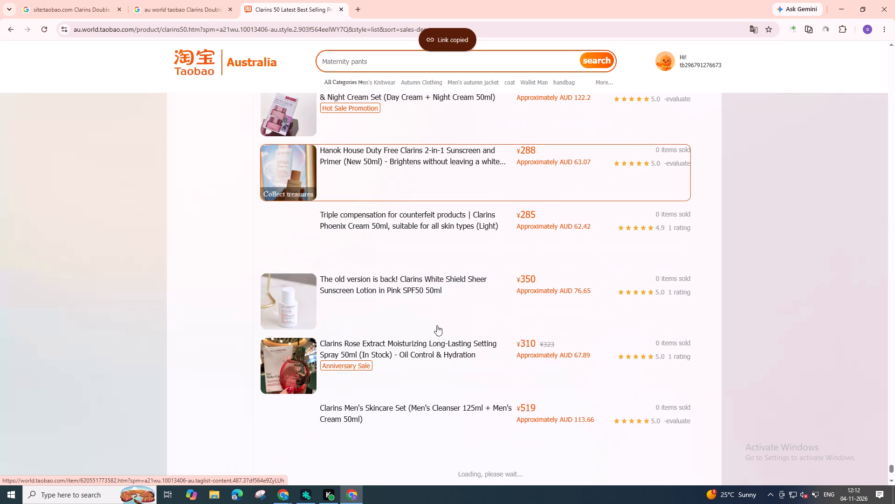
{"action": "scroll", "coordinate": [441, 283], "scroll_direction": "down", "scroll_amount": 3}
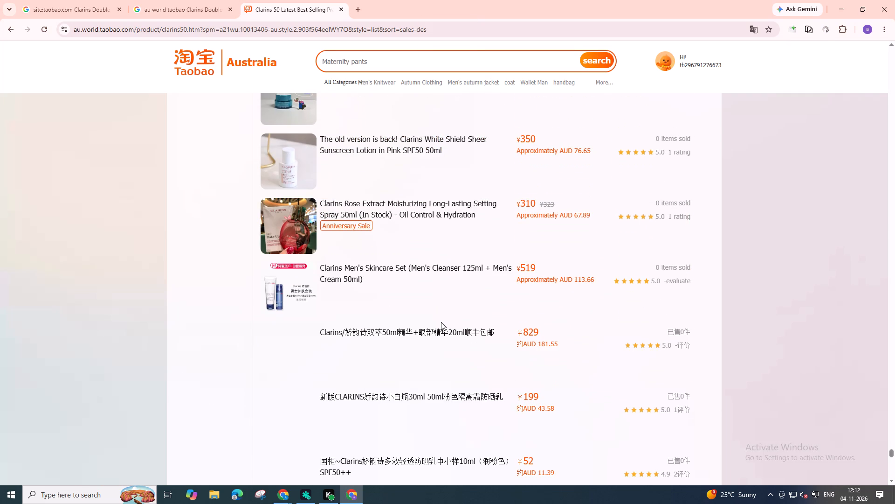
{"action": "scroll", "coordinate": [454, 309], "scroll_direction": "down", "scroll_amount": 3}
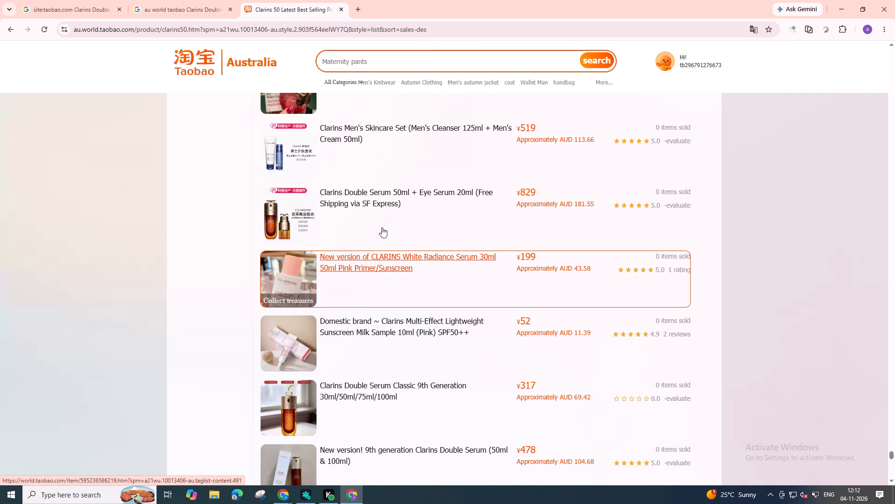
{"action": "right_click", "coordinate": [376, 202]}
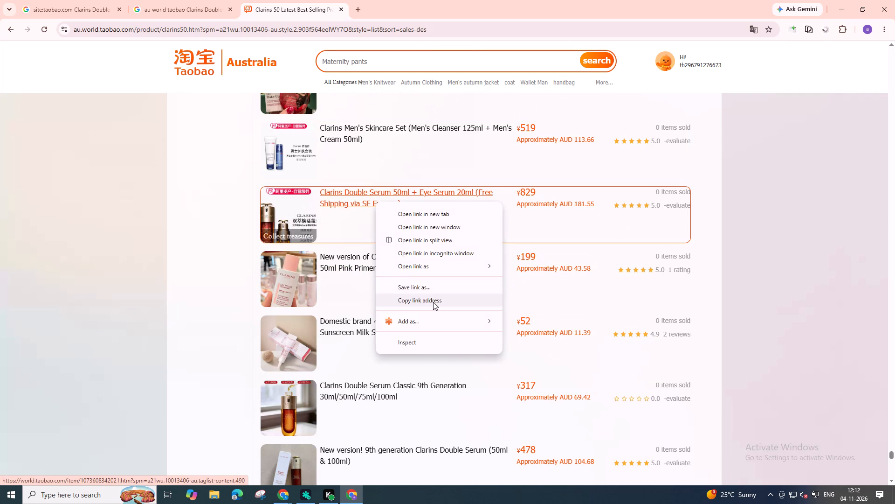
{"action": "left_click", "coordinate": [433, 302]}
{"action": "key", "text": "alt+Tab"}
{"action": "left_click", "coordinate": [389, 307]}
{"action": "key", "text": "ctrl+v"}
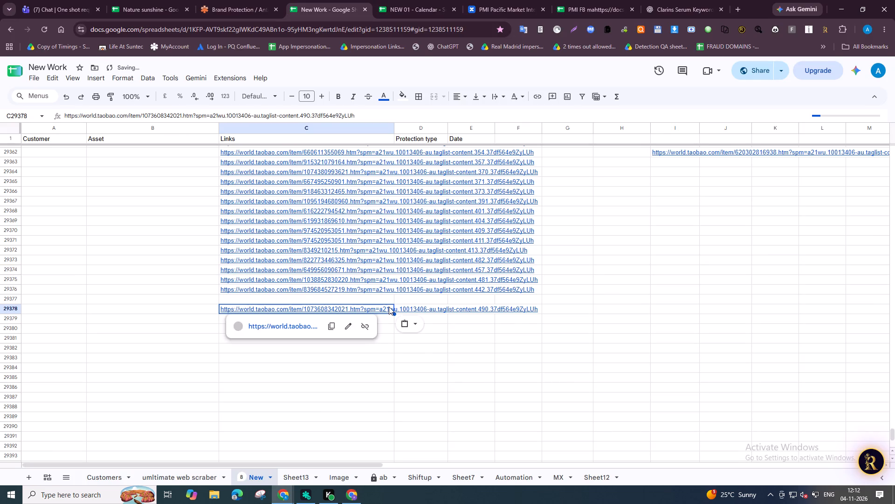
On Taobao, view the full-size product image of the ¥317 Double Serum Classic 9th Generation listing, and close it.
{"action": "key", "text": "alt+Tab"}
{"action": "right_click", "coordinate": [291, 410]}
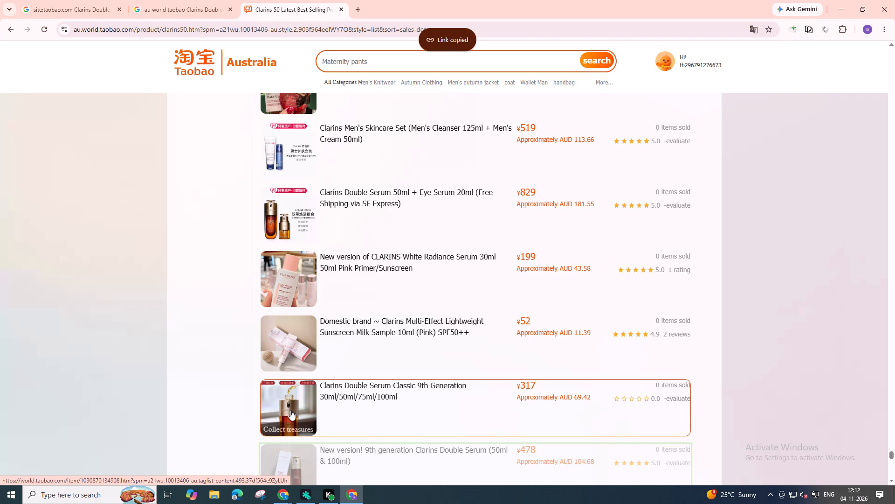
{"action": "left_click", "coordinate": [344, 306]}
{"action": "left_click", "coordinate": [399, 0]}
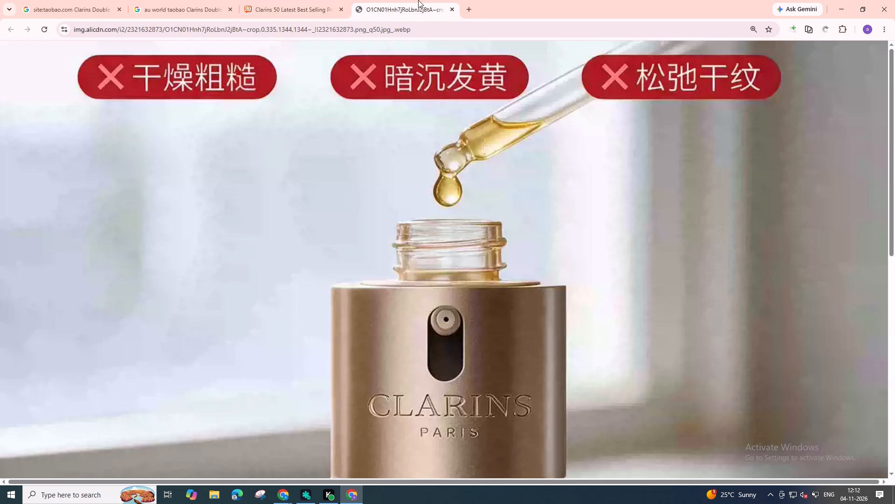
{"action": "left_click", "coordinate": [450, 9]}
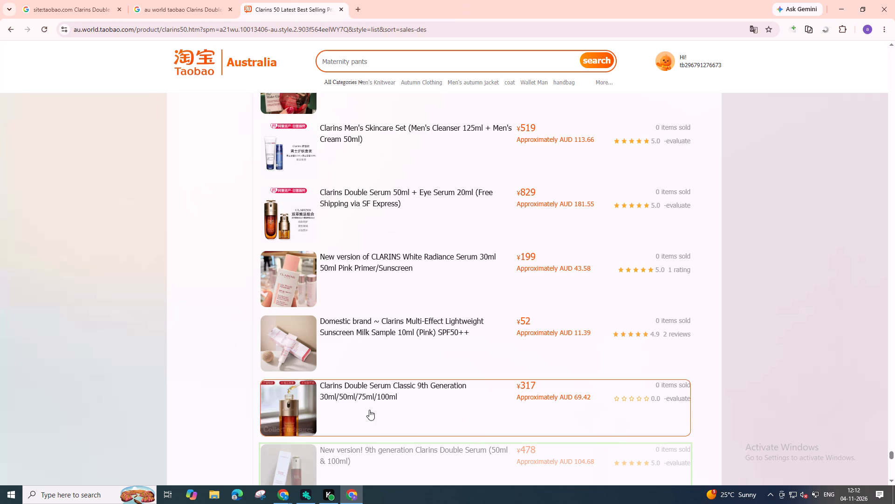
Copy the link of the ¥317 Double Serum Classic 9th Generation listing, paste it into cell C29377 of New Work, and return to Taobao.
{"action": "right_click", "coordinate": [367, 398]}
{"action": "left_click", "coordinate": [437, 343]}
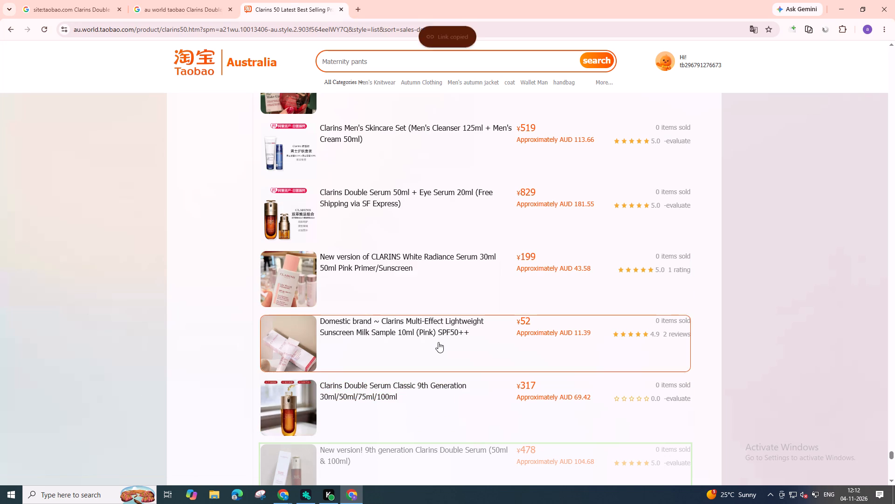
{"action": "key", "text": "alt+Tab"}
{"action": "left_click", "coordinate": [383, 302]}
{"action": "key", "text": "ctrl+v"}
{"action": "left_click", "coordinate": [380, 353], "text": "ctrl"}
{"action": "key", "text": "alt+Tab"}
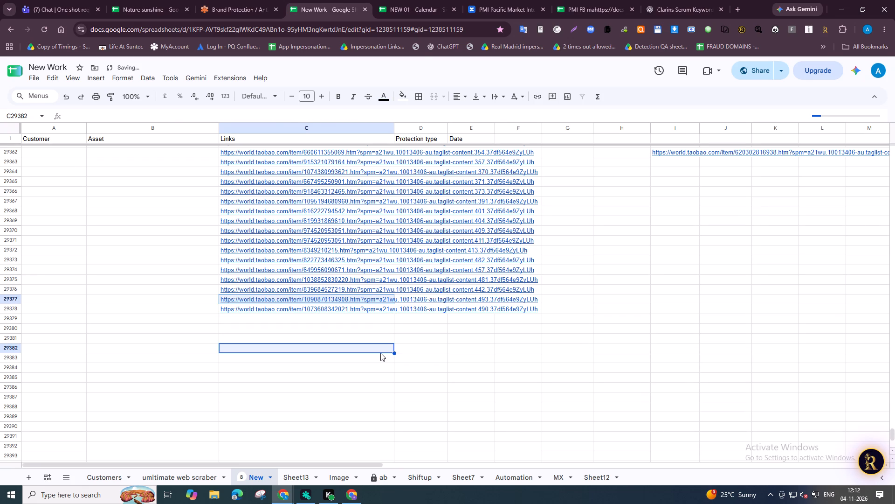
On Taobao, view the full-size product image of the ¥425 Bust Firming Gel 50ml listing, and close it.
{"action": "scroll", "coordinate": [412, 311], "scroll_direction": "down", "scroll_amount": 3}
{"action": "scroll", "coordinate": [476, 280], "scroll_direction": "down", "scroll_amount": 2}
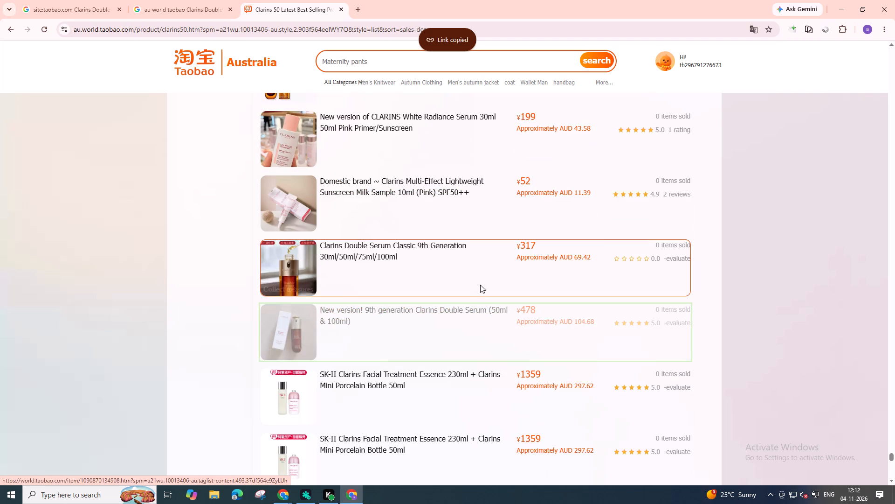
{"action": "scroll", "coordinate": [480, 285], "scroll_direction": "down", "scroll_amount": 9}
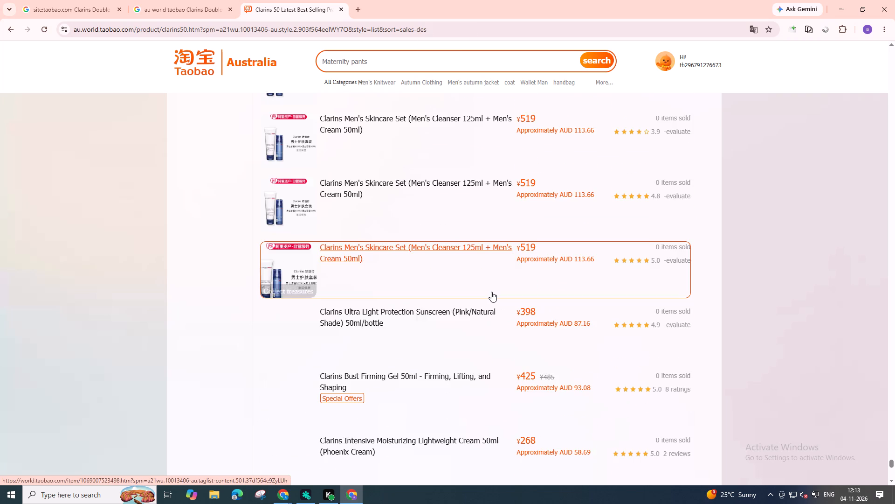
{"action": "scroll", "coordinate": [491, 292], "scroll_direction": "down", "scroll_amount": 3}
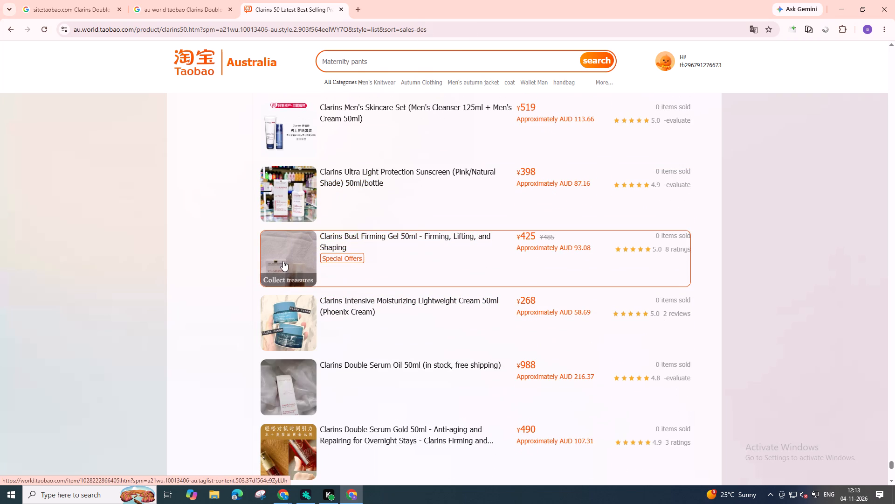
{"action": "right_click", "coordinate": [283, 261]}
{"action": "left_click", "coordinate": [378, 158]}
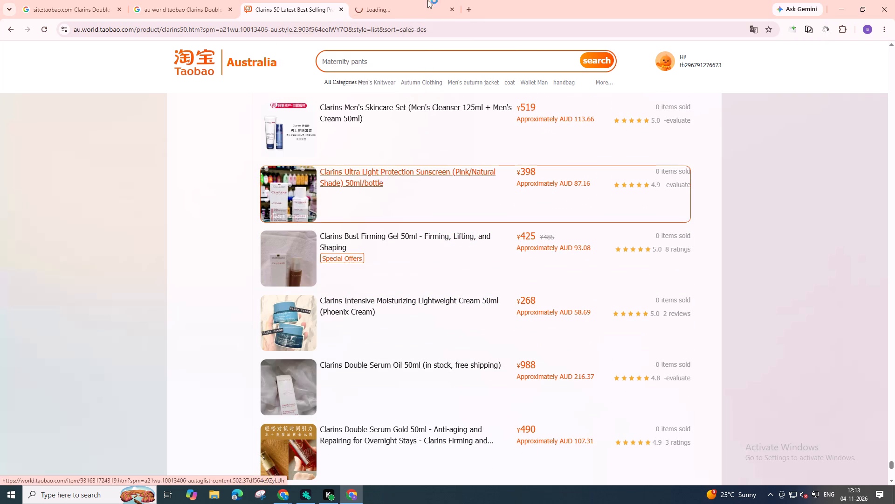
{"action": "left_click", "coordinate": [432, 0]}
{"action": "scroll", "coordinate": [468, 263], "scroll_direction": "down", "scroll_amount": 8}
{"action": "scroll", "coordinate": [468, 289], "scroll_direction": "up", "scroll_amount": 1}
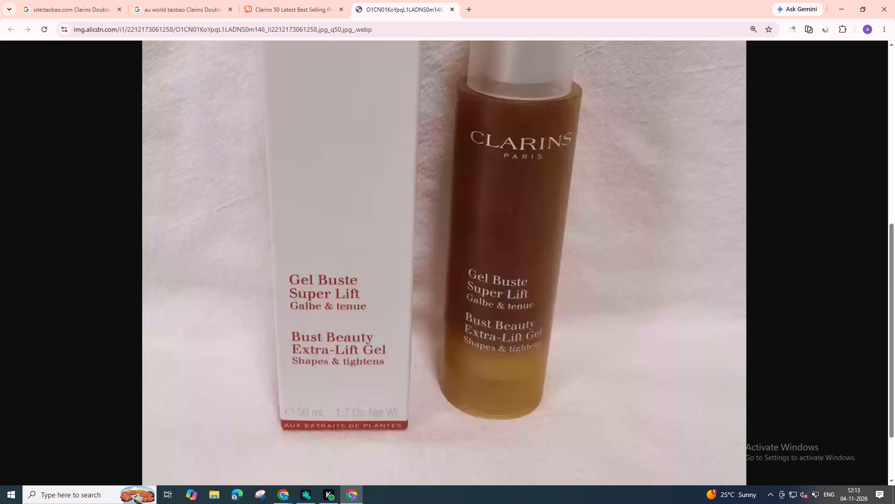
{"action": "scroll", "coordinate": [468, 289], "scroll_direction": "up", "scroll_amount": 2}
{"action": "left_click", "coordinate": [453, 9]}
View the full-size product image of the ¥490 Double Serum Gold 50ml listing, and close it.
{"action": "scroll", "coordinate": [453, 283], "scroll_direction": "down", "scroll_amount": 2}
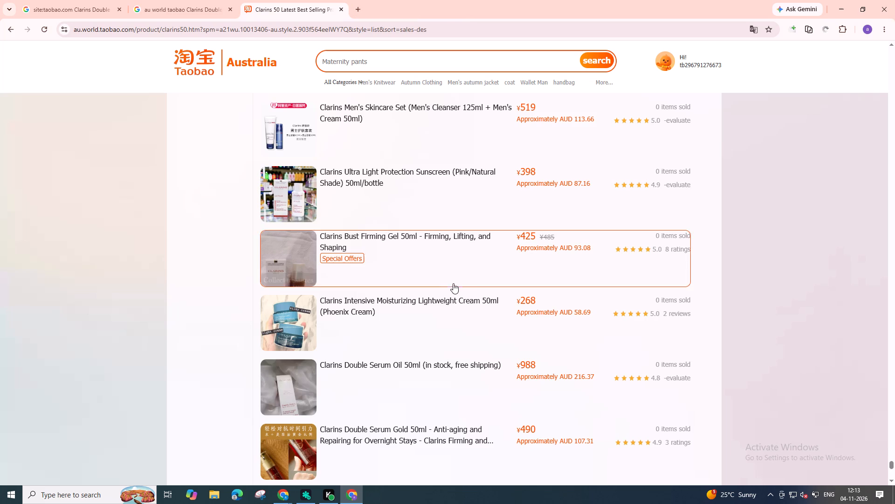
{"action": "scroll", "coordinate": [453, 283], "scroll_direction": "down", "scroll_amount": 2}
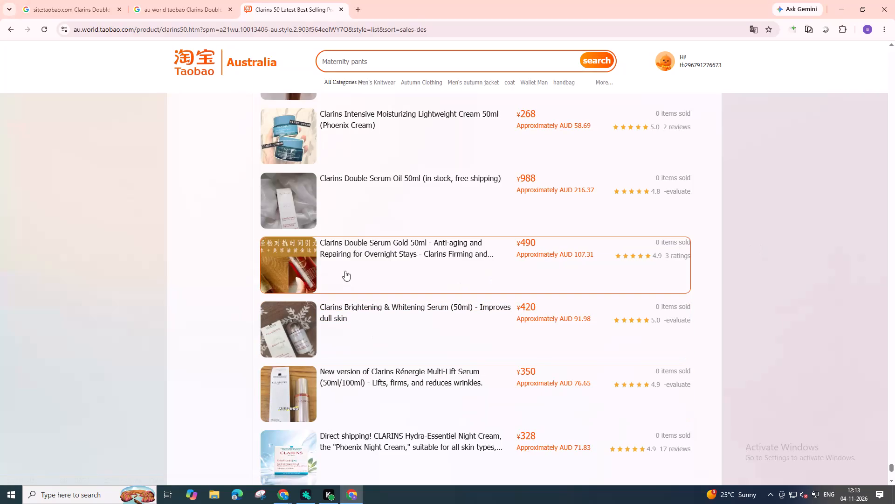
{"action": "right_click", "coordinate": [292, 267]}
{"action": "left_click", "coordinate": [354, 158]}
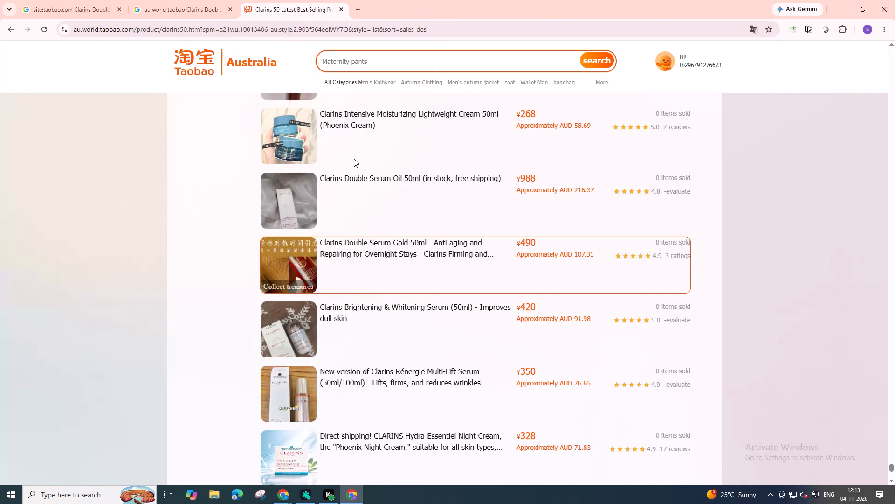
{"action": "left_click", "coordinate": [423, 0]}
{"action": "scroll", "coordinate": [482, 296], "scroll_direction": "down", "scroll_amount": 7}
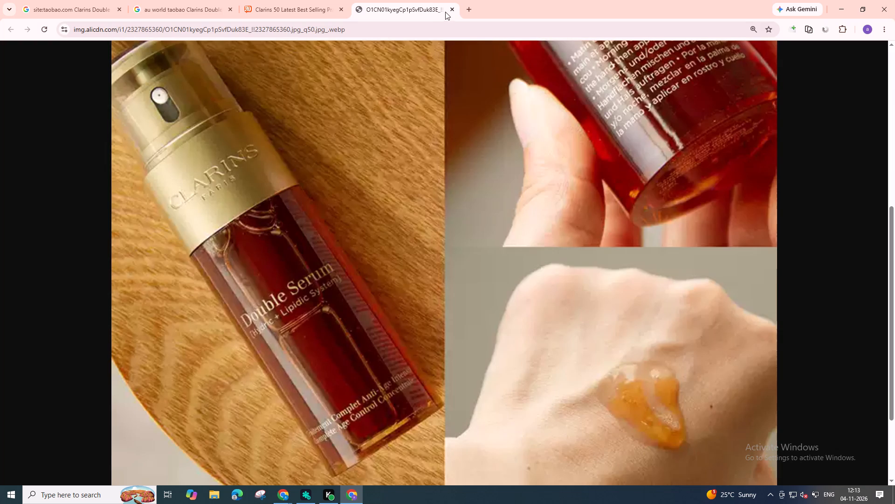
{"action": "left_click", "coordinate": [449, 10]}
Copy the link of the ¥490 Double Serum Gold 50ml listing, paste it into cell C29379 of New Work, and return to Taobao.
{"action": "right_click", "coordinate": [367, 248]}
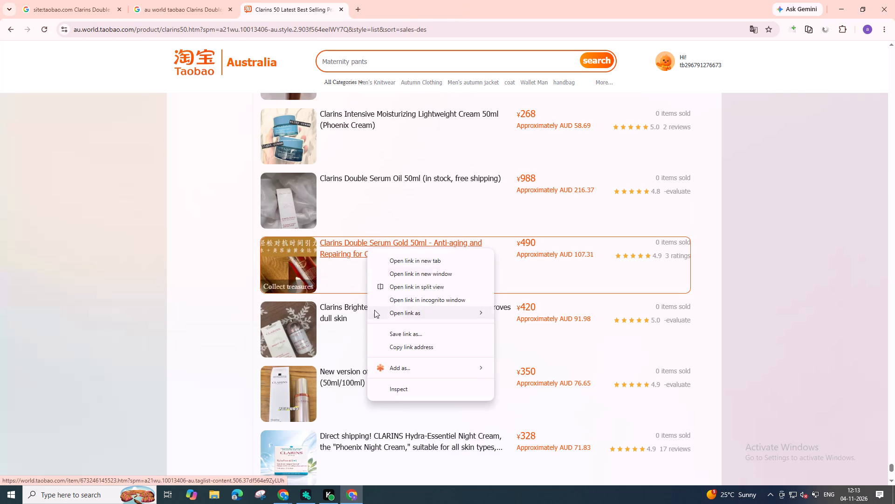
{"action": "left_click", "coordinate": [424, 347]}
{"action": "key", "text": "alt+Tab"}
{"action": "left_click", "coordinate": [384, 321]}
{"action": "key", "text": "ctrl+v"}
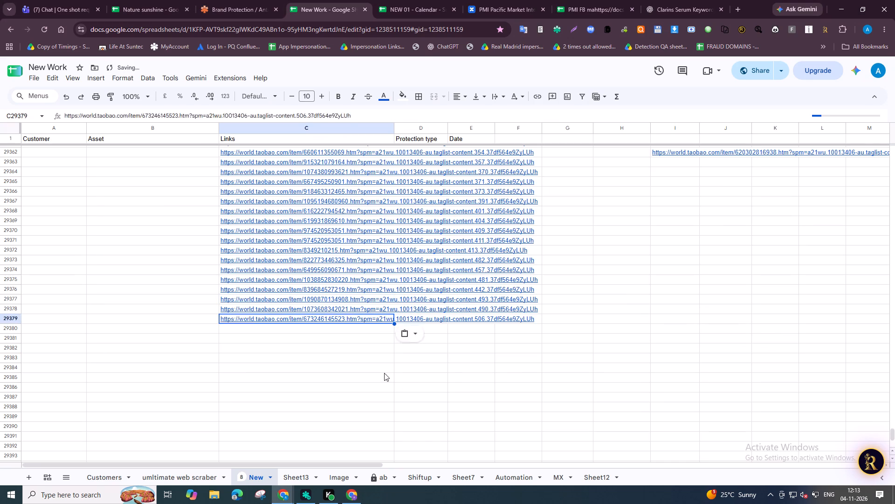
{"action": "left_click", "coordinate": [384, 373]}
{"action": "key", "text": "alt+Tab"}
Copy the link of the ¥408 Double Serum 50ml listing, paste it into cell C29380 of New Work, and return to Taobao.
{"action": "scroll", "coordinate": [444, 250], "scroll_direction": "down", "scroll_amount": 5}
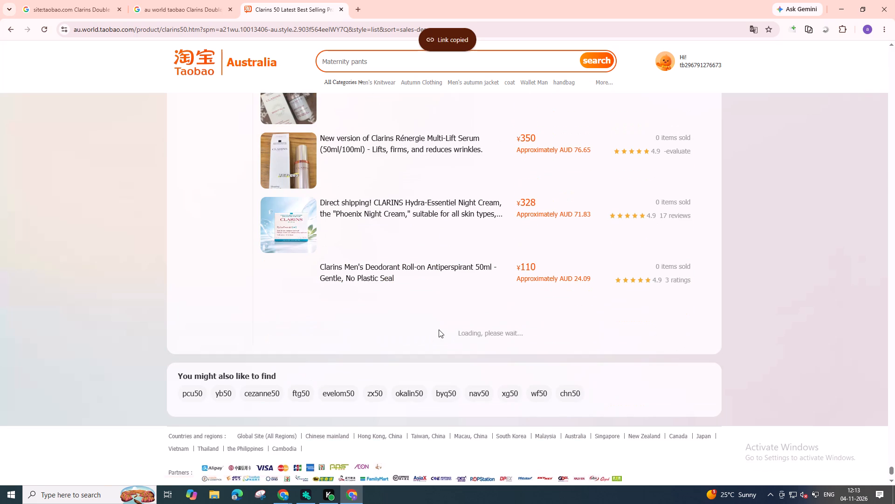
{"action": "scroll", "coordinate": [438, 329], "scroll_direction": "down", "scroll_amount": 2}
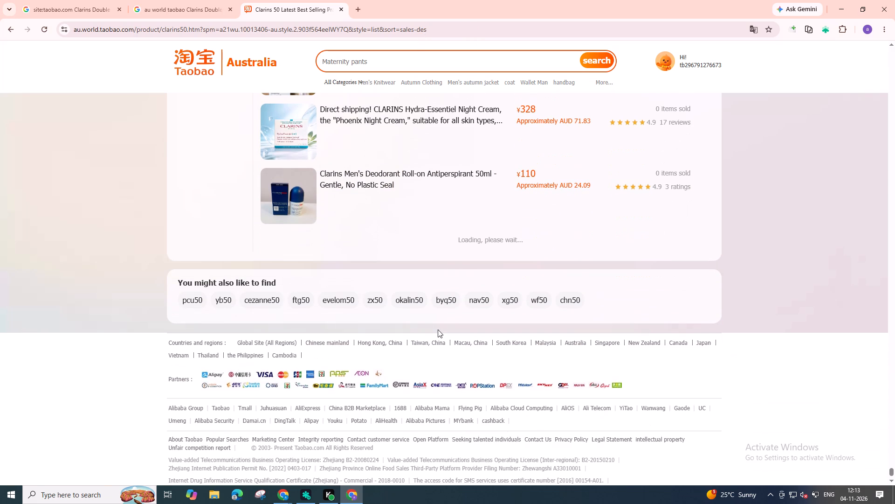
{"action": "scroll", "coordinate": [628, 303], "scroll_direction": "down", "scroll_amount": 5}
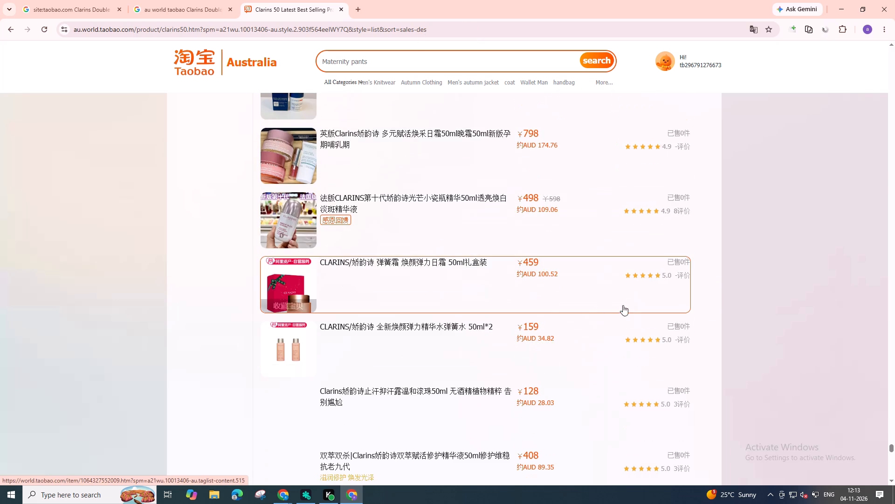
{"action": "scroll", "coordinate": [476, 256], "scroll_direction": "down", "scroll_amount": 5}
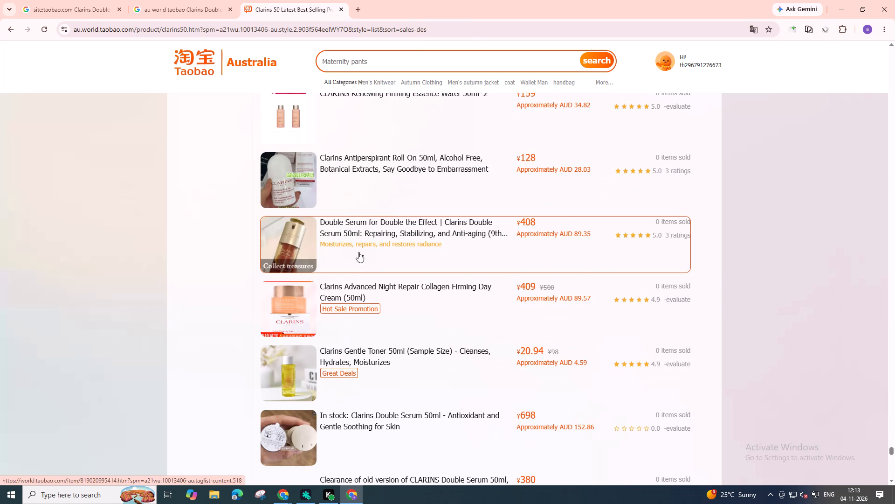
{"action": "right_click", "coordinate": [454, 229]}
{"action": "left_click", "coordinate": [515, 328]}
{"action": "key", "text": "alt+Tab"}
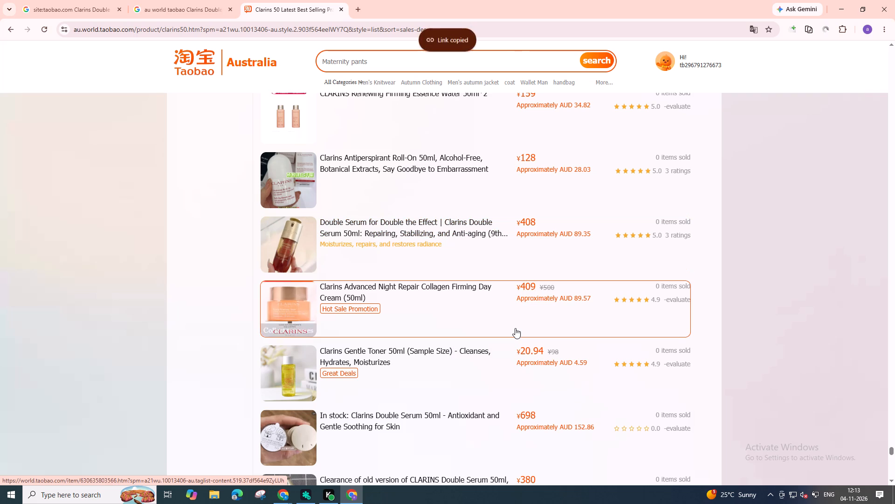
{"action": "left_click", "coordinate": [388, 329]}
{"action": "key", "text": "ctrl+v"}
{"action": "left_click", "coordinate": [379, 356]}
{"action": "key", "text": "alt+Tab"}
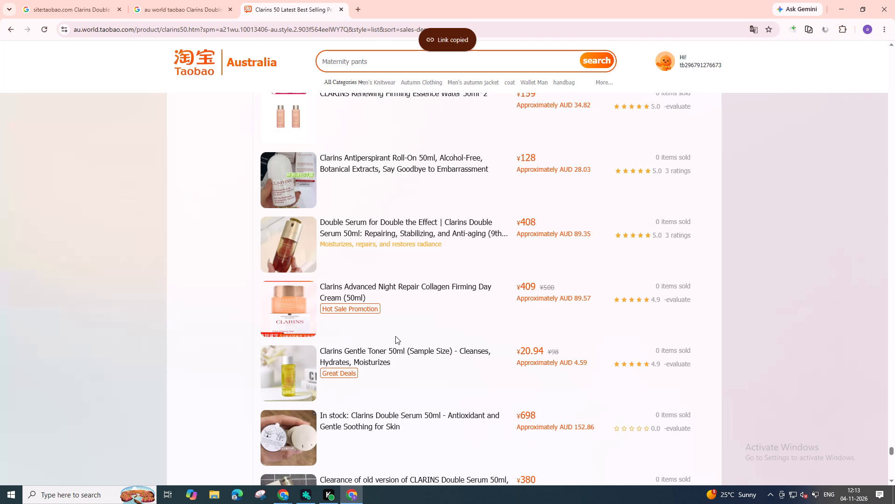
Copy the link of the ¥380 8th generation Double Serum clearance listing, paste it into cell C29381 of New Work, and return to Taobao.
{"action": "scroll", "coordinate": [412, 315], "scroll_direction": "down", "scroll_amount": 5}
{"action": "right_click", "coordinate": [422, 258]}
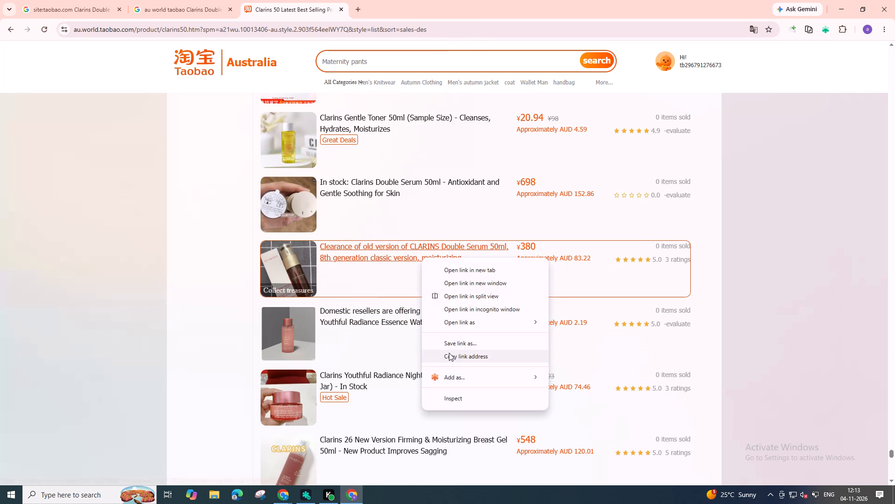
{"action": "left_click", "coordinate": [449, 353]}
{"action": "key", "text": "alt+Tab"}
{"action": "left_click", "coordinate": [377, 338]}
{"action": "key", "text": "ctrl+v"}
{"action": "key", "text": "alt+Tab"}
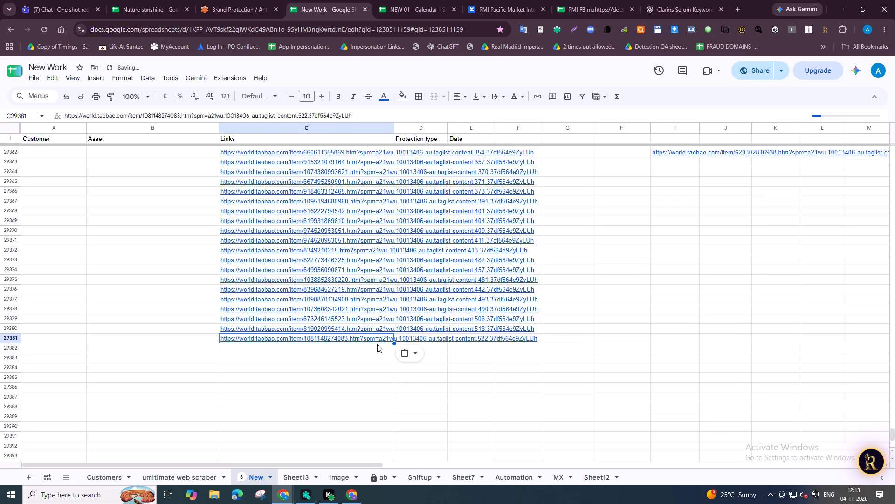
Copy the link of the ¥560 Double Serum 30/50/75/100ml listing, paste it into cell C29382 of New Work, and return to Taobao.
{"action": "scroll", "coordinate": [424, 300], "scroll_direction": "down", "scroll_amount": 6}
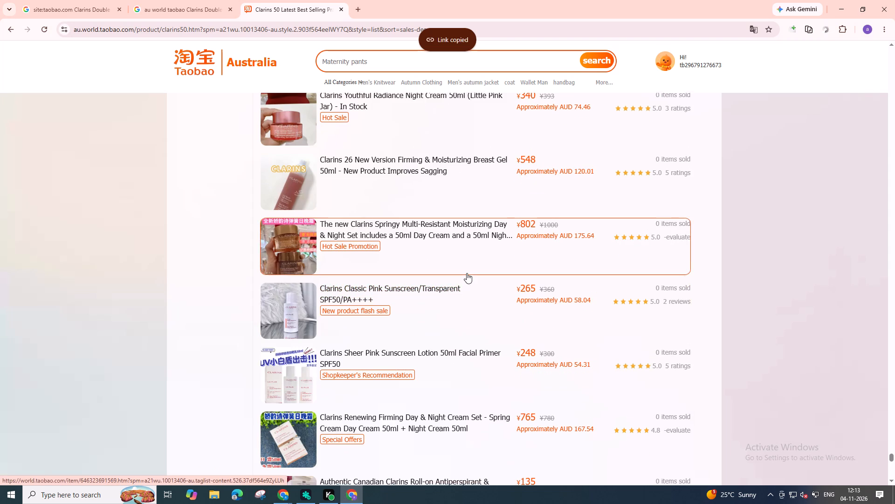
{"action": "scroll", "coordinate": [467, 273], "scroll_direction": "down", "scroll_amount": 7}
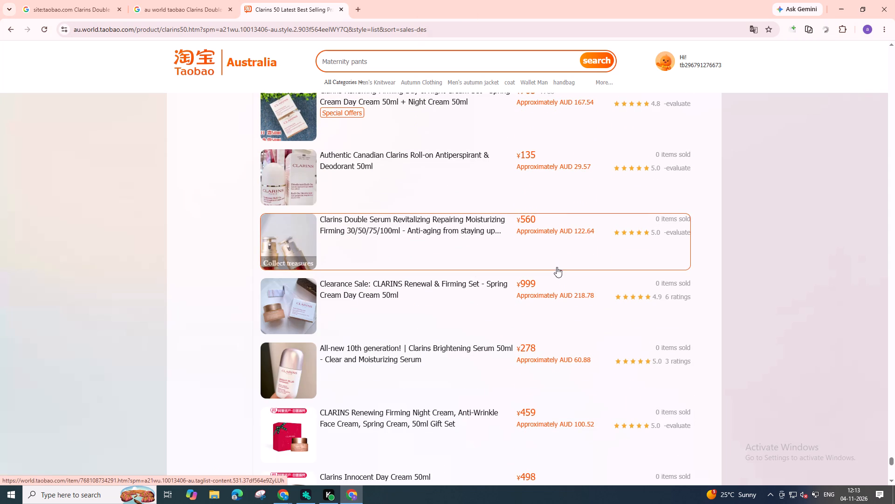
{"action": "scroll", "coordinate": [557, 268], "scroll_direction": "down", "scroll_amount": 1}
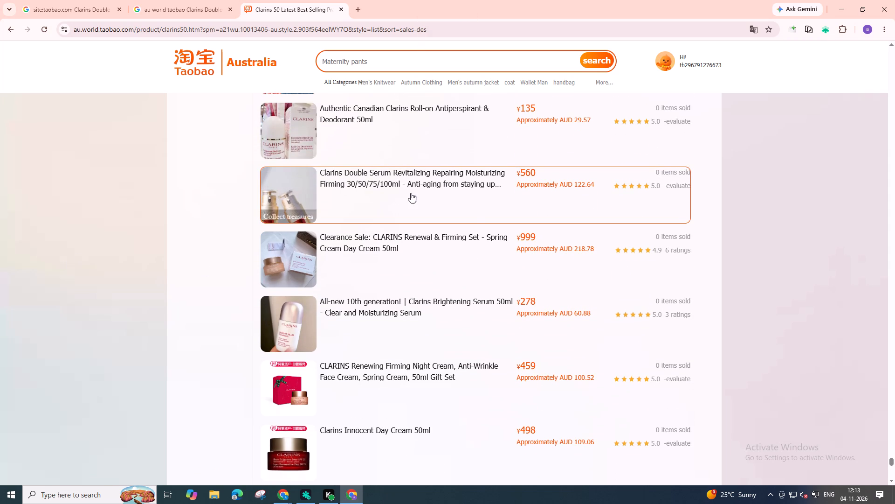
{"action": "right_click", "coordinate": [414, 185]}
{"action": "left_click", "coordinate": [454, 288]}
{"action": "key", "text": "alt+Tab"}
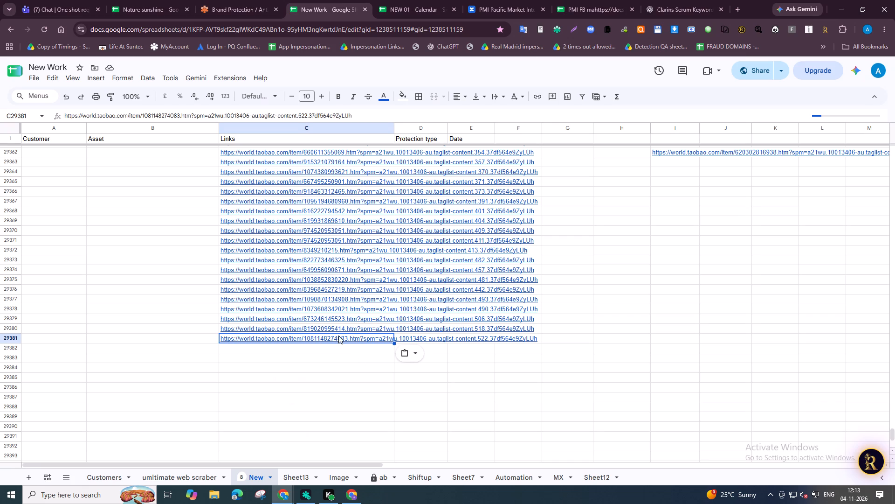
{"action": "left_click", "coordinate": [345, 352]}
{"action": "key", "text": "ctrl+v"}
{"action": "key", "text": "alt+Tab"}
View the full-size product image of the ¥560 Double Serum 30/50/75/100ml listing, and close it.
{"action": "right_click", "coordinate": [290, 189]}
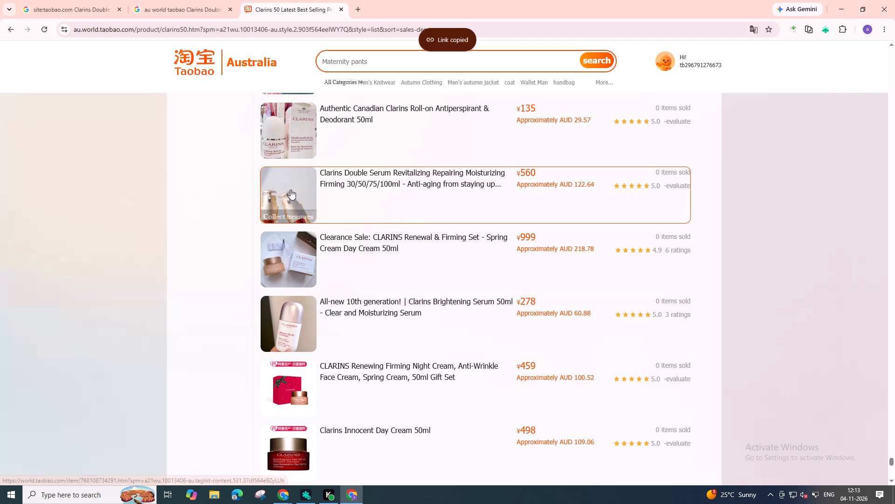
{"action": "left_click", "coordinate": [333, 322]}
{"action": "left_click", "coordinate": [423, 0]}
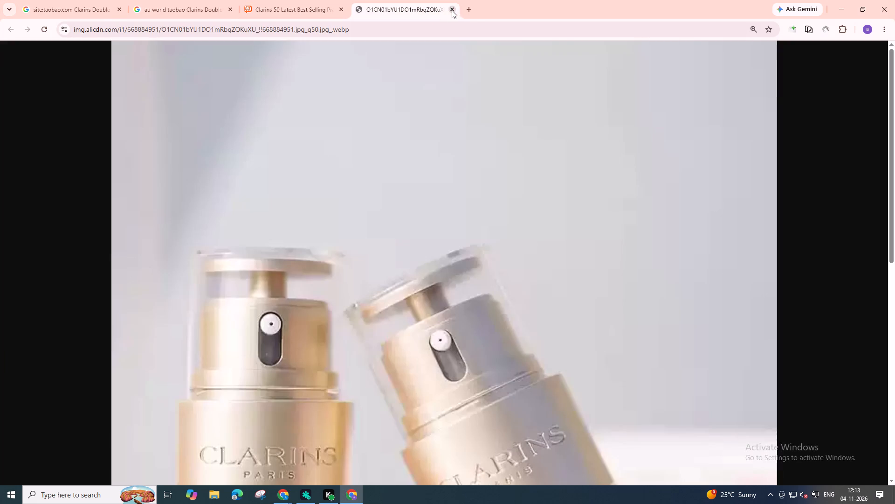
{"action": "scroll", "coordinate": [451, 184], "scroll_direction": "down", "scroll_amount": 7}
{"action": "left_click", "coordinate": [449, 13]}
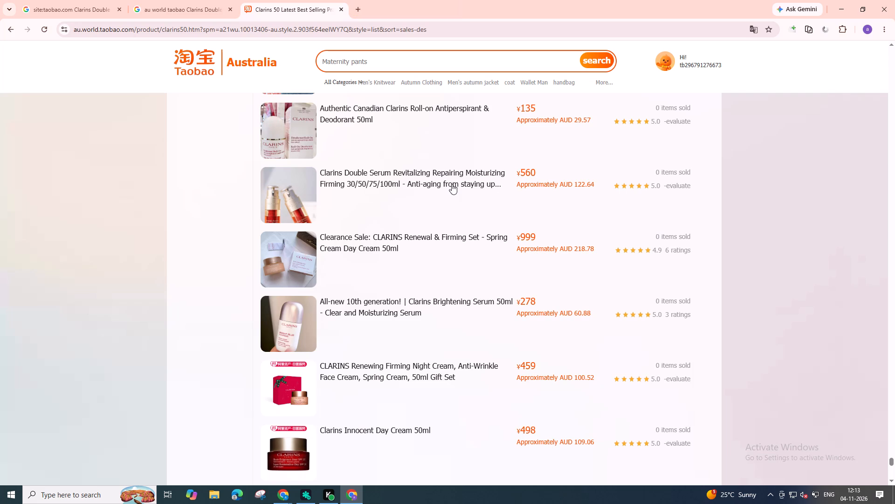
Copy the link of the ¥295 Double Serum 75ml/50ml/20ml listing, paste it into cell C29383 of New Work, and return to Taobao.
{"action": "scroll", "coordinate": [427, 316], "scroll_direction": "down", "scroll_amount": 10}
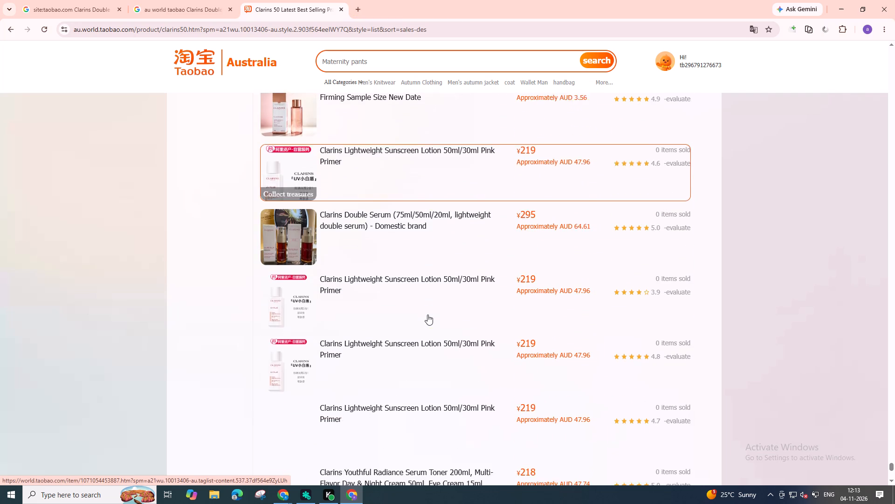
{"action": "right_click", "coordinate": [402, 169]}
{"action": "left_click", "coordinate": [465, 269]}
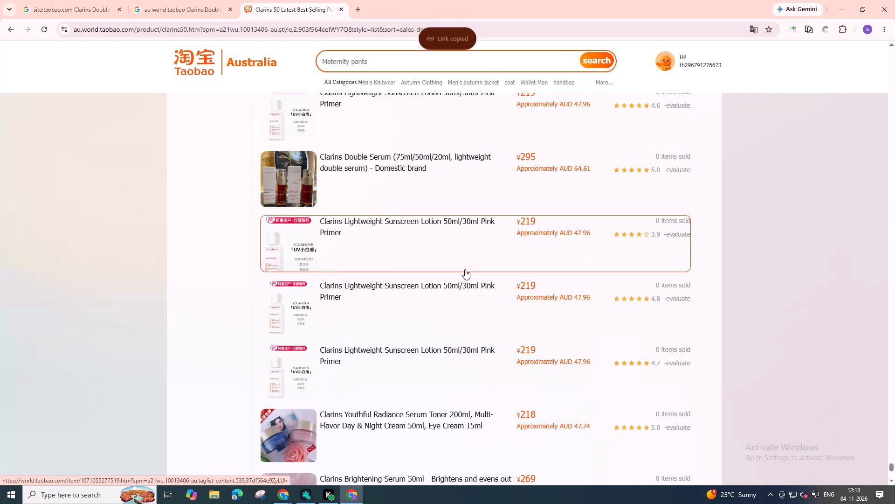
{"action": "key", "text": "alt+Tab"}
{"action": "left_click", "coordinate": [383, 360]}
{"action": "key", "text": "ctrl+v"}
{"action": "key", "text": "alt+Tab"}
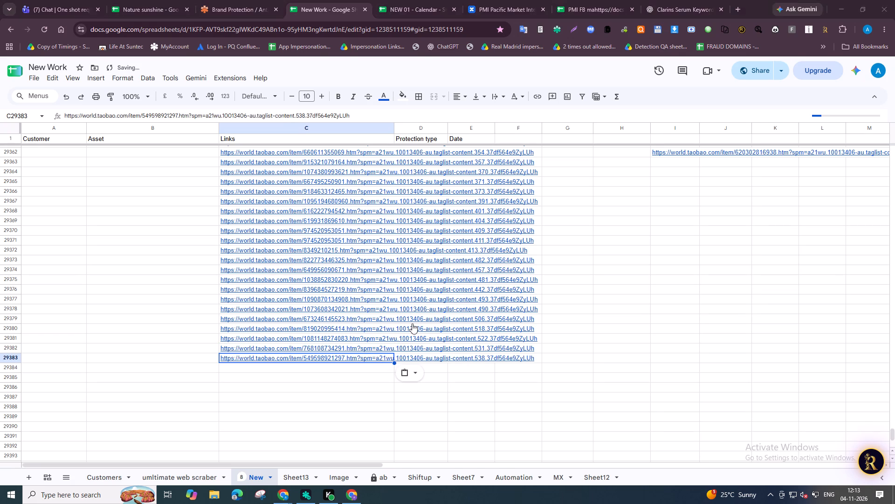
Copy the link of the first ¥2919 Double Serum 75ml set listing, paste it into cell C29384 of New Work, and return to Taobao.
{"action": "scroll", "coordinate": [424, 291], "scroll_direction": "down", "scroll_amount": 5}
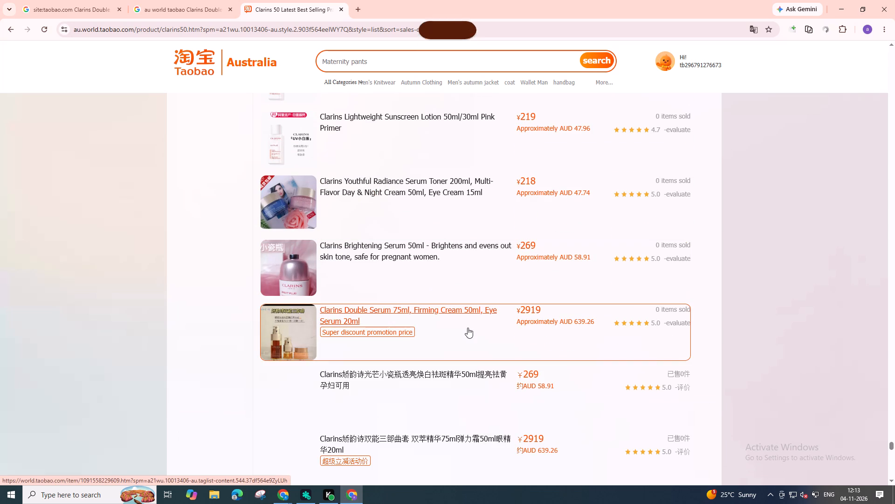
{"action": "scroll", "coordinate": [468, 328], "scroll_direction": "down", "scroll_amount": 2}
{"action": "right_click", "coordinate": [441, 217]}
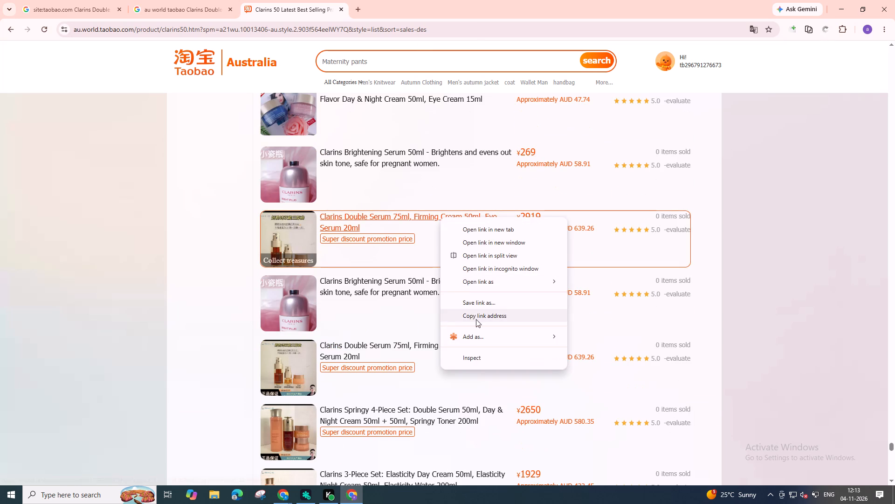
{"action": "left_click", "coordinate": [477, 317]}
{"action": "key", "text": "alt+Tab"}
{"action": "left_click", "coordinate": [384, 371]}
{"action": "key", "text": "ctrl+v"}
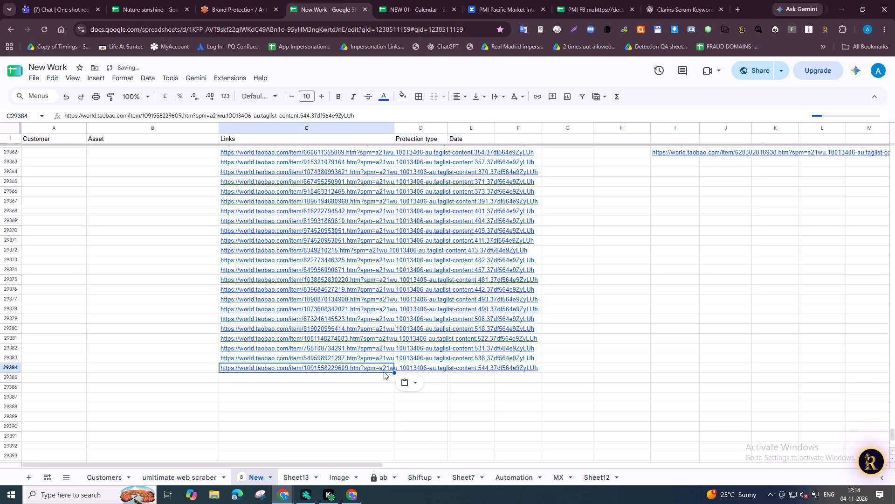
{"action": "key", "text": "alt+Tab"}
Copy the link of the second ¥2919 Double Serum 75ml set listing, paste it into cell C29385 of New Work, and return to Taobao.
{"action": "scroll", "coordinate": [574, 322], "scroll_direction": "down", "scroll_amount": 1}
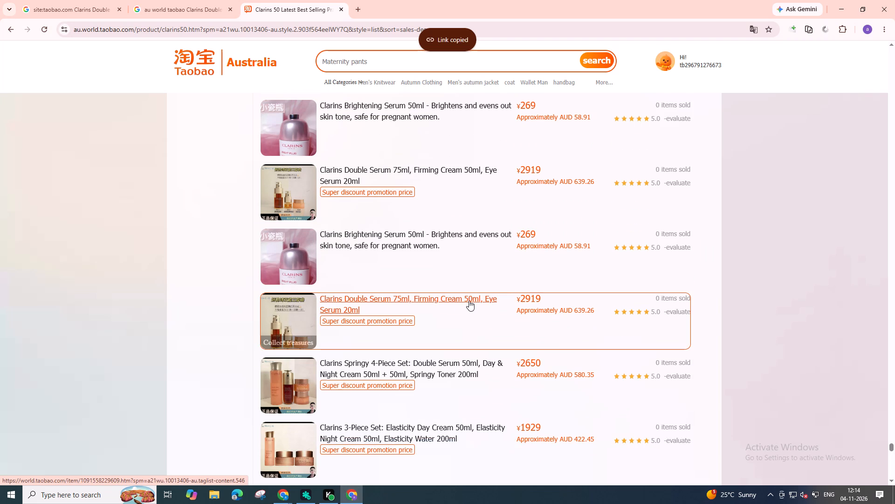
{"action": "right_click", "coordinate": [469, 301]}
{"action": "left_click", "coordinate": [516, 399]}
{"action": "key", "text": "alt+Tab"}
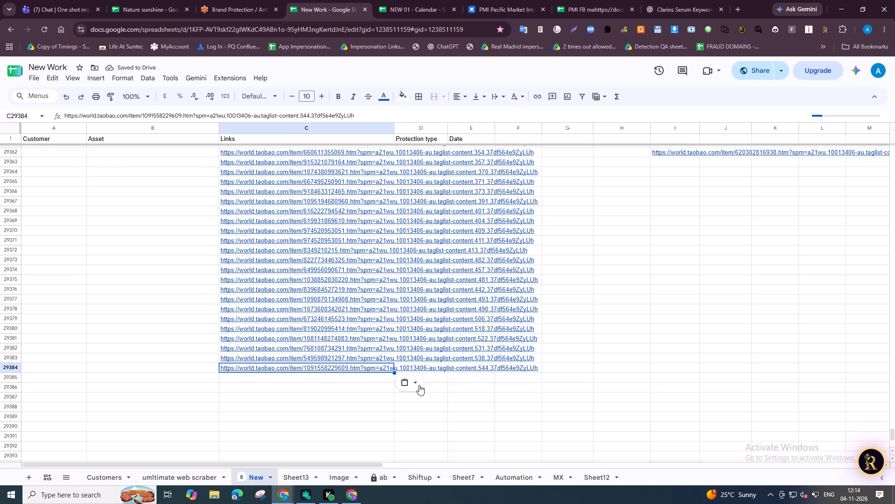
{"action": "left_click", "coordinate": [386, 379]}
{"action": "key", "text": "ctrl+v"}
{"action": "key", "text": "alt+Tab"}
Open the product image of the second ¥2919 Double Serum 75ml set listing in a new tab.
{"action": "right_click", "coordinate": [287, 326]}
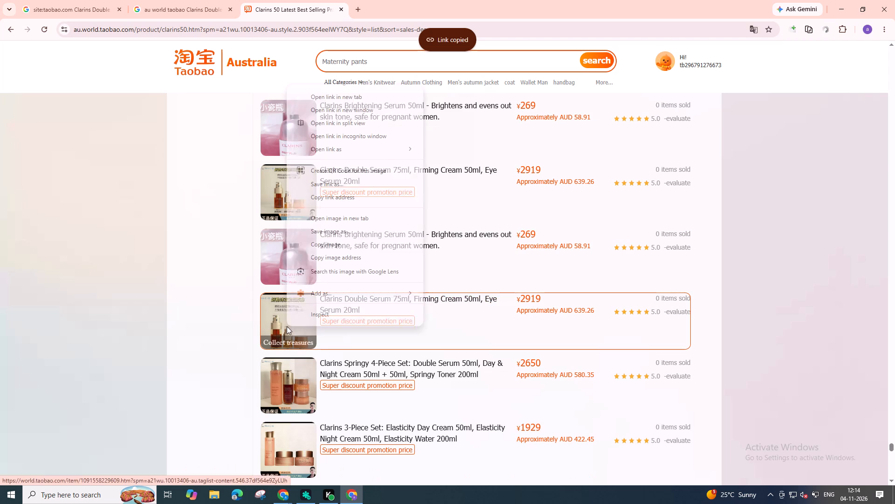
{"action": "left_click", "coordinate": [350, 219]}
Copy the link of the ¥2650 Clarins Springy 4-Piece Set listing, paste it into cell C29386 of New Work, and return to Taobao.
{"action": "right_click", "coordinate": [450, 373]}
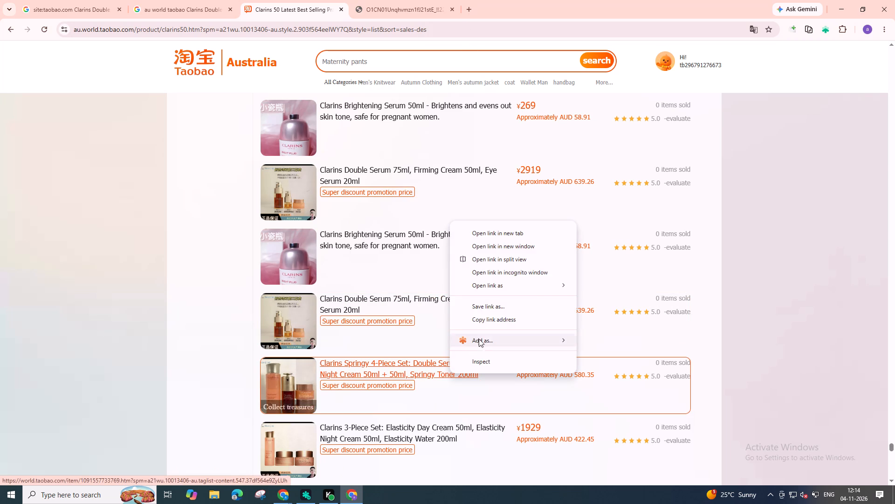
{"action": "left_click", "coordinate": [496, 317]}
{"action": "key", "text": "alt+Tab"}
{"action": "left_click", "coordinate": [366, 391]}
{"action": "key", "text": "ctrl+v"}
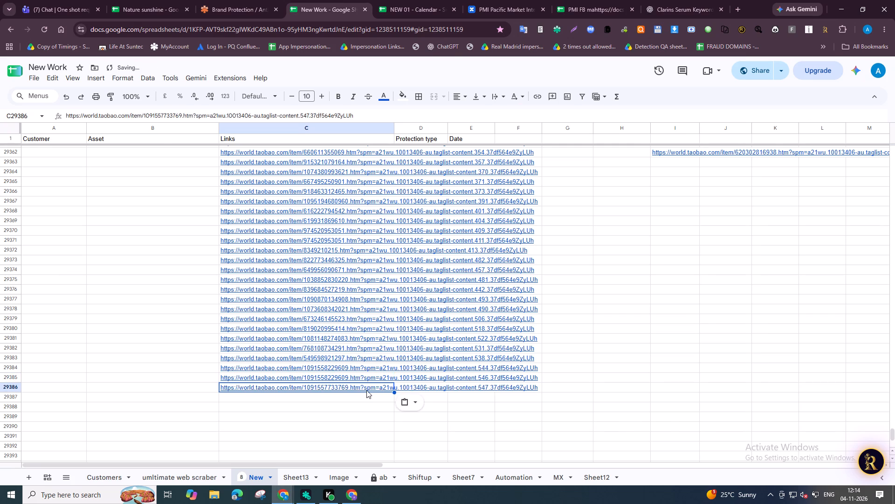
{"action": "key", "text": "alt+Tab"}
View the opened full-size image of the ¥2919 Double Serum set, and close it.
{"action": "left_click", "coordinate": [385, 0]}
{"action": "scroll", "coordinate": [457, 181], "scroll_direction": "down", "scroll_amount": 7}
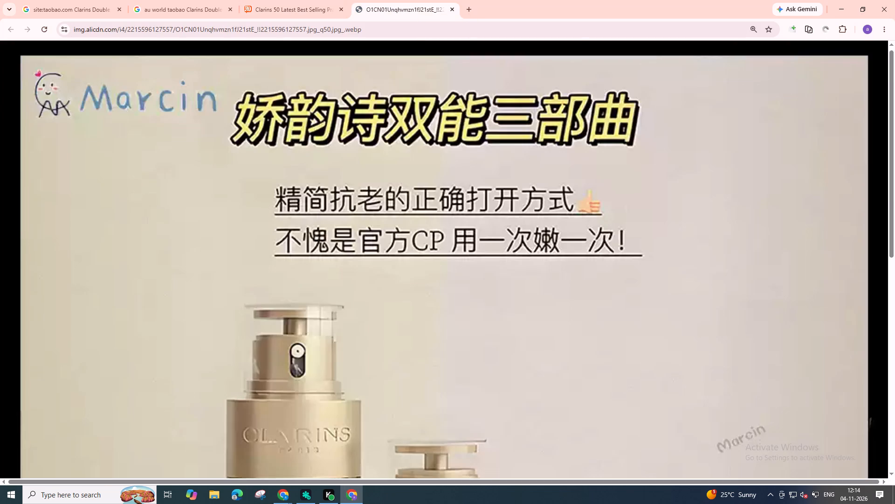
{"action": "left_click", "coordinate": [448, 8]}
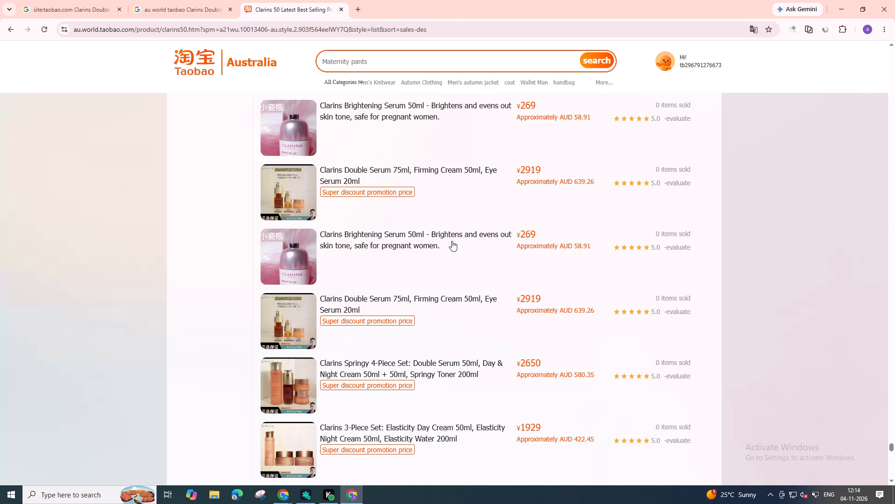
Copy the link of the unhighlighted ¥688 Double Serum (50ml, new version) listing, paste it into cell C29387 of New Work, and return to Taobao.
{"action": "scroll", "coordinate": [452, 245], "scroll_direction": "down", "scroll_amount": 4}
{"action": "scroll", "coordinate": [715, 275], "scroll_direction": "down", "scroll_amount": 5}
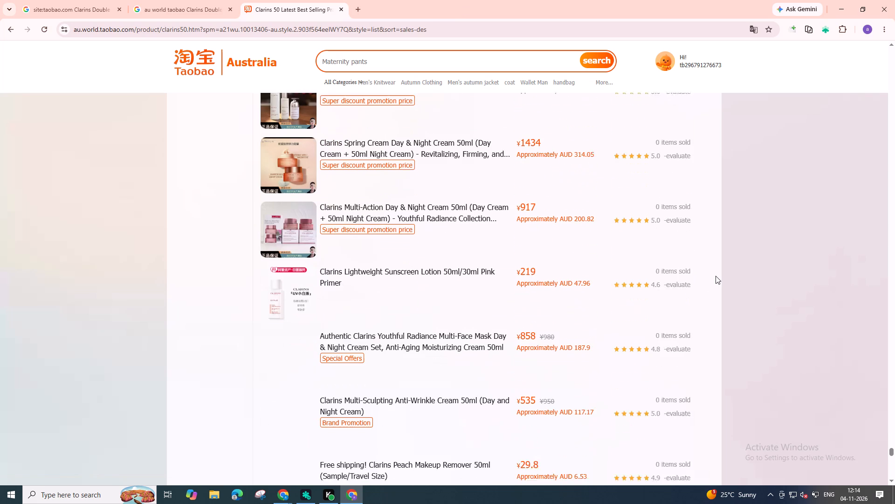
{"action": "scroll", "coordinate": [716, 276], "scroll_direction": "down", "scroll_amount": 4}
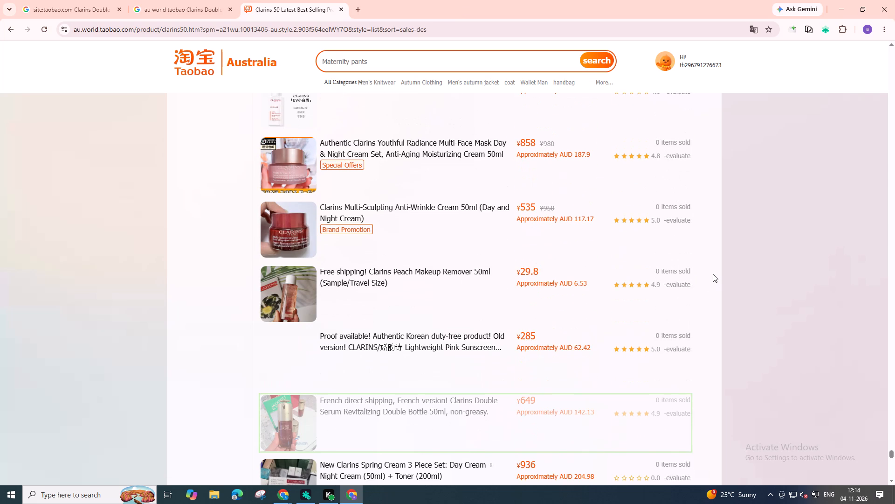
{"action": "scroll", "coordinate": [709, 271], "scroll_direction": "down", "scroll_amount": 7}
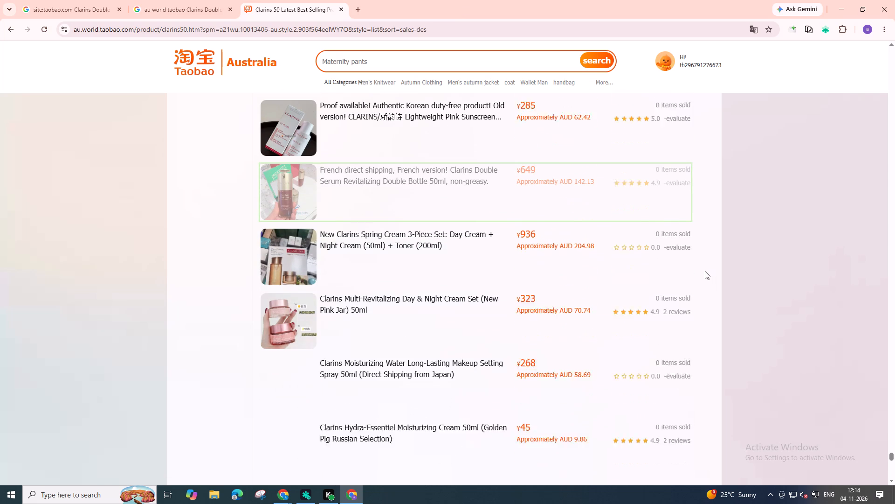
{"action": "scroll", "coordinate": [703, 273], "scroll_direction": "down", "scroll_amount": 5}
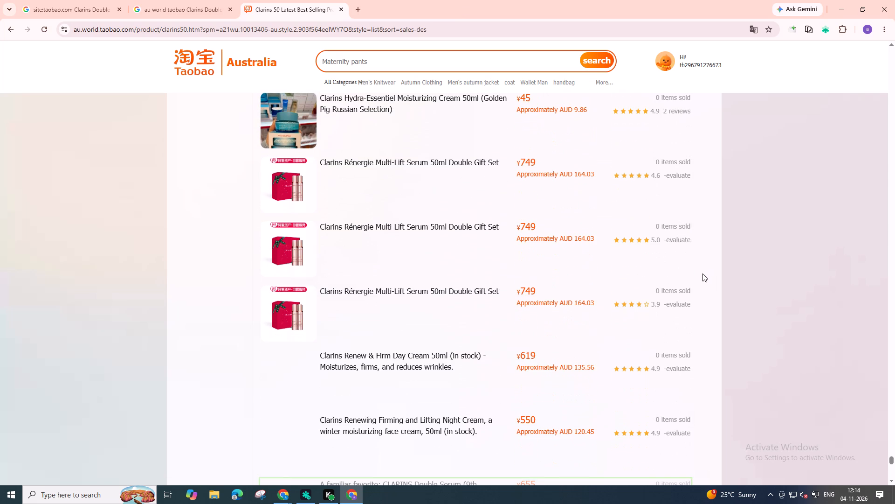
{"action": "scroll", "coordinate": [702, 273], "scroll_direction": "down", "scroll_amount": 6}
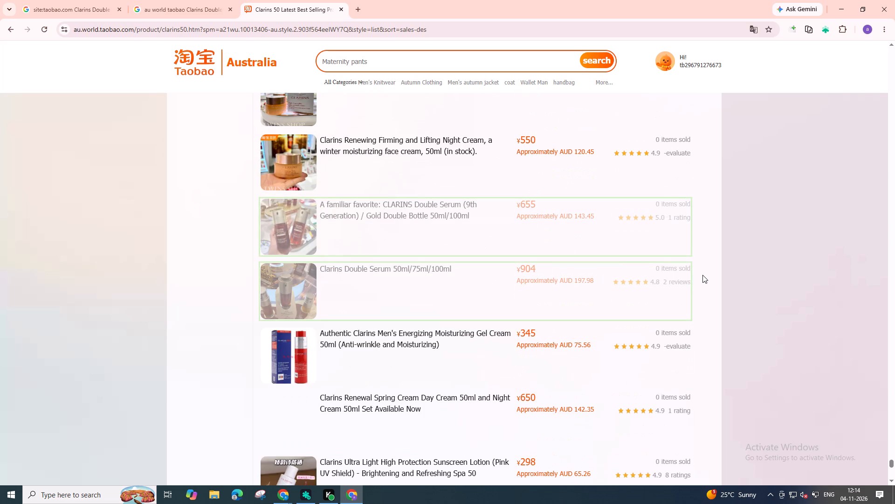
{"action": "scroll", "coordinate": [702, 275], "scroll_direction": "down", "scroll_amount": 10}
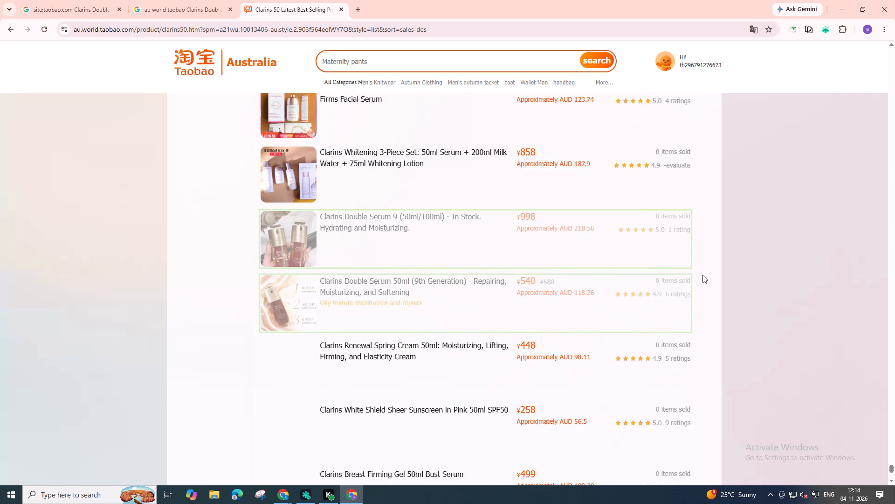
{"action": "scroll", "coordinate": [702, 275], "scroll_direction": "down", "scroll_amount": 5}
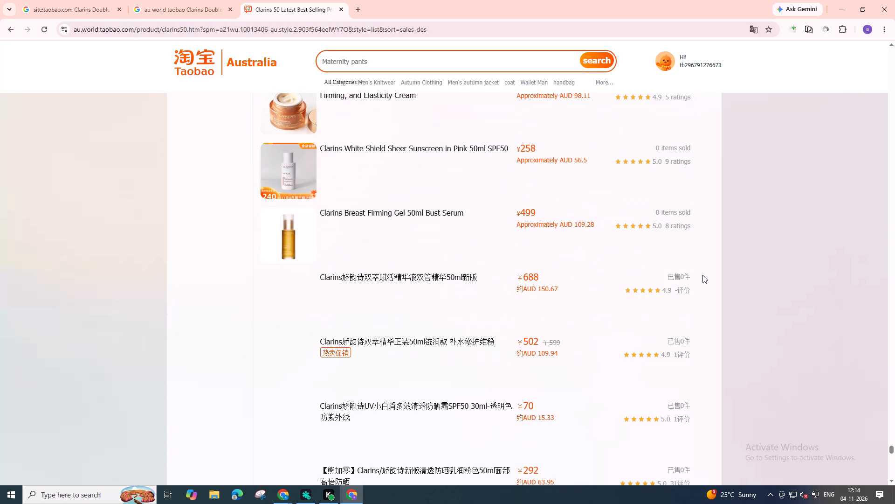
{"action": "right_click", "coordinate": [450, 282]}
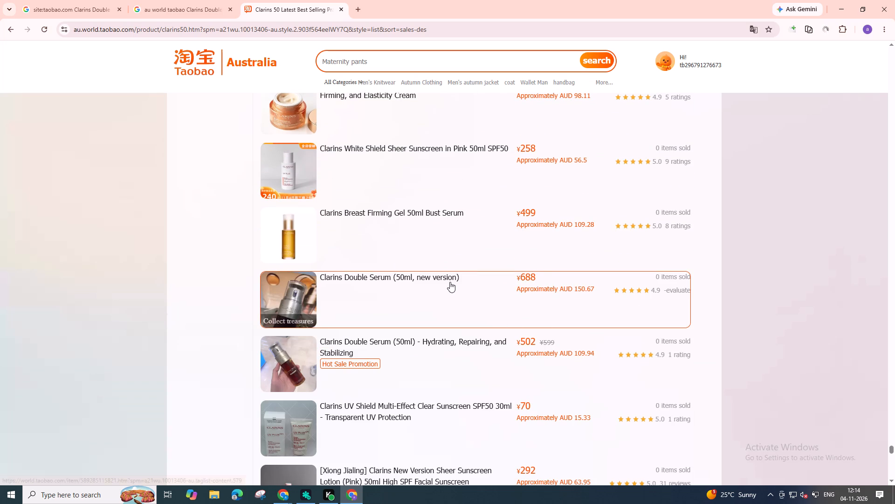
{"action": "left_click", "coordinate": [501, 382]}
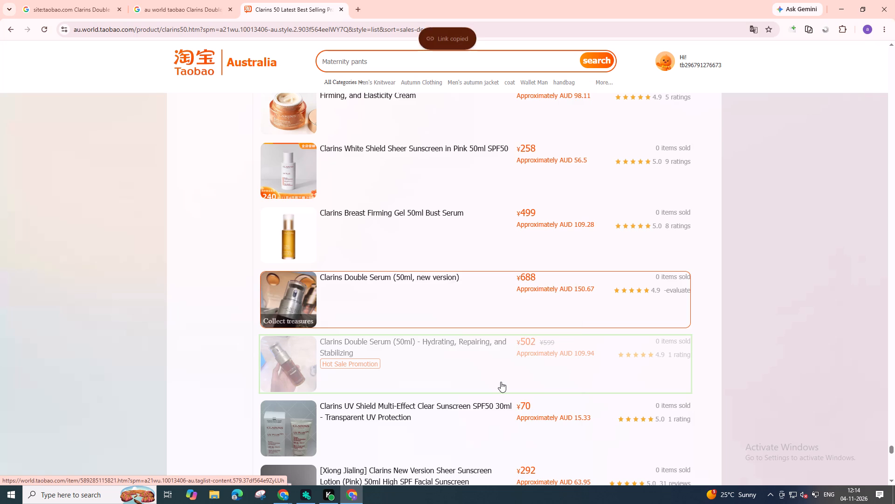
{"action": "key", "text": "alt+Tab"}
{"action": "left_click", "coordinate": [366, 398]}
{"action": "key", "text": "ctrl+v"}
{"action": "key", "text": "alt+Tab"}
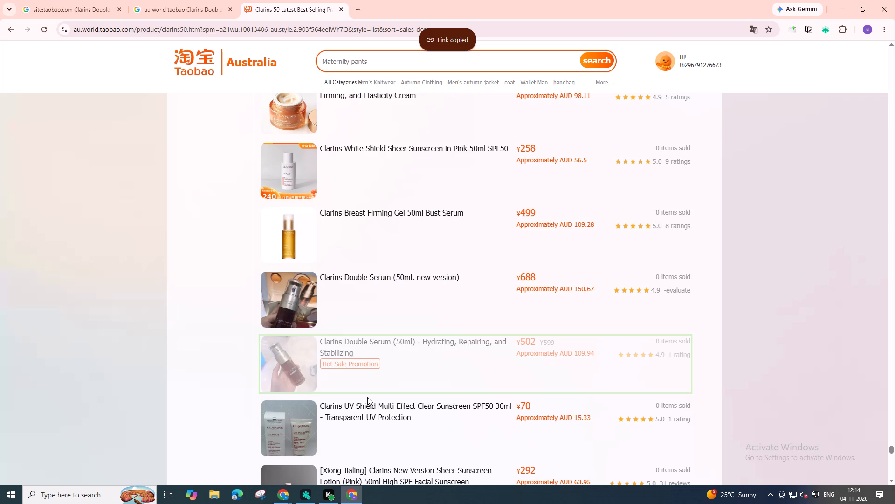
Open the product image of the ¥688 Double Serum (50ml, new version) listing in a new tab.
{"action": "right_click", "coordinate": [287, 302]}
{"action": "left_click", "coordinate": [351, 192]}
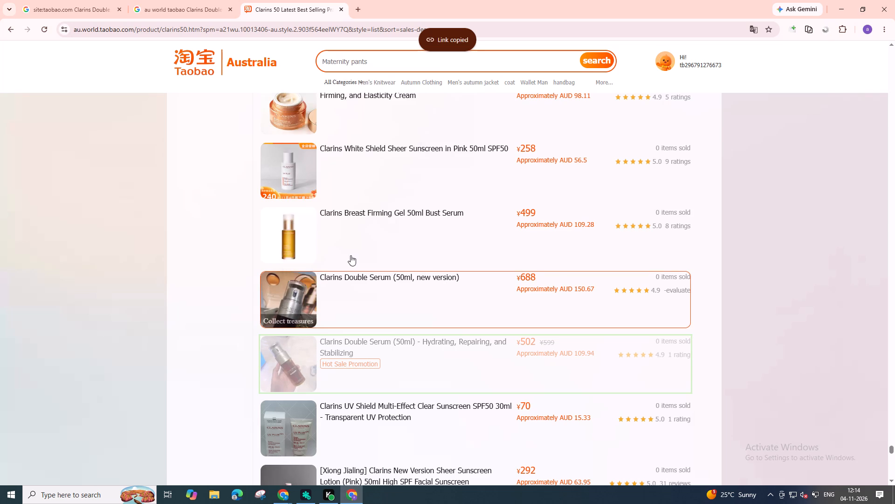
Copy the link of the ¥349 Double Serum 30/50ml/75ml listing, paste it into cell C29388 of New Work, select C29389, and return to Taobao.
{"action": "scroll", "coordinate": [351, 260], "scroll_direction": "down", "scroll_amount": 5}
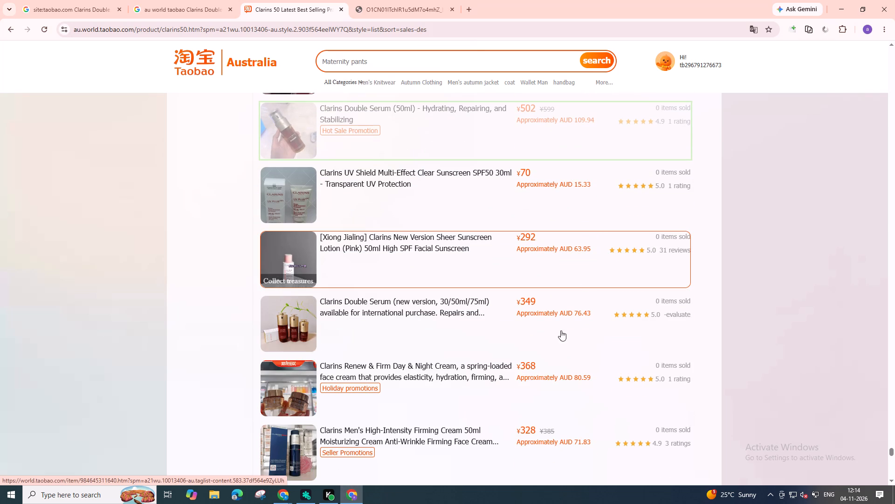
{"action": "right_click", "coordinate": [426, 308]}
{"action": "left_click", "coordinate": [502, 405]}
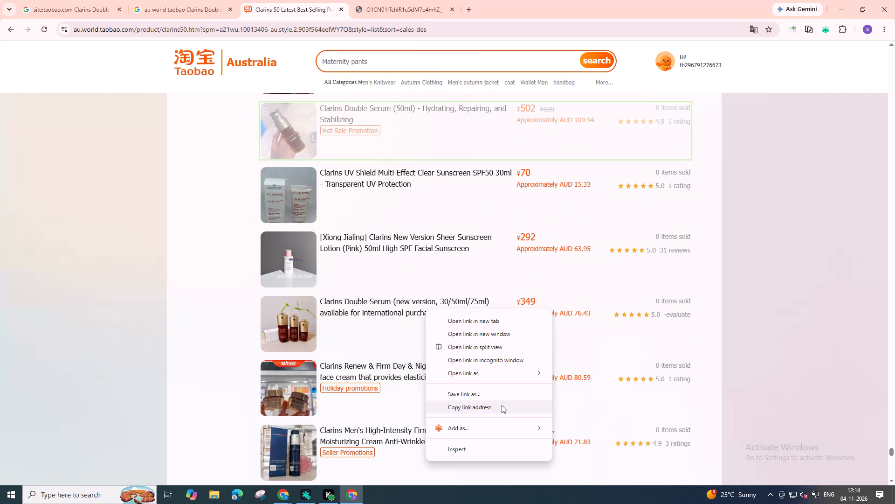
{"action": "key", "text": "alt+Tab"}
{"action": "left_click", "coordinate": [387, 408]}
{"action": "key", "text": "ctrl+v"}
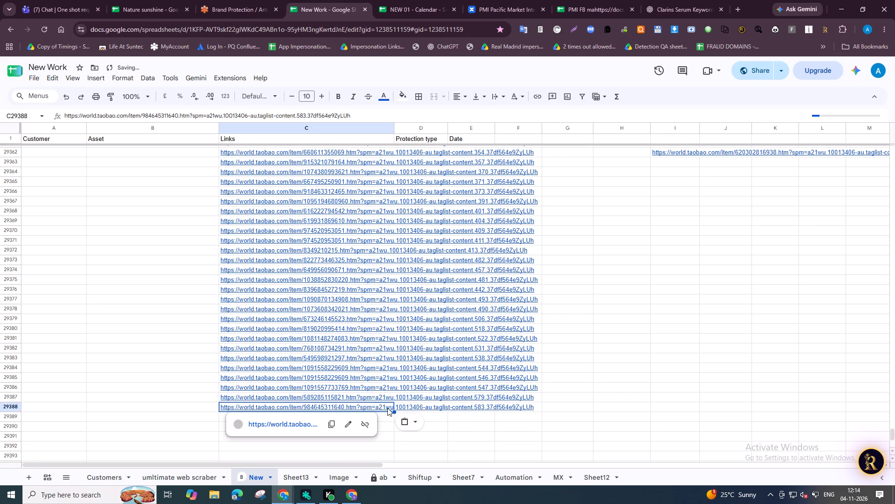
{"action": "key", "text": "ctrl+shift+Up"}
{"action": "scroll", "coordinate": [387, 408], "scroll_direction": "down", "scroll_amount": 5}
{"action": "left_click", "coordinate": [367, 421]}
{"action": "key", "text": "alt+Tab"}
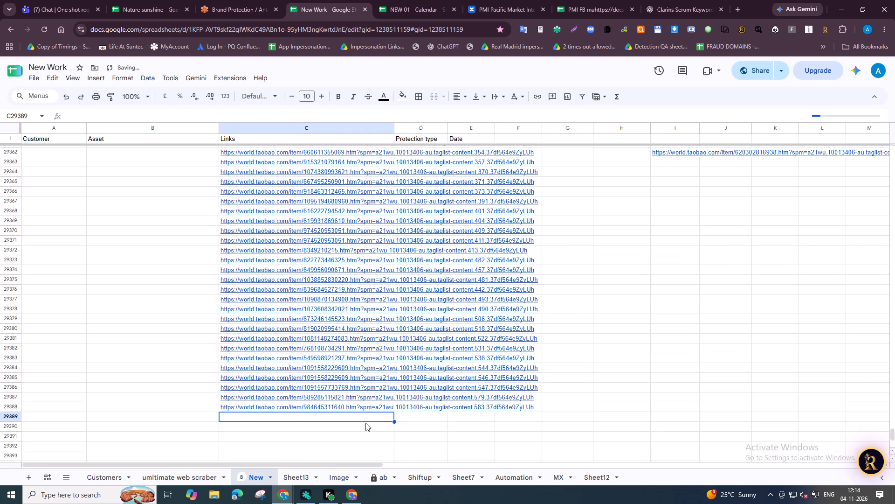
View the opened full-size image of the ¥688 Double Serum listing, and close it.
{"action": "left_click", "coordinate": [399, 0]}
{"action": "key", "text": "ctrl+w"}
Copy the link of the ¥530 Double Serum 50ml 9th Generation listing, paste it into cell C29389 of New Work, and return to Taobao.
{"action": "scroll", "coordinate": [472, 270], "scroll_direction": "down", "scroll_amount": 2}
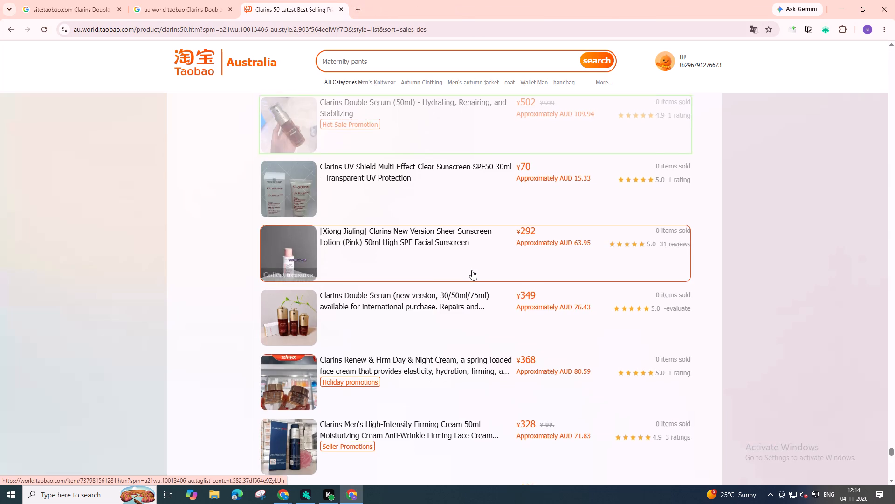
{"action": "scroll", "coordinate": [472, 270], "scroll_direction": "down", "scroll_amount": 3}
{"action": "scroll", "coordinate": [533, 255], "scroll_direction": "down", "scroll_amount": 5}
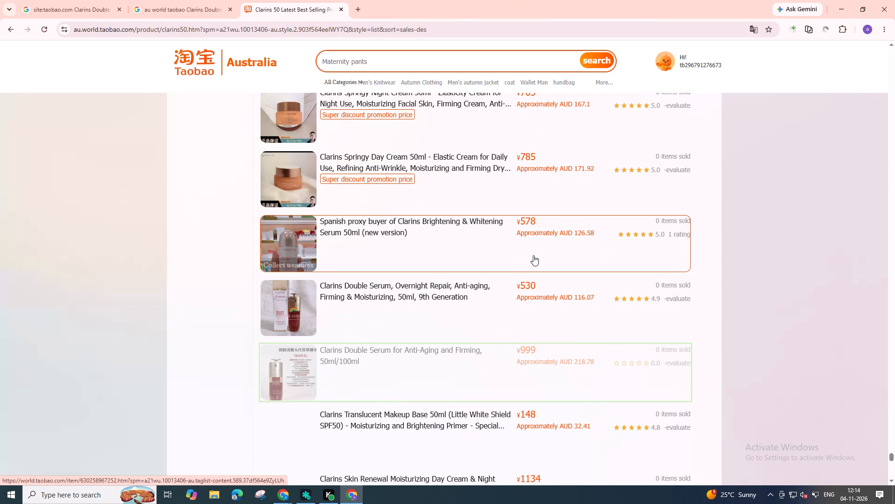
{"action": "right_click", "coordinate": [434, 291]}
{"action": "left_click", "coordinate": [490, 391]}
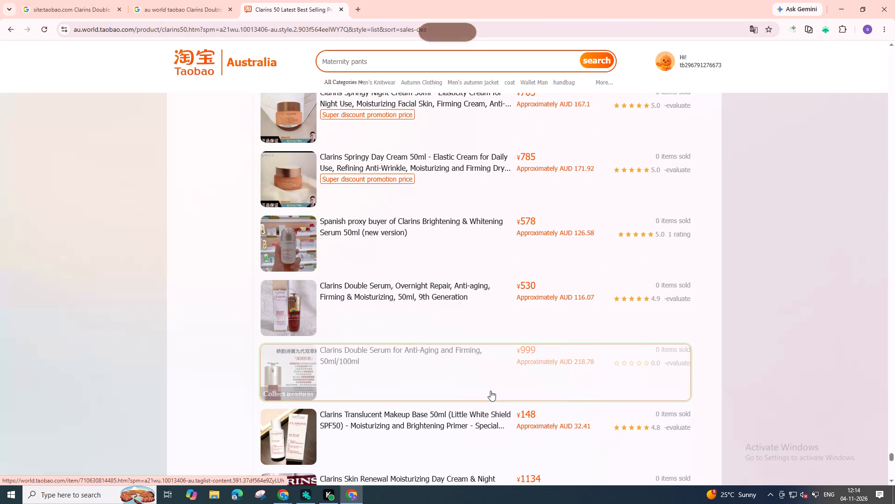
{"action": "key", "text": "alt+Tab"}
{"action": "key", "text": "ctrl+v"}
{"action": "key", "text": "alt+Tab"}
Copy the link of the ¥960 Double Serum (50ml) listing, paste it into cell C29390 of New Work, and return to Taobao.
{"action": "scroll", "coordinate": [448, 288], "scroll_direction": "down", "scroll_amount": 1}
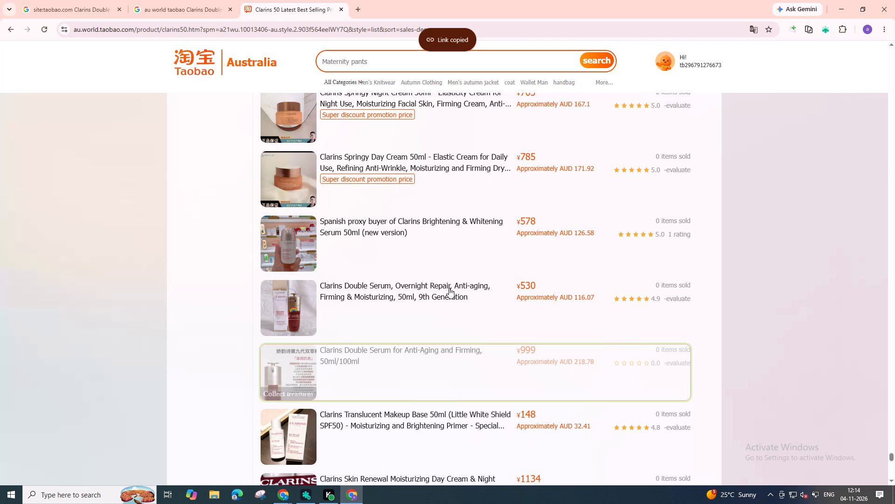
{"action": "scroll", "coordinate": [449, 288], "scroll_direction": "down", "scroll_amount": 8}
{"action": "right_click", "coordinate": [384, 200]}
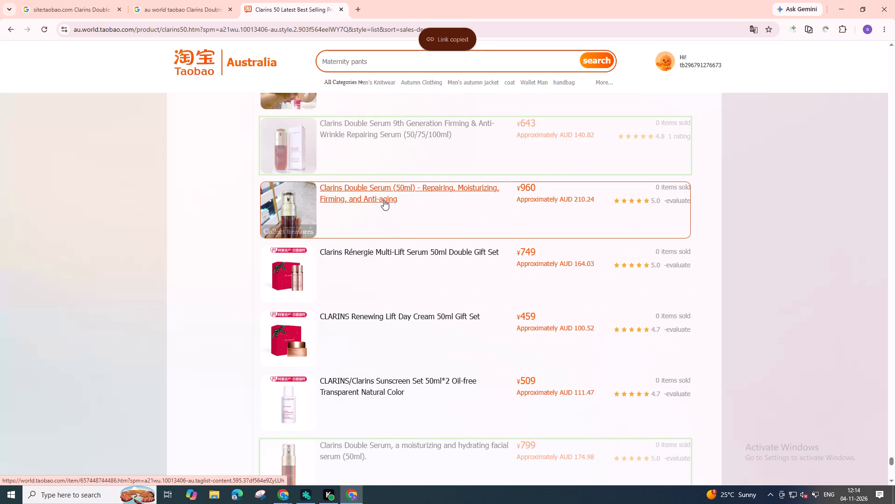
{"action": "left_click", "coordinate": [431, 302]}
{"action": "key", "text": "alt+Tab"}
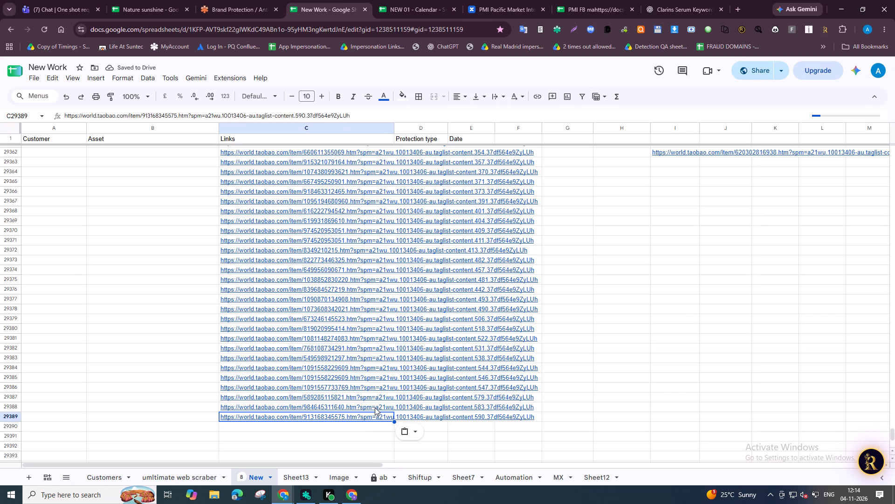
{"action": "left_click", "coordinate": [365, 426]}
{"action": "key", "text": "ctrl+v"}
{"action": "key", "text": "alt+Tab"}
Check the following Taobao listings for unhighlighted Double Serum products, and close the Taobao tab and both Google search tabs.
{"action": "scroll", "coordinate": [383, 348], "scroll_direction": "down", "scroll_amount": 5}
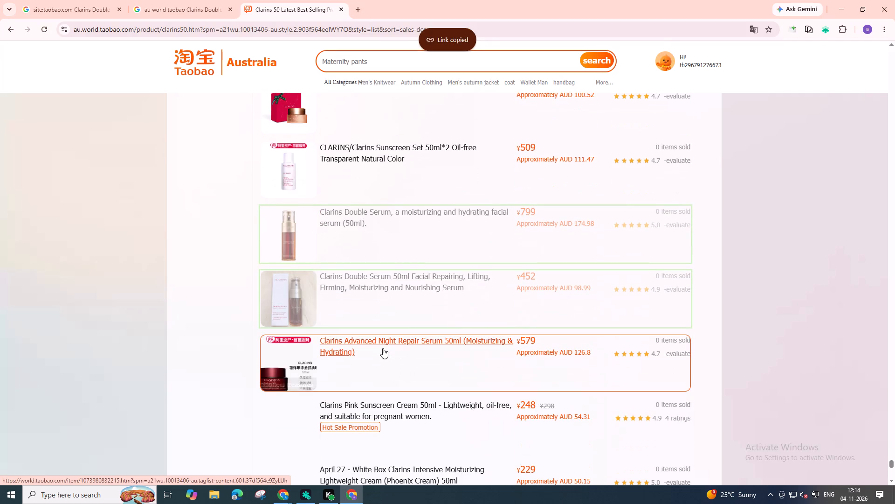
{"action": "scroll", "coordinate": [383, 348], "scroll_direction": "down", "scroll_amount": 7}
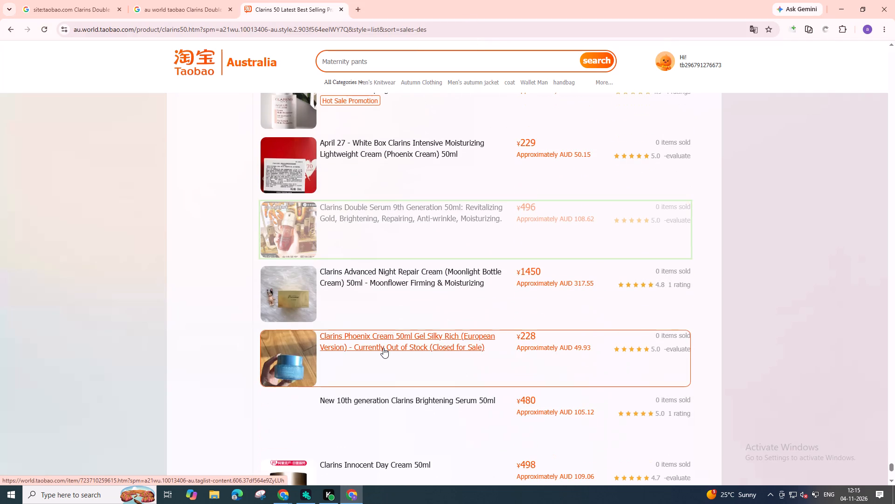
{"action": "scroll", "coordinate": [383, 348], "scroll_direction": "down", "scroll_amount": 4}
{"action": "key", "text": "ctrl+w"}
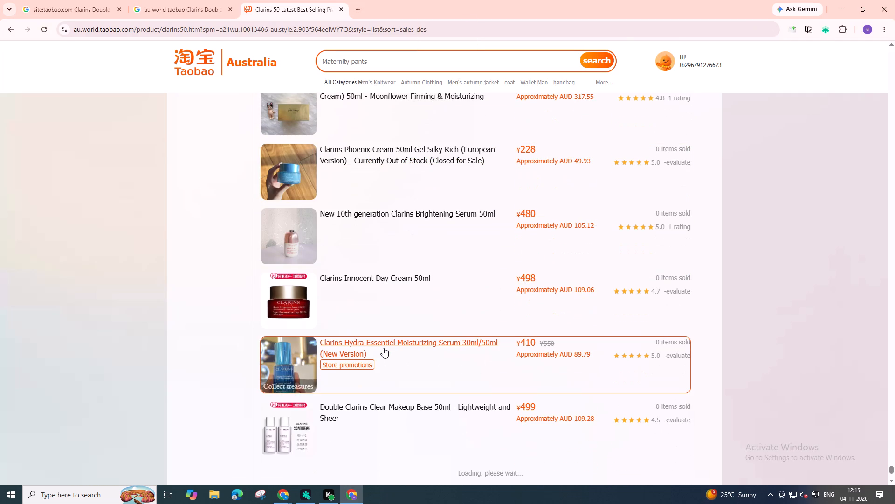
{"action": "key", "text": "ctrl+w"}
{"action": "key", "text": "ctrl+w"}
Select the collected Taobao links in C29338:C29390 of New Work and copy them.
{"action": "key", "text": "ctrl+shift+Up"}
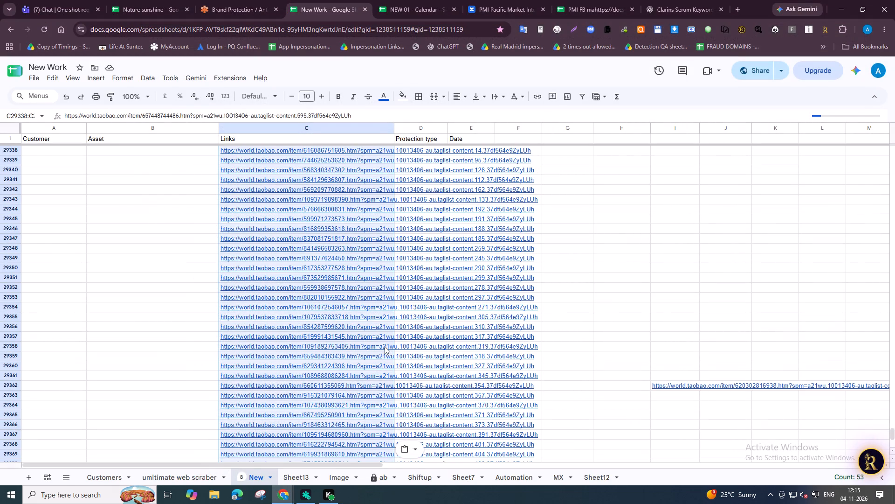
{"action": "scroll", "coordinate": [385, 346], "scroll_direction": "up", "scroll_amount": 1}
{"action": "scroll", "coordinate": [380, 348], "scroll_direction": "down", "scroll_amount": 6}
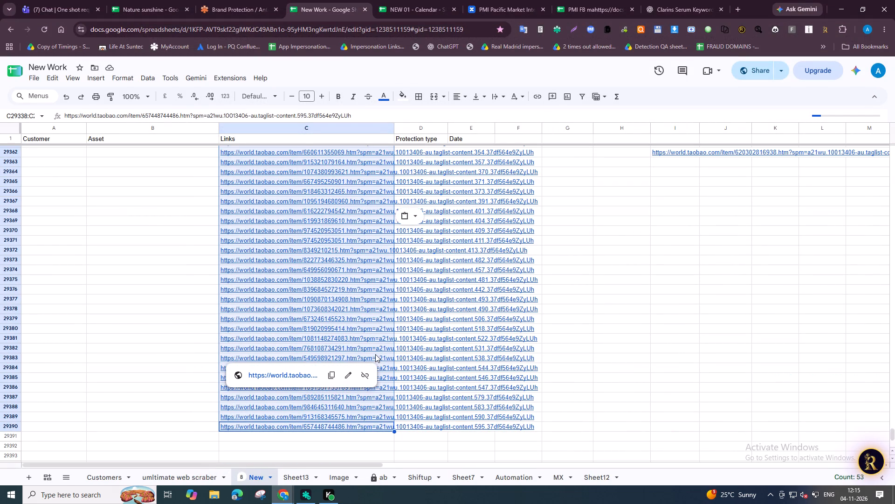
{"action": "key", "text": "ctrl+c"}
{"action": "key", "text": "ctrl+c"}
Switch to the Red Points New Incident page and clear the previous submission's detection links for a new list.
{"action": "left_click", "coordinate": [212, 0]}
{"action": "scroll", "coordinate": [296, 317], "scroll_direction": "down", "scroll_amount": 10}
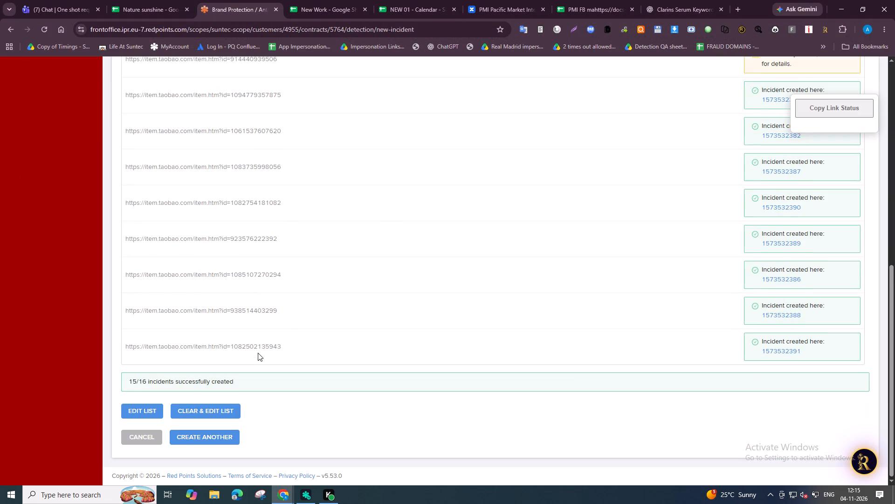
{"action": "left_click", "coordinate": [234, 402]}
{"action": "left_click", "coordinate": [233, 405]}
Search the incident form's customer list for clarins.
{"action": "left_click", "coordinate": [320, 66]}
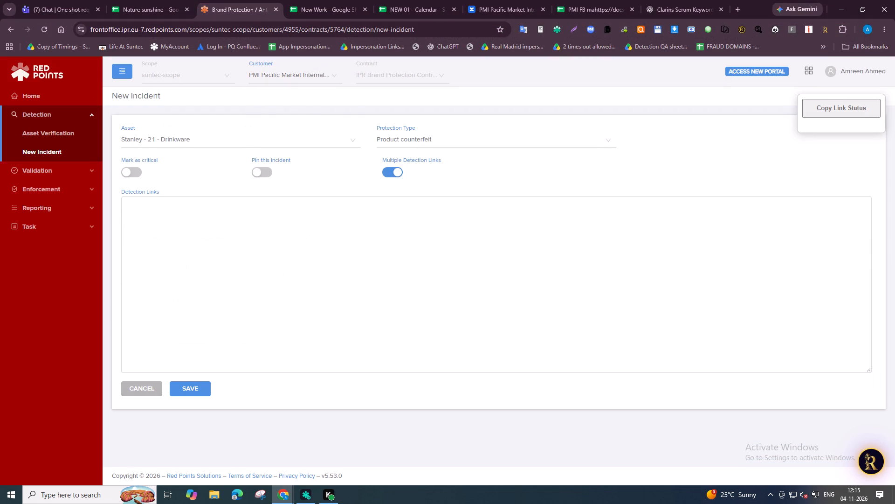
{"action": "left_click", "coordinate": [317, 83]}
{"action": "key", "text": "c"}
{"action": "type", "text": "larins"}
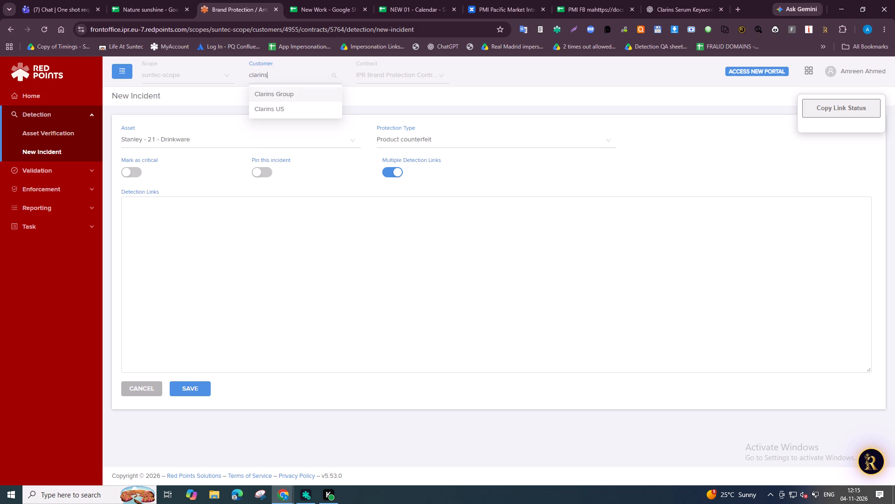
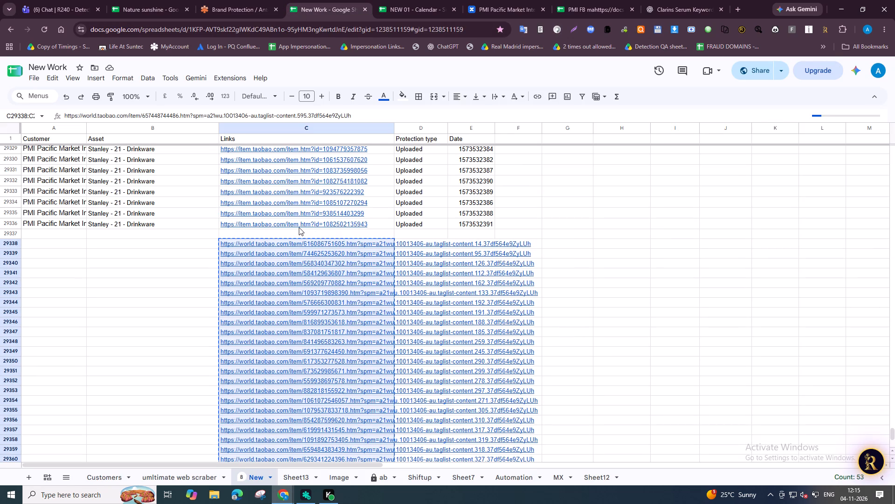
Copy the selected Taobao links in C29338:C29390 of New Work again.
{"action": "key", "text": "ctrl+c"}
{"action": "key", "text": "ctrl+c"}
{"action": "scroll", "coordinate": [298, 270], "scroll_direction": "down", "scroll_amount": 6}
On the Red Points New Incident page, set the asset to Double Serum and the protection type to Product counterfeit.
{"action": "left_click", "coordinate": [227, 0]}
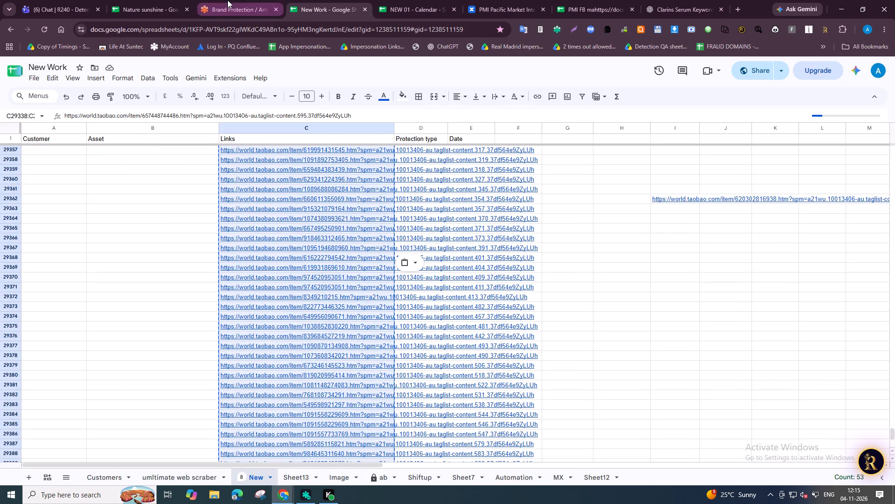
{"action": "left_click", "coordinate": [215, 132]}
{"action": "left_click", "coordinate": [213, 138]}
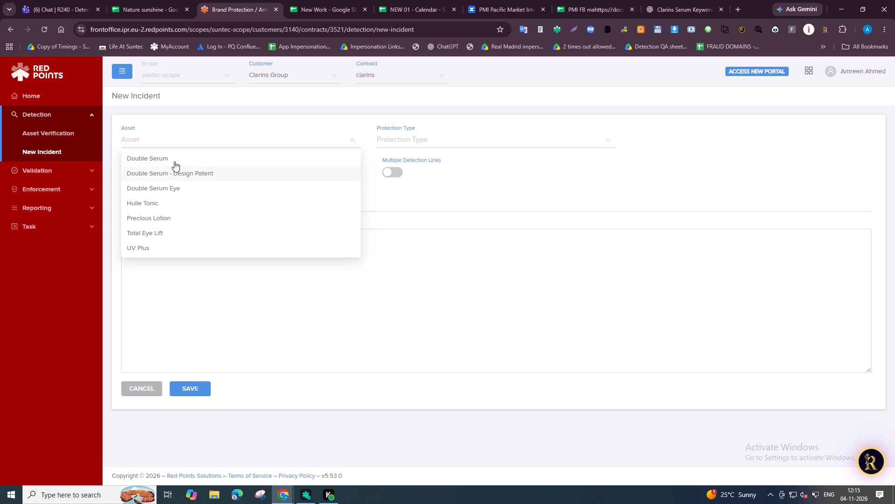
{"action": "left_click", "coordinate": [174, 161]}
{"action": "left_click", "coordinate": [462, 144]}
{"action": "left_click", "coordinate": [424, 226]}
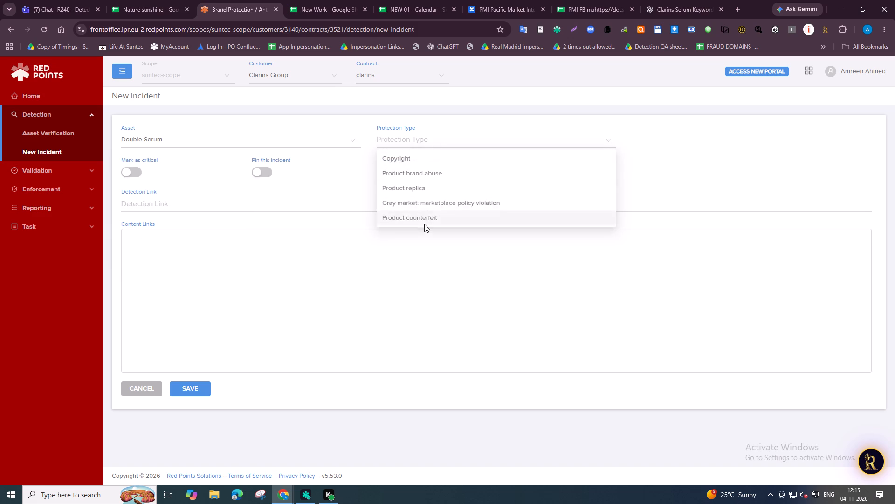
{"action": "left_click", "coordinate": [424, 219]}
{"action": "left_click", "coordinate": [401, 141]}
{"action": "left_click", "coordinate": [401, 215]}
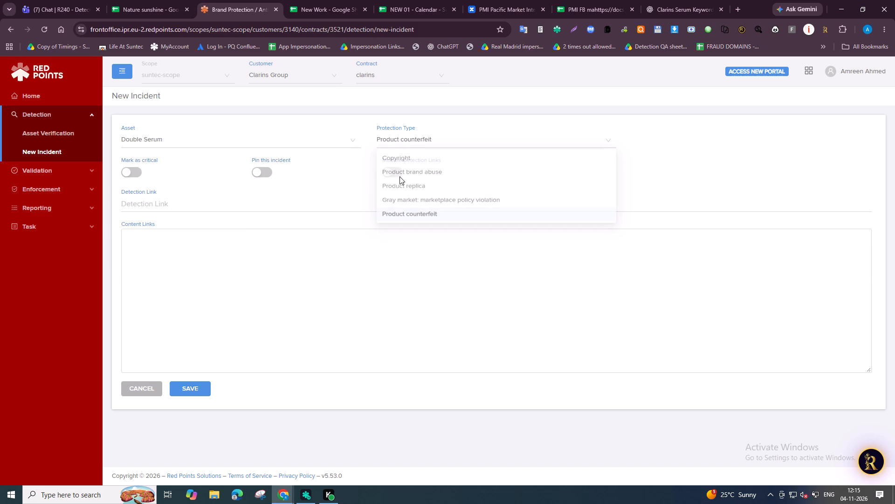
Enable Multiple Detection Links and paste the copied Taobao links as the detection links.
{"action": "left_click", "coordinate": [398, 172]}
{"action": "left_click", "coordinate": [408, 264]}
{"action": "key", "text": "ctrl+v"}
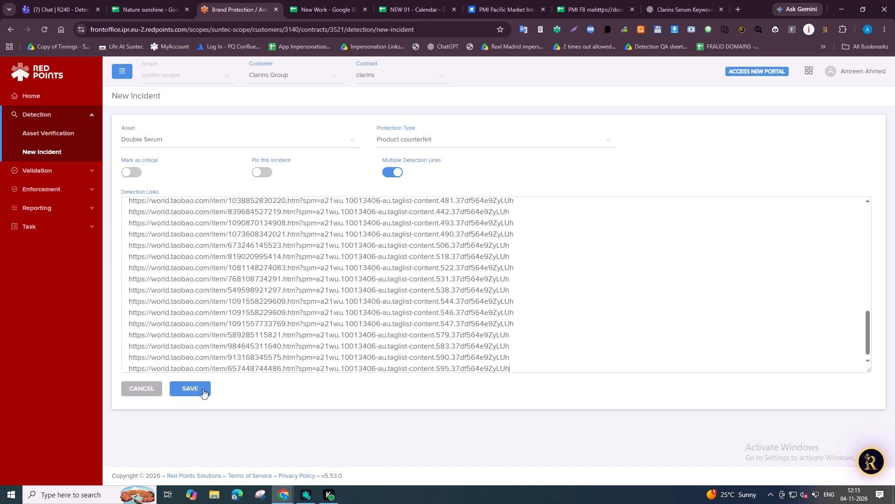
Check the available Clarins assets, keep Double Serum as the choice, and save the new incidents.
{"action": "left_click", "coordinate": [220, 144]}
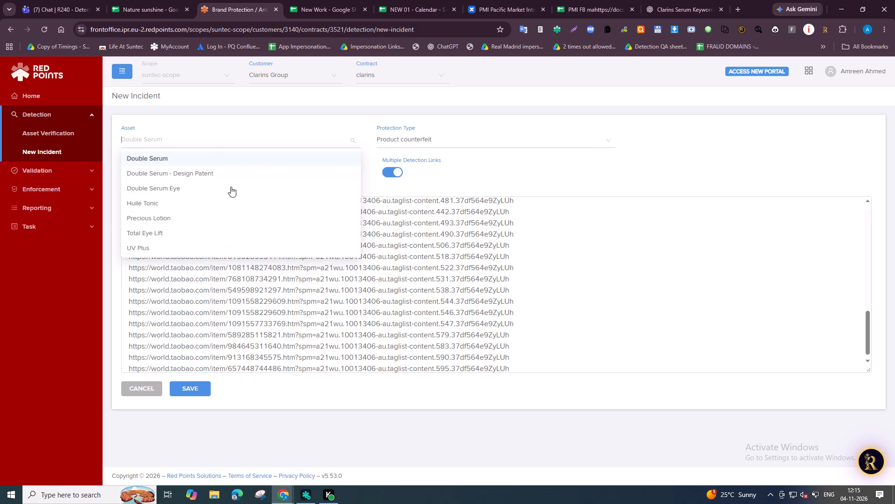
{"action": "left_click", "coordinate": [650, 181]}
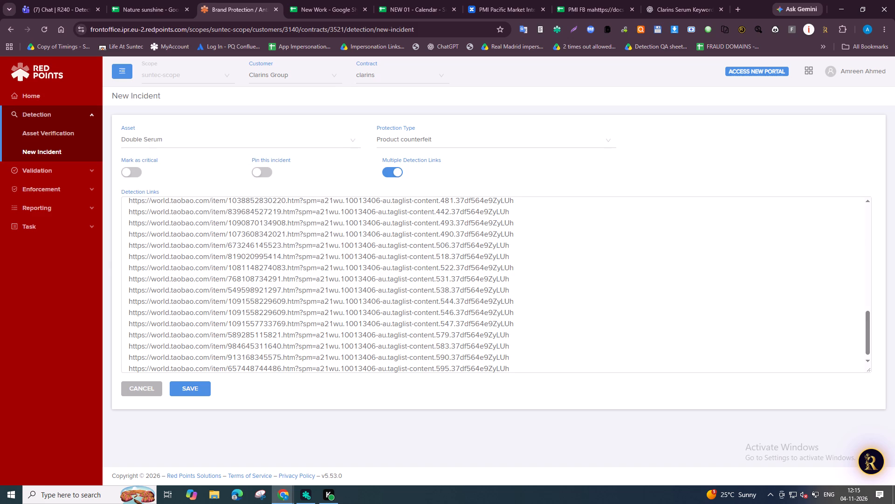
{"action": "left_click", "coordinate": [202, 143]}
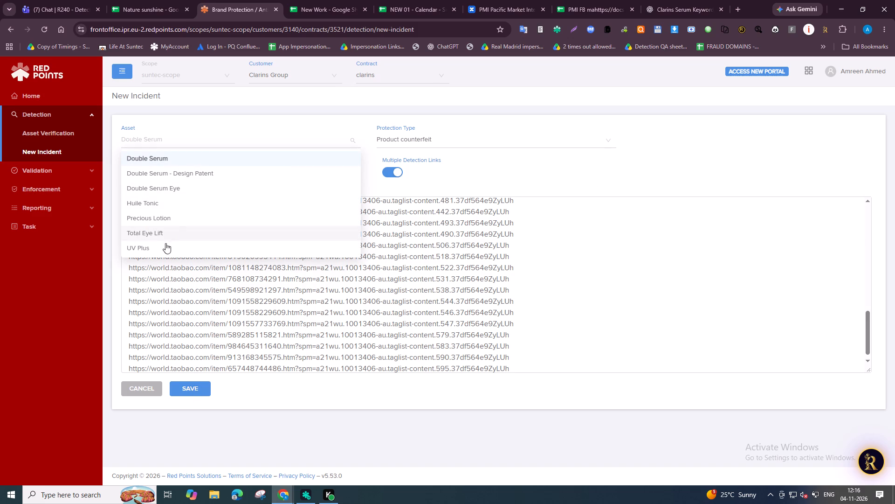
{"action": "left_click", "coordinate": [594, 169]}
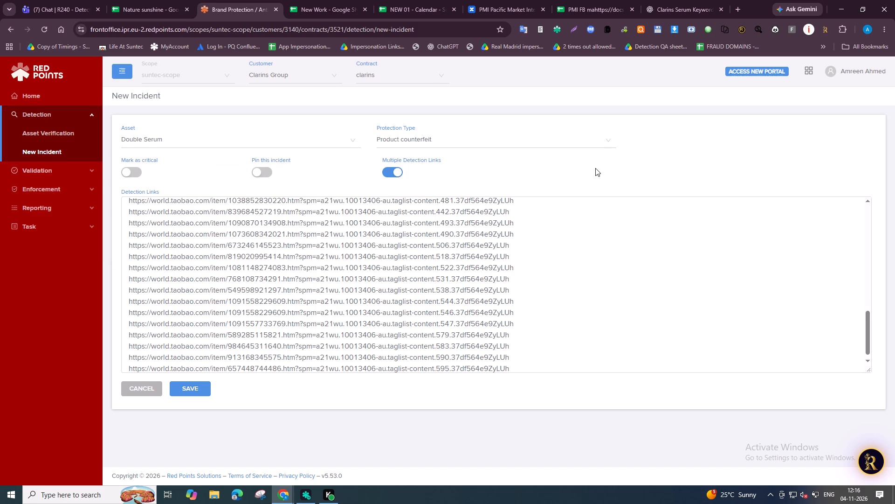
{"action": "left_click", "coordinate": [205, 387]}
Return to New Work and look over the submitted Taobao links from row 29338 to row 29390.
{"action": "left_click", "coordinate": [338, 0]}
{"action": "scroll", "coordinate": [287, 301], "scroll_direction": "up", "scroll_amount": 5}
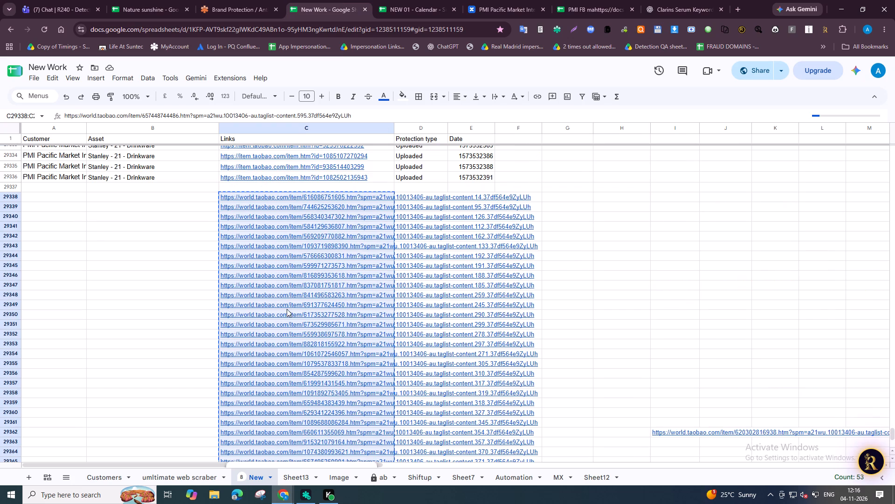
{"action": "scroll", "coordinate": [286, 309], "scroll_direction": "down", "scroll_amount": 7}
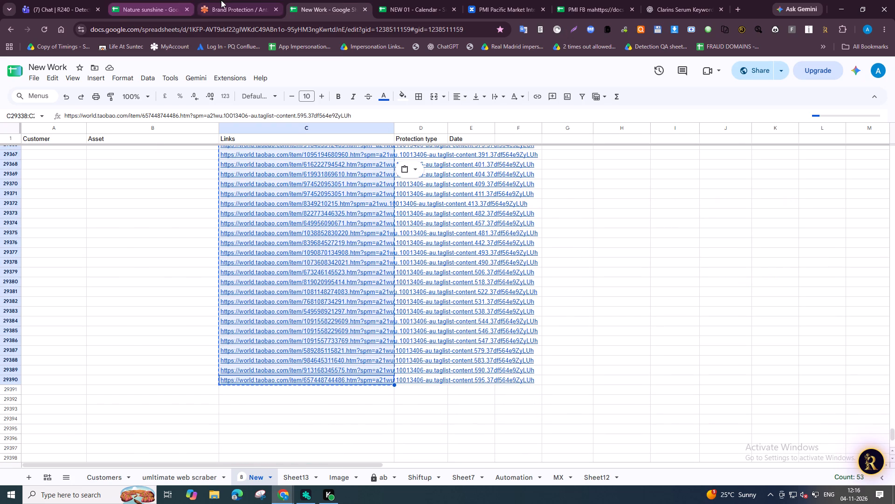
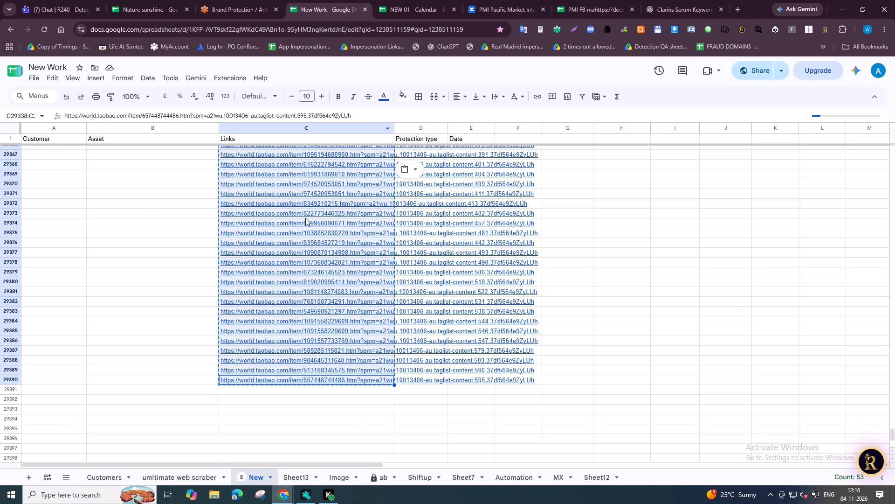
Clear the Taobao links in C29338 to C29390 and paste the copied Link, Status and Incident Id's results starting at C29337.
{"action": "key", "text": "Delete"}
{"action": "key", "text": "ctrl+Up"}
{"action": "key", "text": "Down"}
{"action": "key", "text": "ctrl+v"}
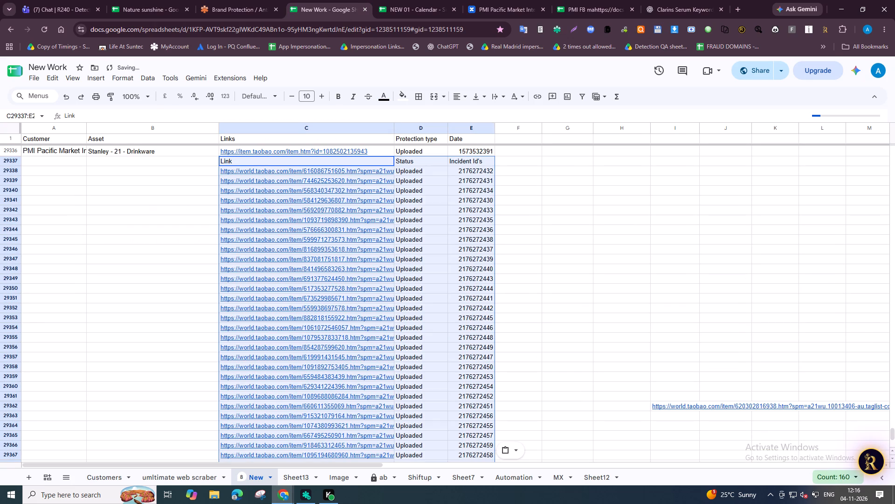
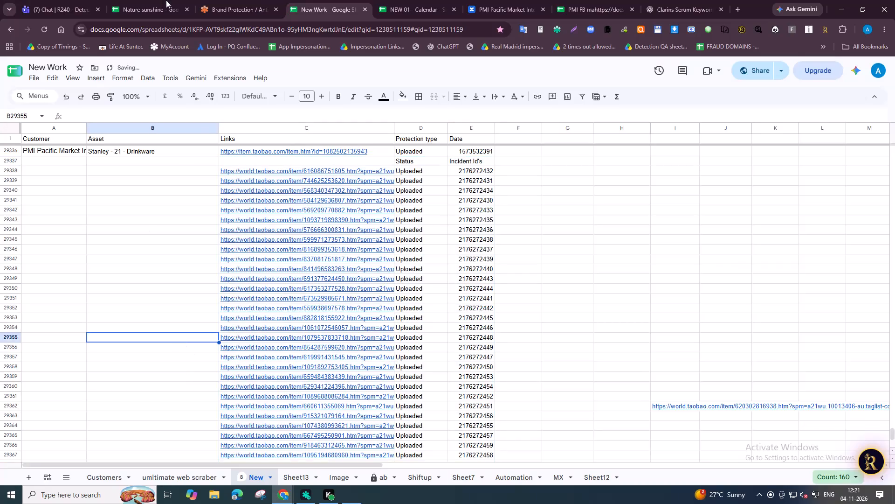
Copy the asset name Double Serum from the Red Points incident form into B29338 and B29339 of New Work.
{"action": "left_click", "coordinate": [203, 0]}
{"action": "scroll", "coordinate": [234, 164], "scroll_direction": "up", "scroll_amount": 14}
{"action": "left_click", "coordinate": [213, 138], "text": "alt"}
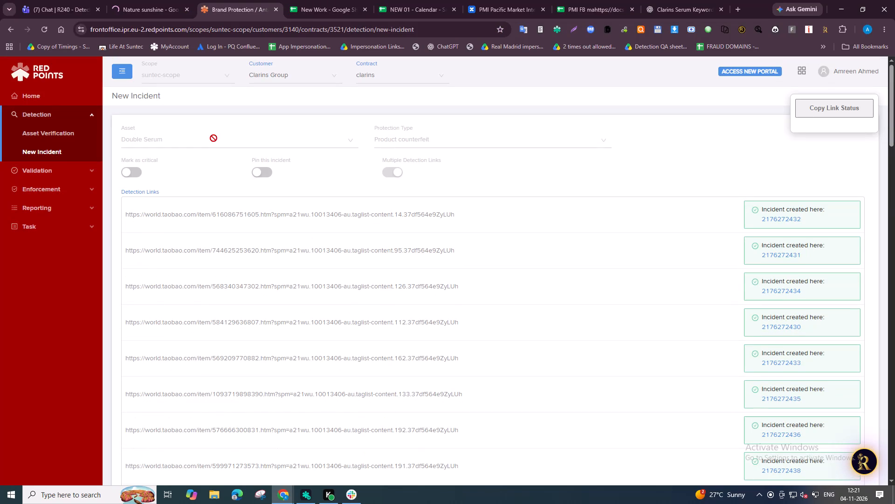
{"action": "left_click", "coordinate": [317, 0]}
{"action": "left_click", "coordinate": [193, 177]}
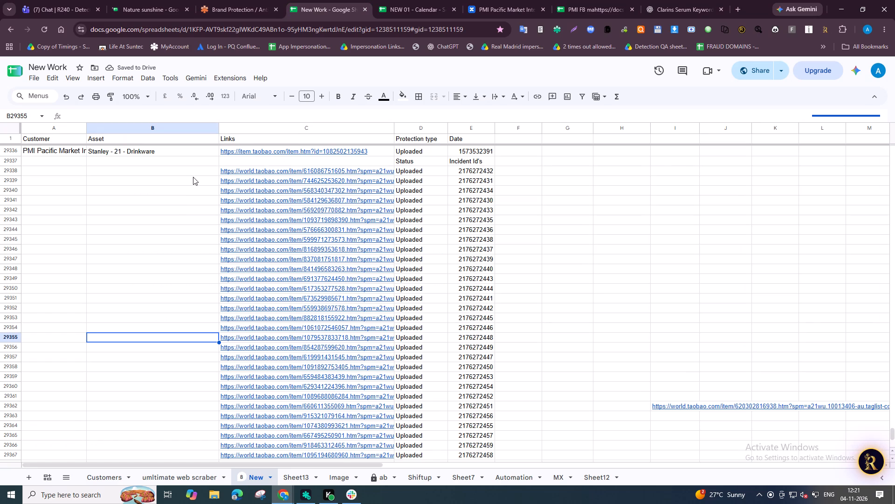
{"action": "key", "text": "ctrl+v"}
{"action": "left_click", "coordinate": [190, 171]}
{"action": "key", "text": "ctrl+v"}
{"action": "left_click", "coordinate": [187, 217]}
Copy the customer name Clarins Group from Red Points into A29338 of New Work and fill it down to A29339.
{"action": "left_click", "coordinate": [230, 0]}
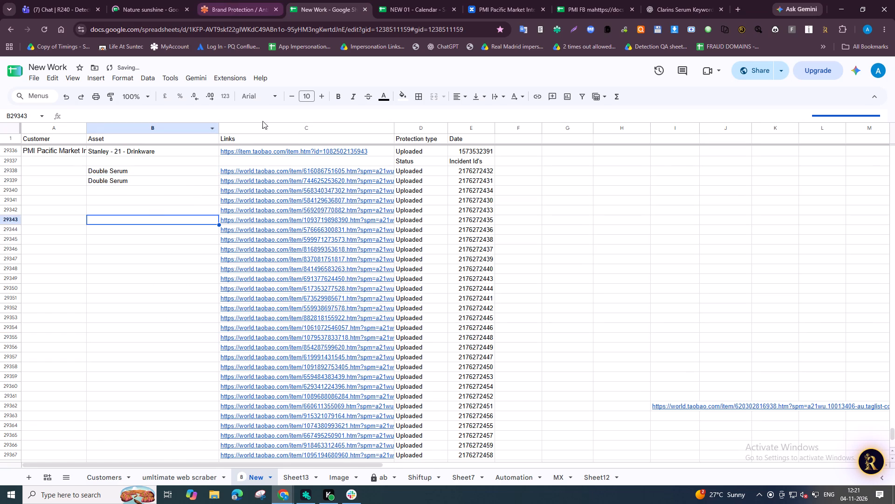
{"action": "left_click", "coordinate": [291, 75], "text": "alt"}
{"action": "left_click", "coordinate": [337, 0]}
{"action": "left_click", "coordinate": [74, 172]}
{"action": "key", "text": "ctrl+v"}
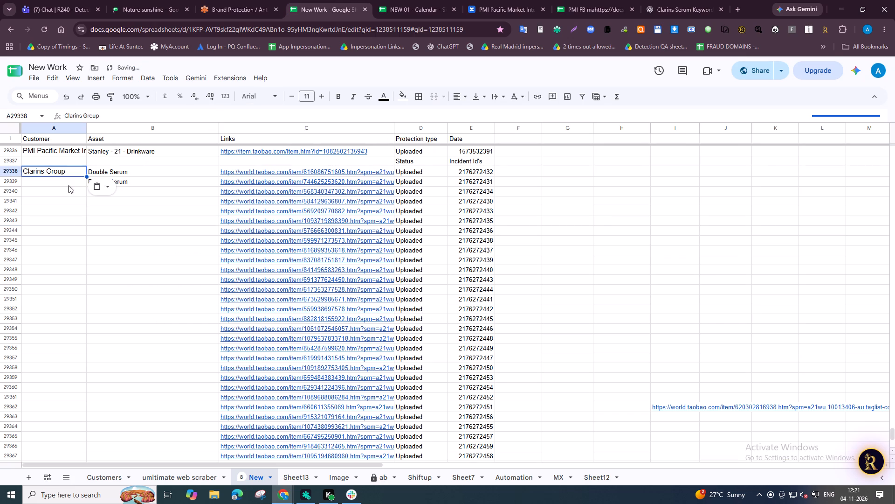
{"action": "left_click", "coordinate": [68, 185]}
{"action": "key", "text": "ctrl+d"}
Fill the Clarins Group customer and Double Serum asset values down columns A and B to row 29390.
{"action": "left_click", "coordinate": [138, 188]}
{"action": "key", "text": "Right"}
{"action": "key", "text": "ctrl+Down"}
{"action": "key", "text": "Left"}
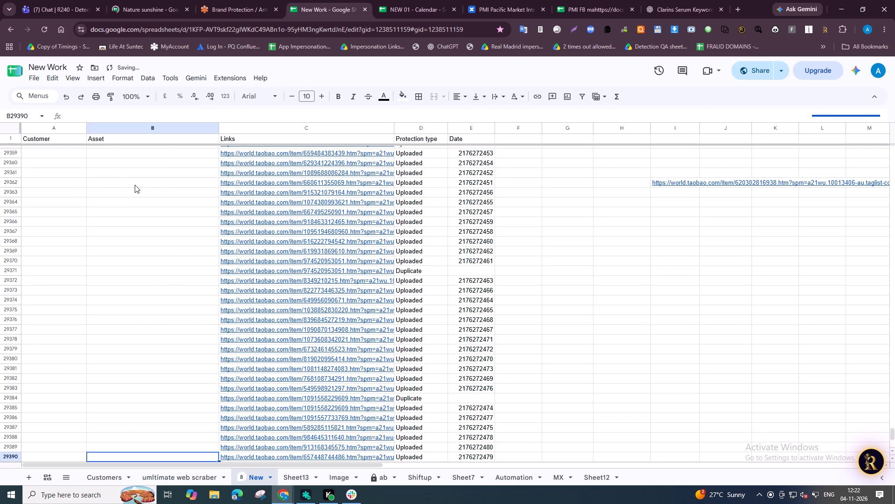
{"action": "key", "text": "ctrl+shift+Up"}
{"action": "key", "text": "ctrl+shift+Left"}
{"action": "key", "text": "ctrl+d"}
{"action": "key", "text": "Right"}
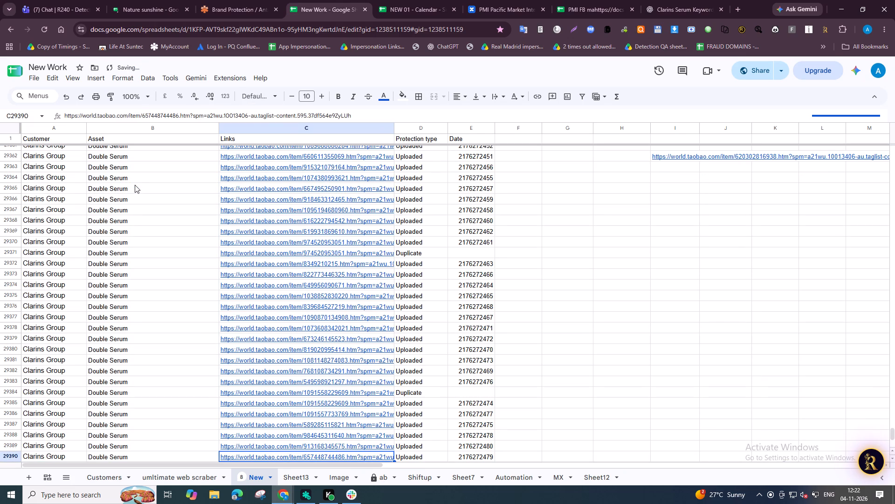
Check the Red Points submission results and enter 52 in both I29155 and J29155 of New Work's Clarins Group tally row.
{"action": "left_click", "coordinate": [209, 0]}
{"action": "scroll", "coordinate": [251, 158], "scroll_direction": "down", "scroll_amount": 20}
{"action": "scroll", "coordinate": [251, 158], "scroll_direction": "down", "scroll_amount": 20}
{"action": "scroll", "coordinate": [251, 158], "scroll_direction": "down", "scroll_amount": 1}
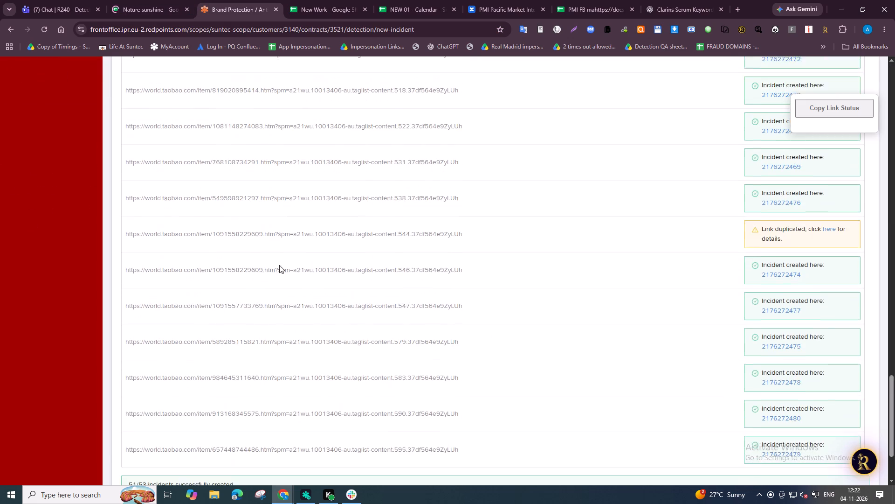
{"action": "scroll", "coordinate": [279, 265], "scroll_direction": "down", "scroll_amount": 4}
{"action": "left_click", "coordinate": [347, 0]}
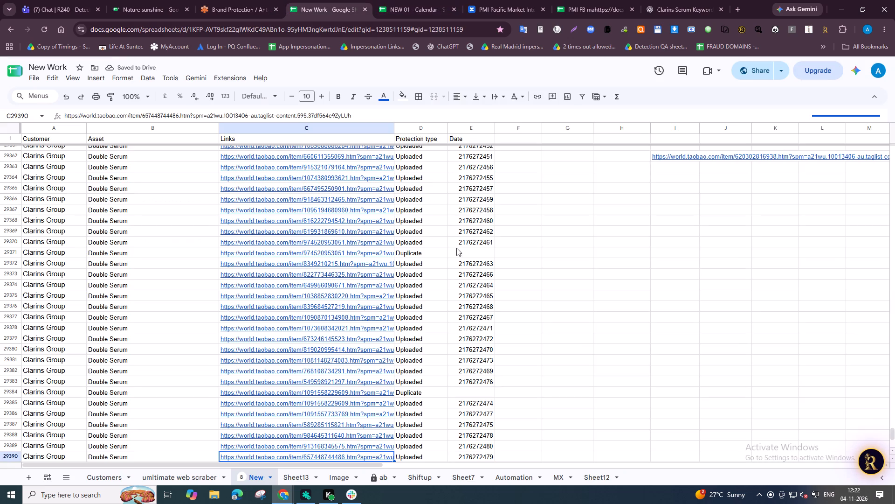
{"action": "scroll", "coordinate": [672, 261], "scroll_direction": "up", "scroll_amount": 2}
{"action": "left_click", "coordinate": [674, 252]}
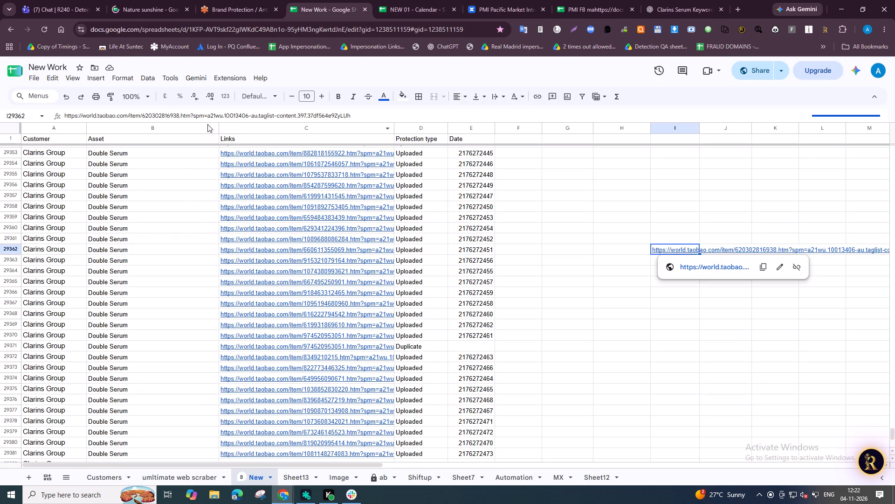
{"action": "left_click", "coordinate": [635, 206]}
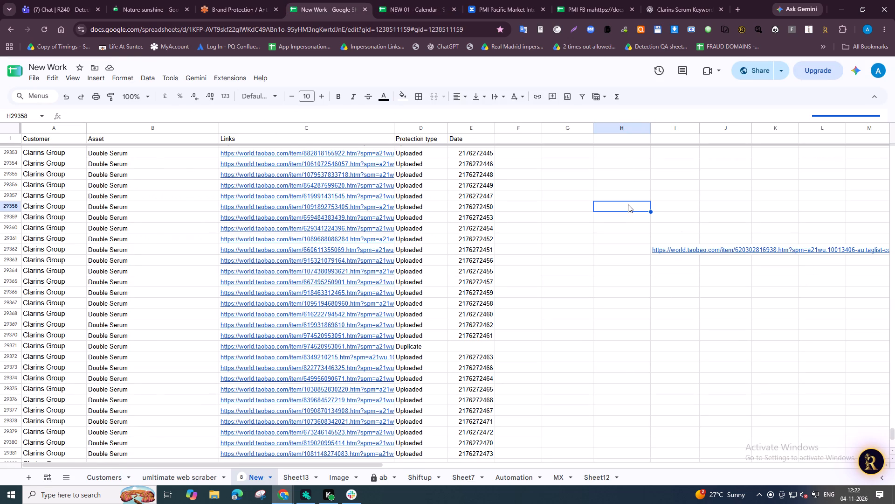
{"action": "key", "text": "ctrl+Up"}
{"action": "key", "text": "ctrl+Up"}
{"action": "key", "text": "Right"}
{"action": "key", "text": "Down"}
{"action": "key", "text": "Down"}
{"action": "key", "text": "Up"}
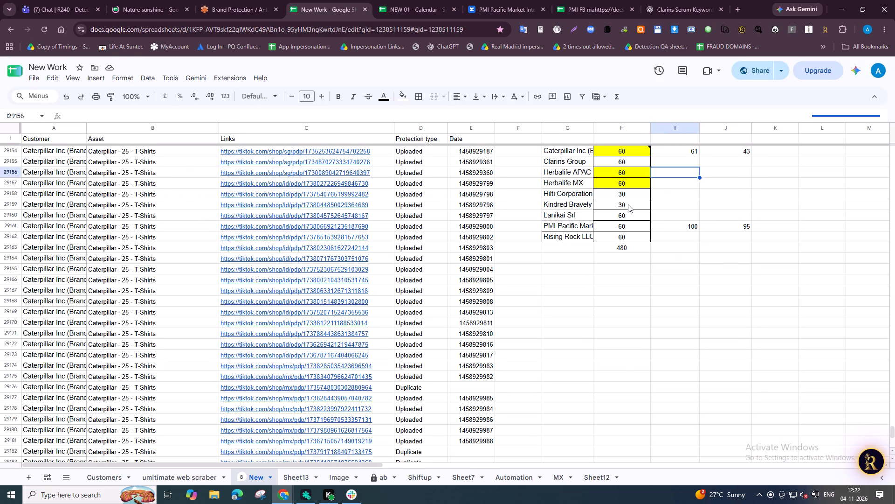
{"action": "type", "text": "52"}
{"action": "key", "text": "Right"}
{"action": "type", "text": "52"}
{"action": "key", "text": "Down"}
Select the tally values in J29154 to J29161 and show their summary statistics, including the sum.
{"action": "key", "text": "Up"}
{"action": "key", "text": "Up"}
{"action": "key", "text": "ctrl+shift+Down"}
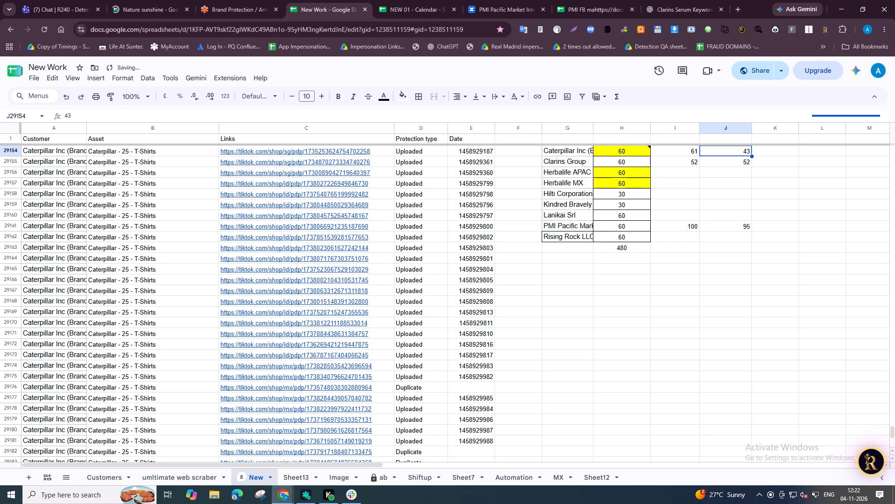
{"action": "key", "text": "ctrl+shift+Down"}
{"action": "left_click", "coordinate": [840, 477]}
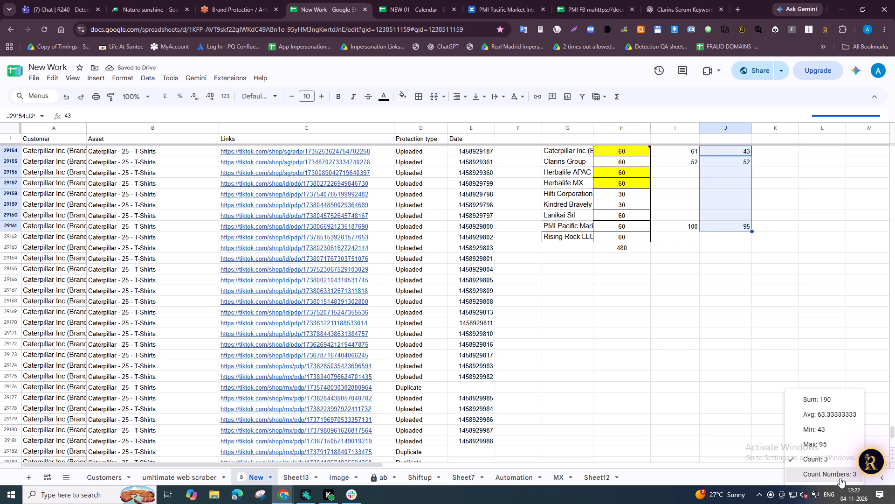
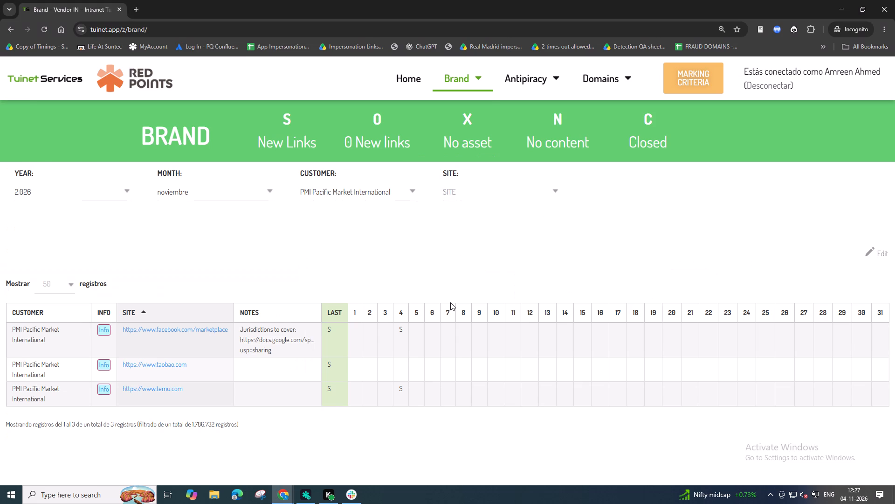
Mark day 4 of noviembre as S for PMI Pacific Market International's taobao.com row in the Tuinet Brand tracker.
{"action": "key", "text": "alt+Tab"}
{"action": "key", "text": "alt+Tab"}
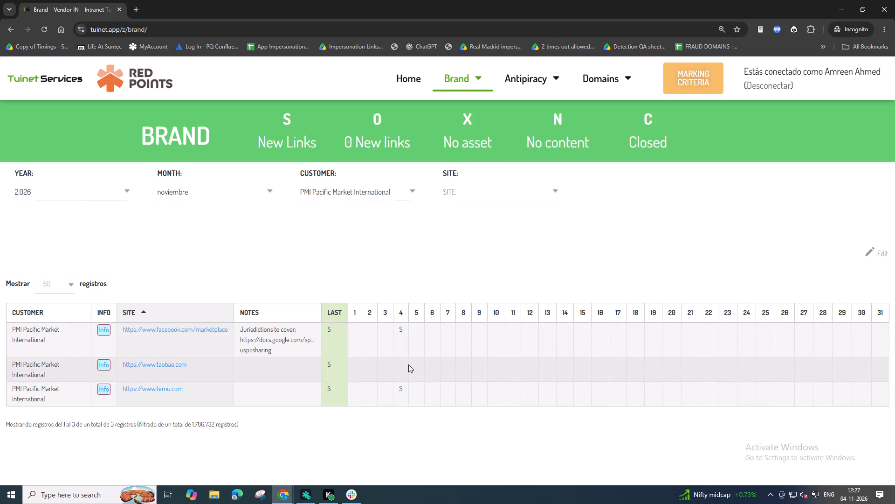
{"action": "double_click", "coordinate": [402, 364]}
{"action": "left_click", "coordinate": [364, 270]}
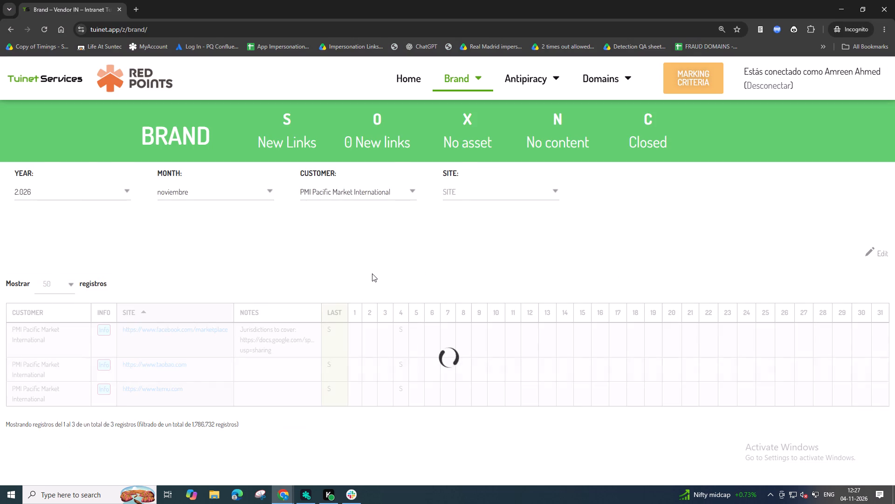
Select J29152 to J29166 in New Work to check the sum of the second tally column.
{"action": "key", "text": "alt+Tab"}
{"action": "left_click", "coordinate": [729, 330]}
{"action": "left_click_drag", "start_coordinate": [740, 178], "coordinate": [745, 327]}
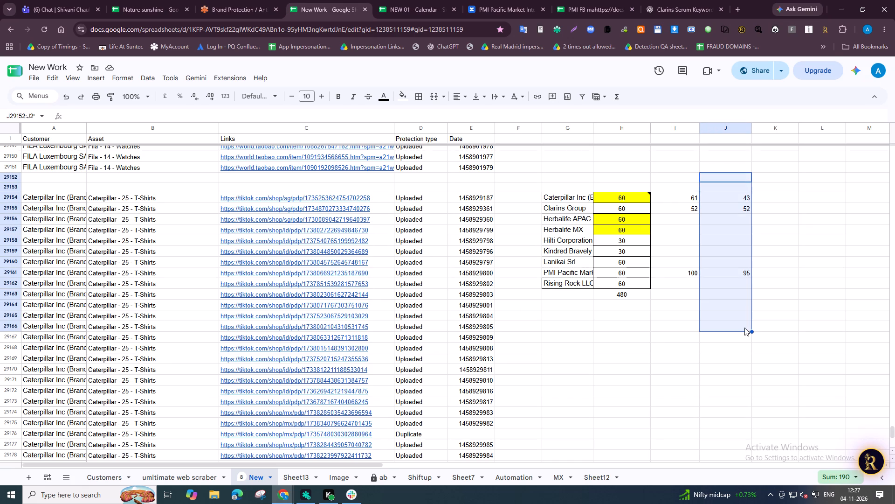
{"action": "left_click", "coordinate": [744, 404]}
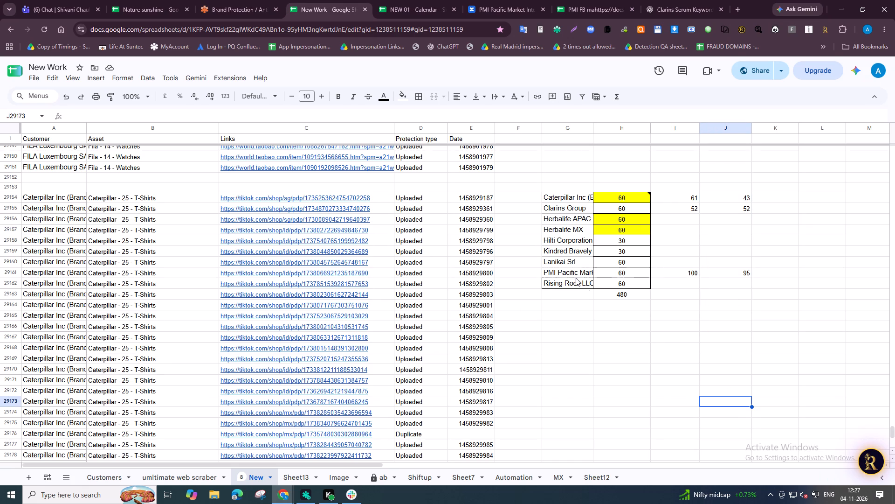
Copy the customer name Herbalife MX from G29157 of New Work and filter the Tuinet Brand tracker by that customer.
{"action": "left_click", "coordinate": [570, 233]}
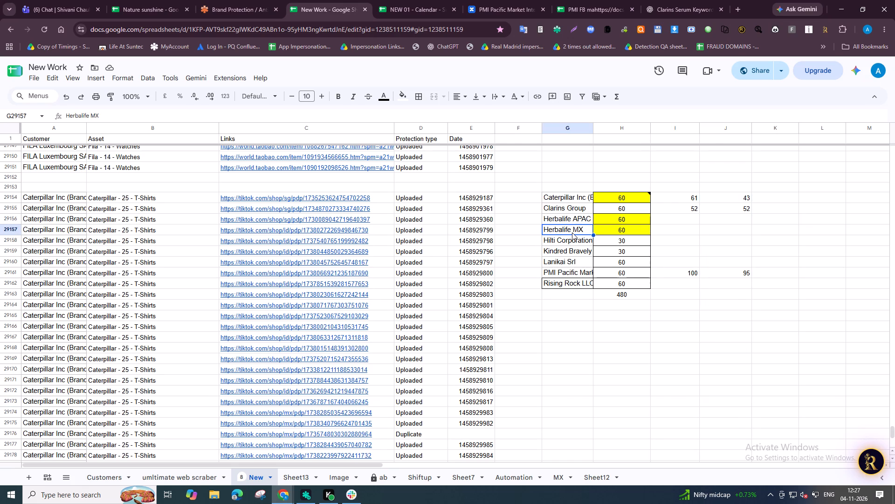
{"action": "key", "text": "ctrl+c"}
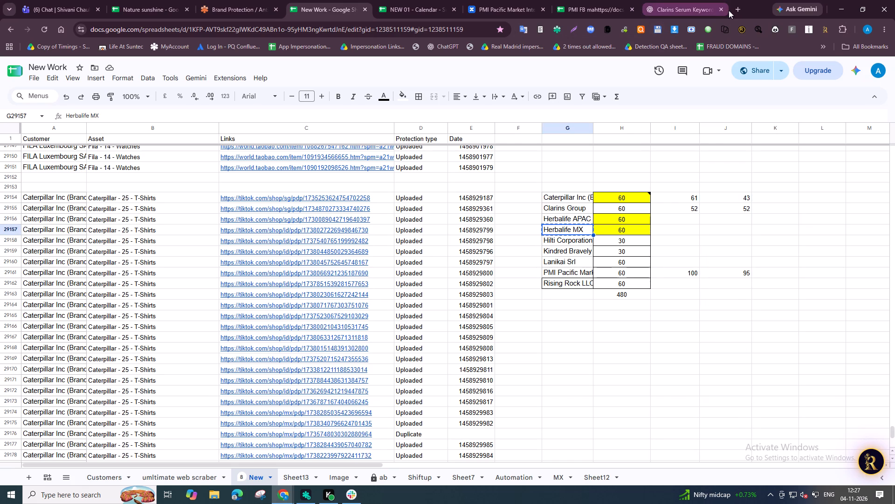
{"action": "key", "text": "alt+Tab"}
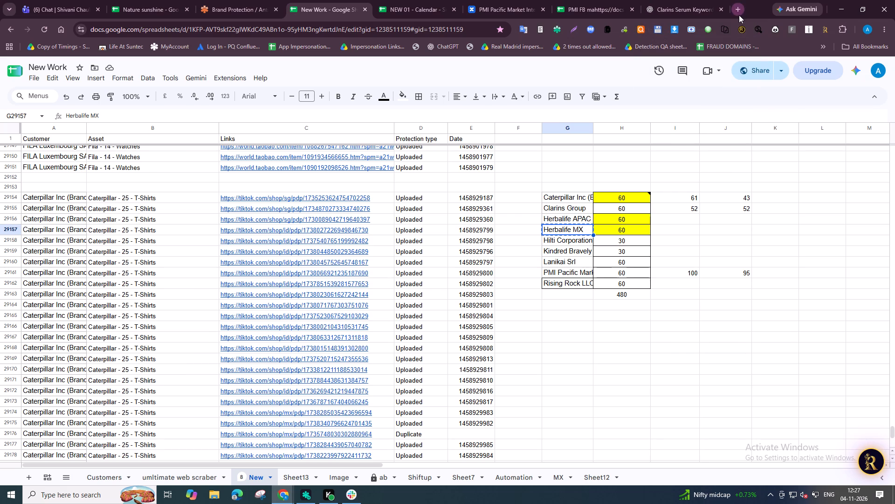
{"action": "left_click", "coordinate": [555, 329], "text": "alt"}
{"action": "key", "text": "alt+Tab"}
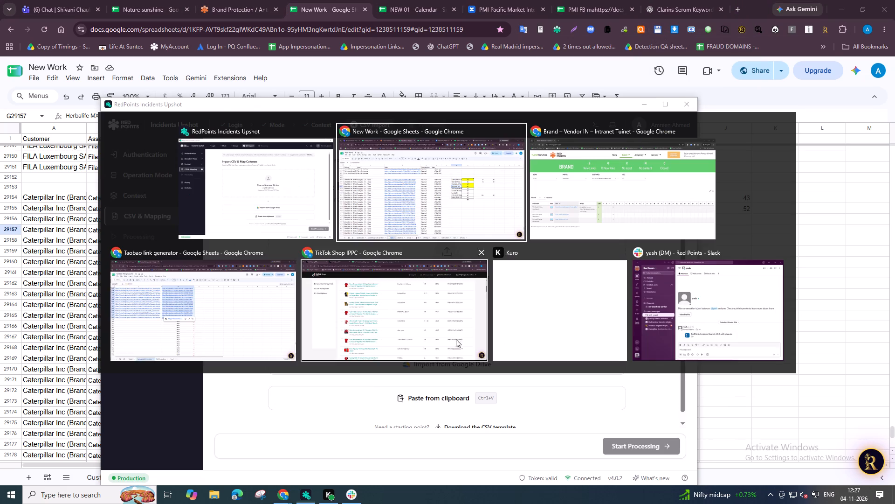
{"action": "left_click", "coordinate": [590, 212], "text": "alt"}
{"action": "left_click", "coordinate": [407, 193]}
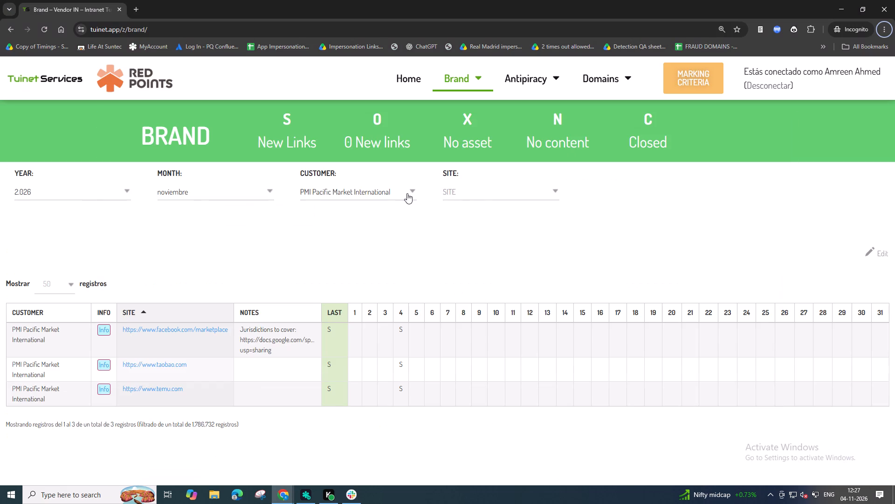
{"action": "key", "text": "ctrl+v"}
{"action": "left_click", "coordinate": [392, 225]}
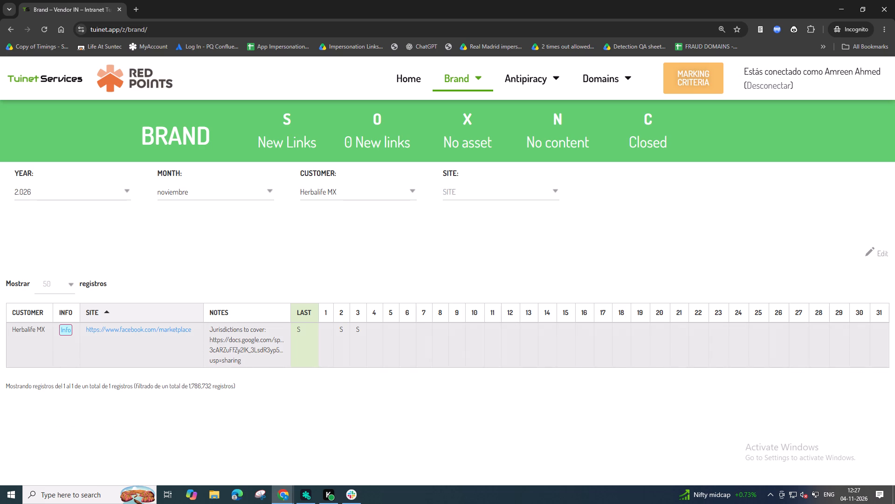
Copy the jurisdictions spreadsheet link from the Herbalife MX notes and open it in a new tab of the main browser window.
{"action": "left_click_drag", "start_coordinate": [209, 343], "coordinate": [253, 364]}
{"action": "key", "text": "ctrl+c"}
{"action": "key", "text": "alt+Tab"}
{"action": "key", "text": "alt+Tab"}
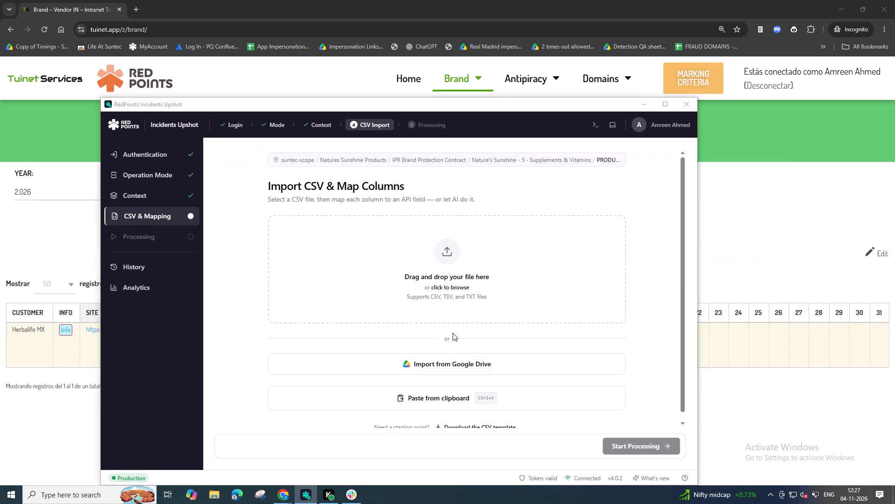
{"action": "key", "text": "alt+Tab"}
{"action": "left_click", "coordinate": [734, 9]}
{"action": "key", "text": "ctrl+v"}
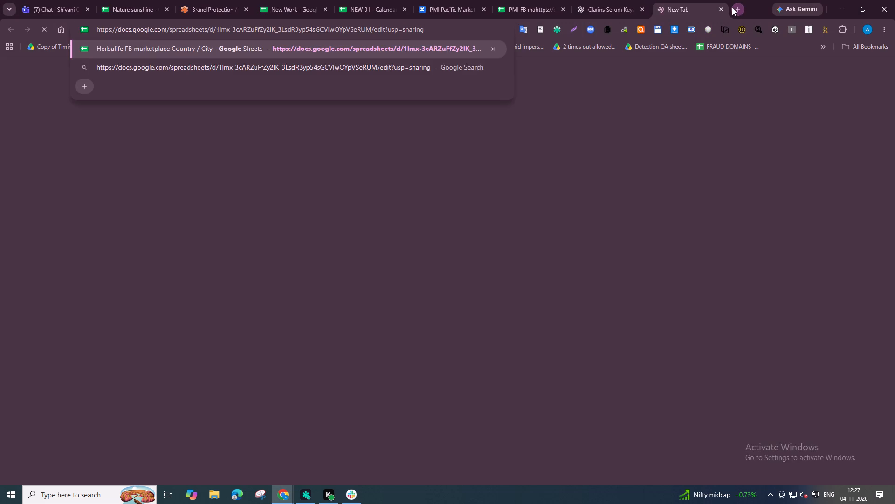
{"action": "key", "text": "Return"}
Open facebook.com in a separate new browser window, then switch back to the previous window.
{"action": "key", "text": "ctrl+n"}
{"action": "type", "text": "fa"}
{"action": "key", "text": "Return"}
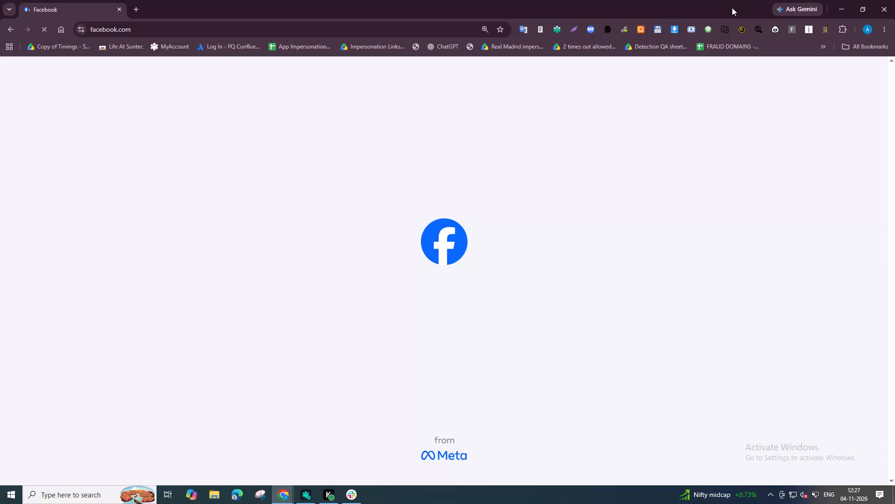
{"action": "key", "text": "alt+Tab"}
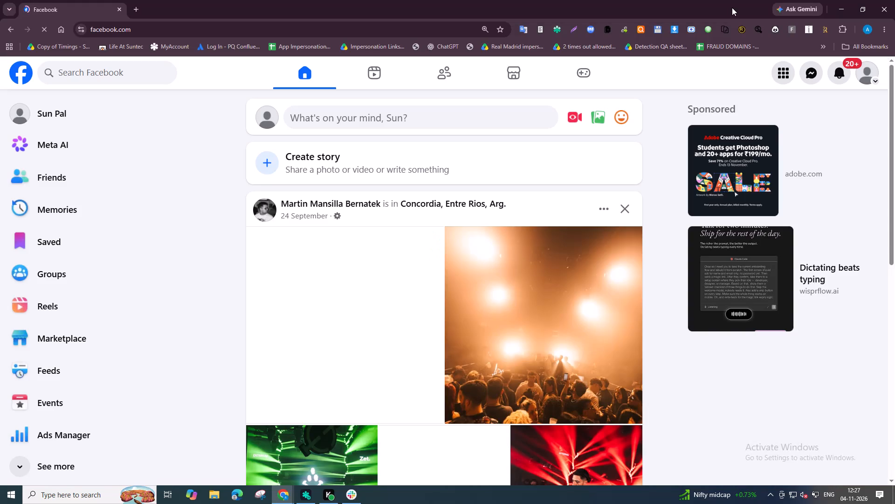
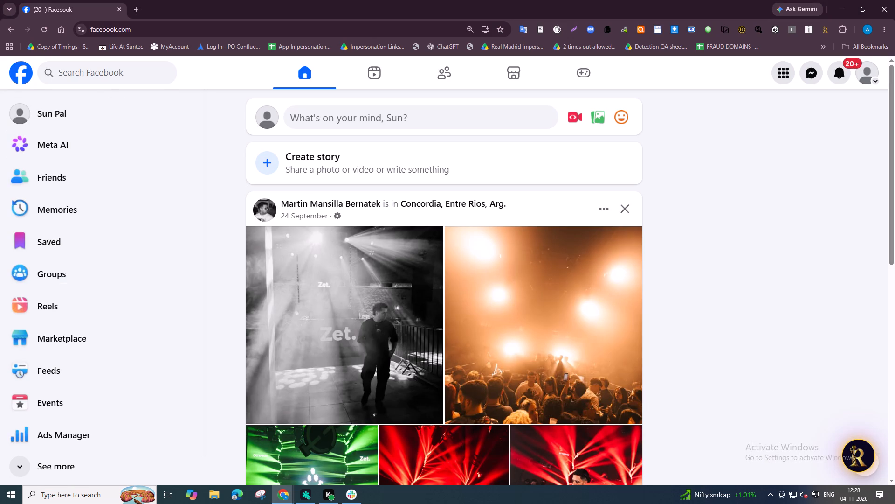
Open Facebook Marketplace and search it for Herbalife.
{"action": "left_click", "coordinate": [59, 343]}
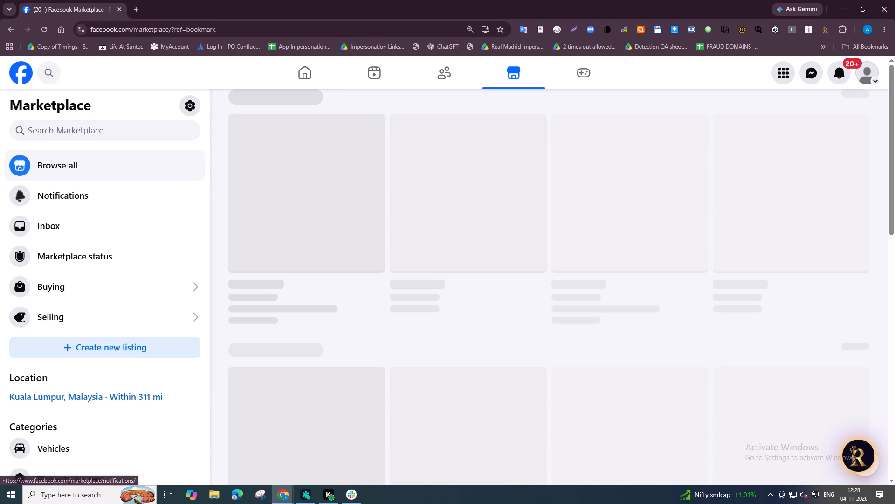
{"action": "left_click", "coordinate": [114, 130]}
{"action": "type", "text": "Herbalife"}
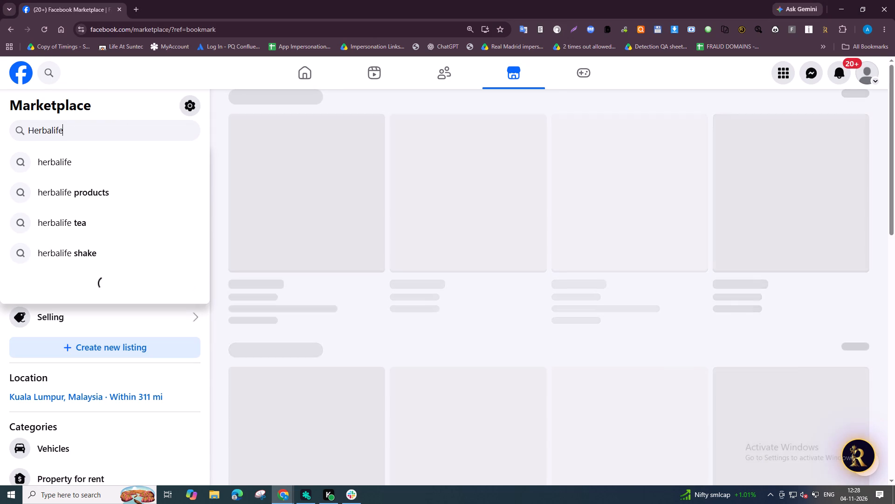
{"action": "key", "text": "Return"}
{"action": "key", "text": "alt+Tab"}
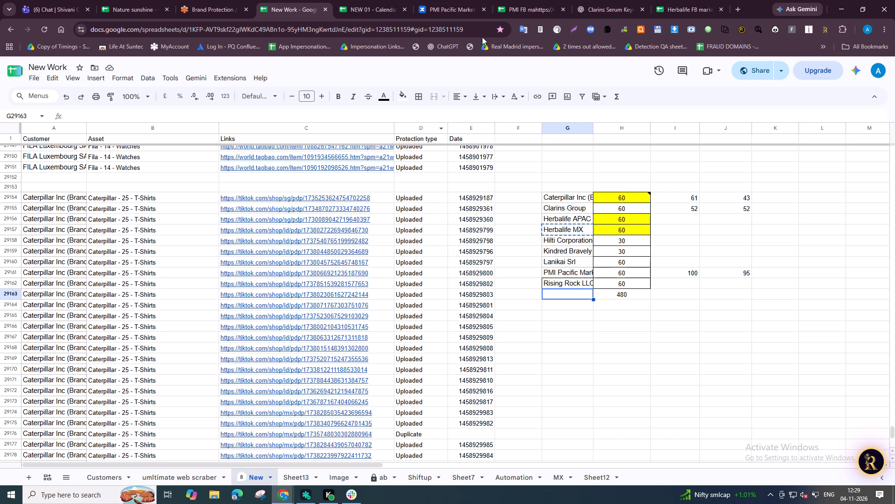
{"action": "left_click", "coordinate": [682, 0]}
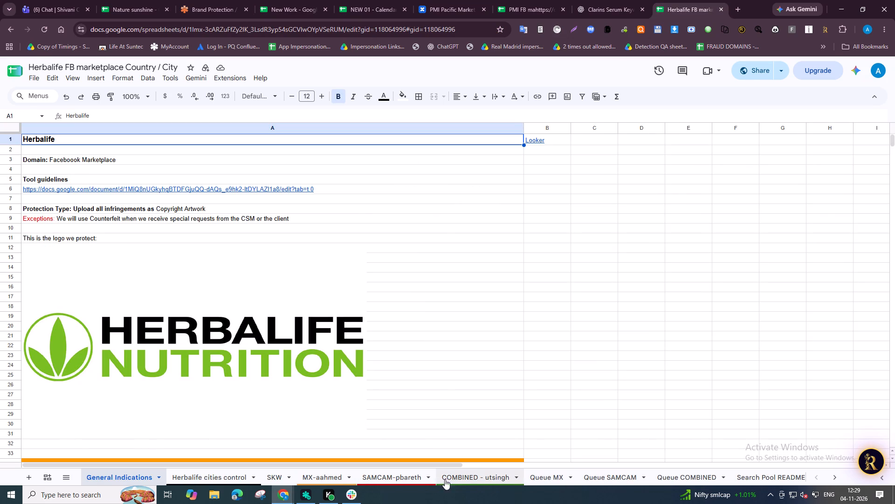
{"action": "left_click", "coordinate": [332, 475]}
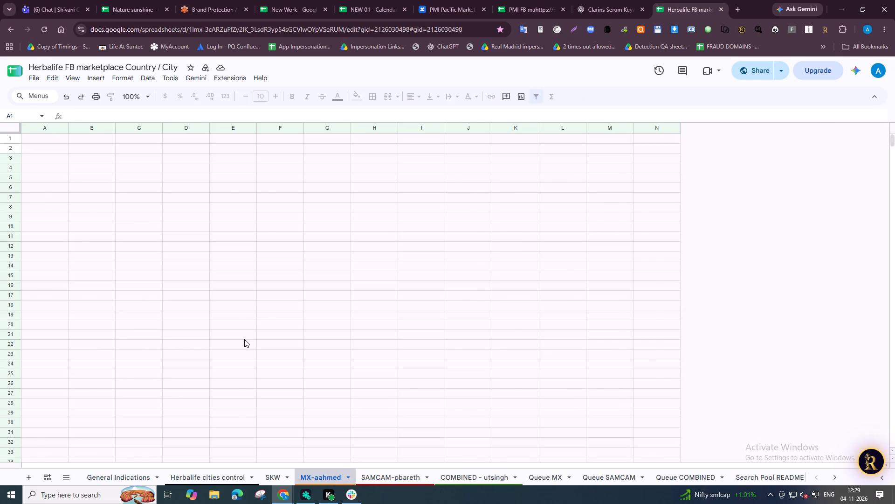
Copy the Marketplace search link for Chiapas, batido herbalife, from E43 and open it in a new browser tab.
{"action": "scroll", "coordinate": [244, 339], "scroll_direction": "up", "scroll_amount": 5}
{"action": "scroll", "coordinate": [600, 321], "scroll_direction": "down", "scroll_amount": 11}
{"action": "scroll", "coordinate": [615, 352], "scroll_direction": "up", "scroll_amount": 4}
{"action": "left_click", "coordinate": [493, 276]}
{"action": "key", "text": "Down"}
{"action": "key", "text": "Left"}
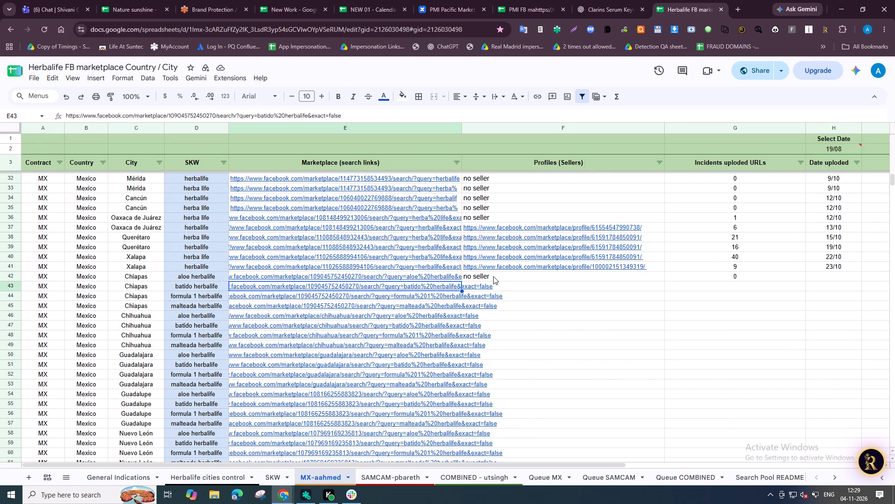
{"action": "key", "text": "ctrl+c"}
{"action": "key", "text": "ctrl+c"}
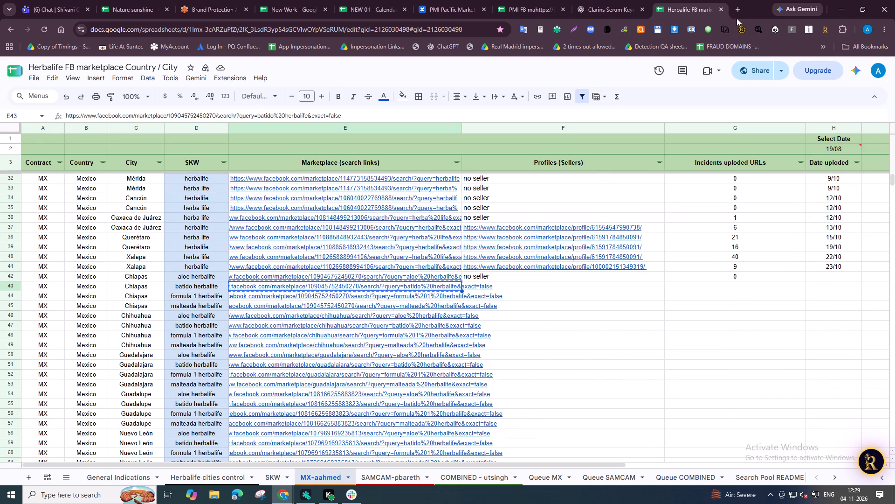
{"action": "left_click", "coordinate": [735, 6]}
{"action": "key", "text": "ctrl+v"}
{"action": "key", "text": "Return"}
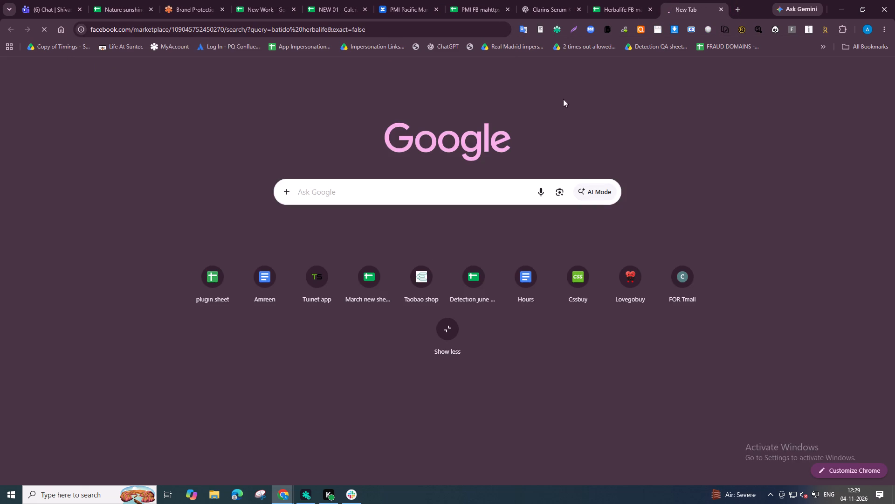
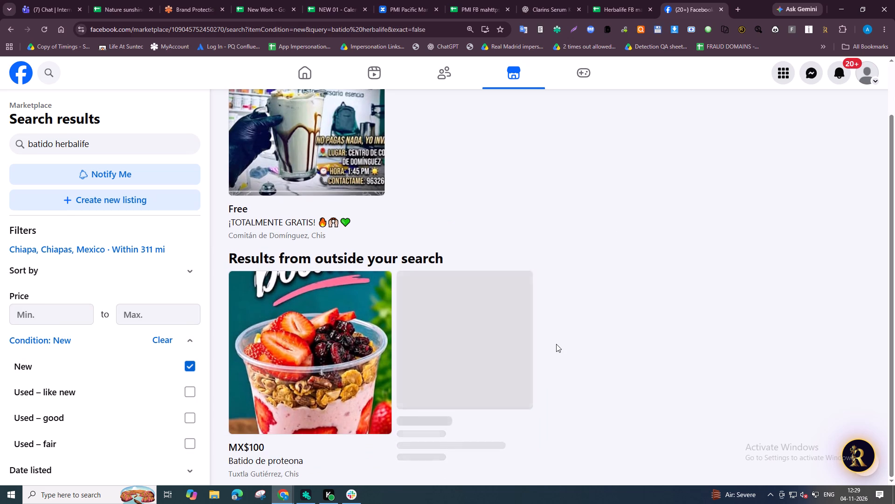
Copy the address of the Chiapas batido herbalife Marketplace search and replace the URL list in the FB Detection extension with it.
{"action": "scroll", "coordinate": [556, 344], "scroll_direction": "down", "scroll_amount": 7}
{"action": "scroll", "coordinate": [556, 344], "scroll_direction": "up", "scroll_amount": 12}
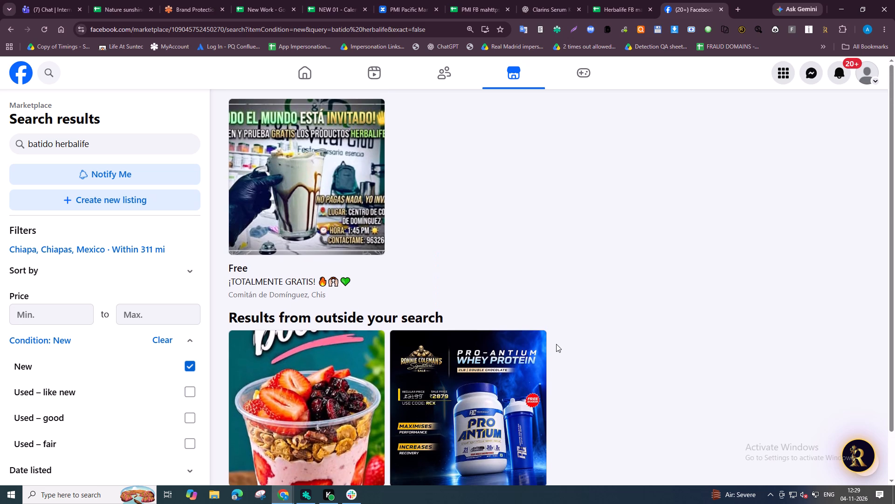
{"action": "left_click", "coordinate": [451, 27]}
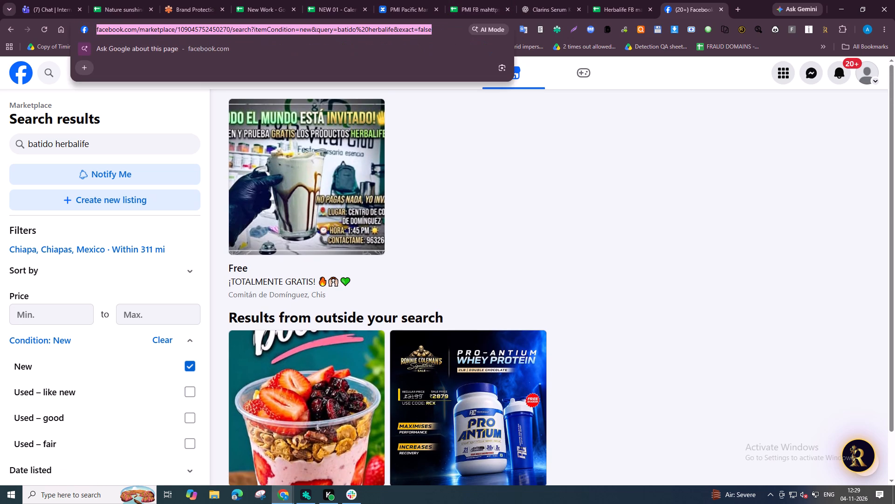
{"action": "key", "text": "ctrl+c"}
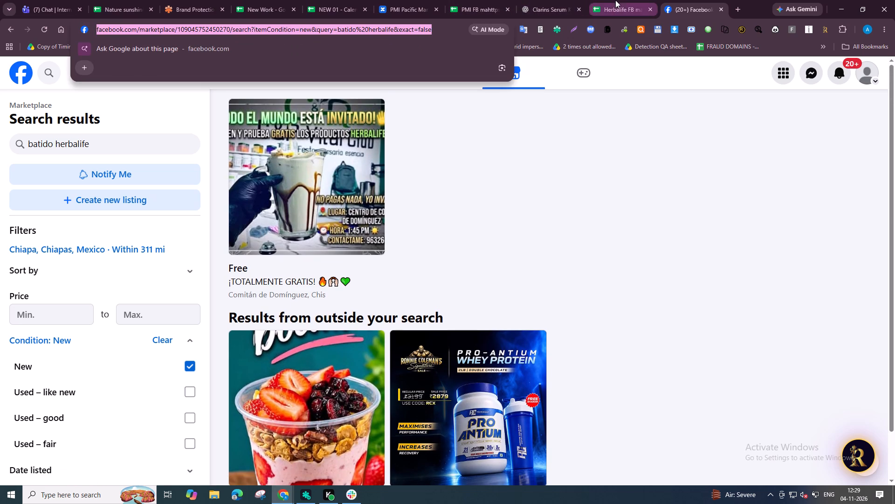
{"action": "key", "text": "ctrl+c"}
{"action": "left_click", "coordinate": [741, 10]}
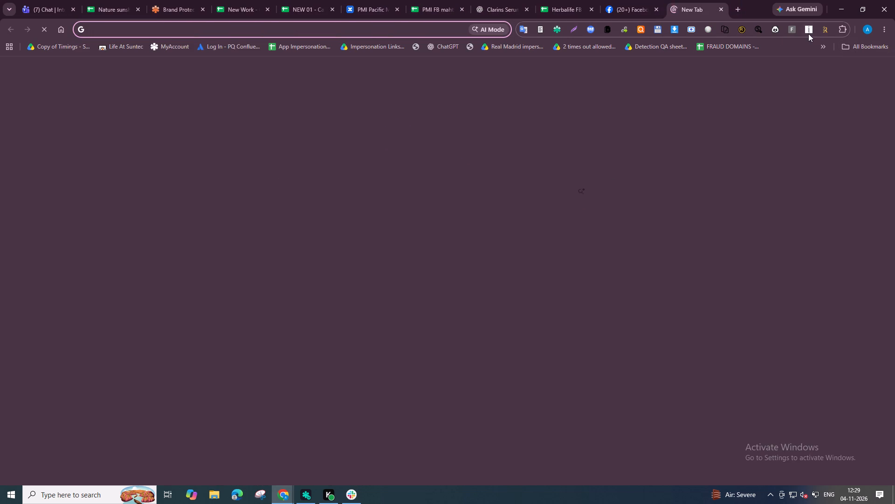
{"action": "left_click", "coordinate": [792, 34]}
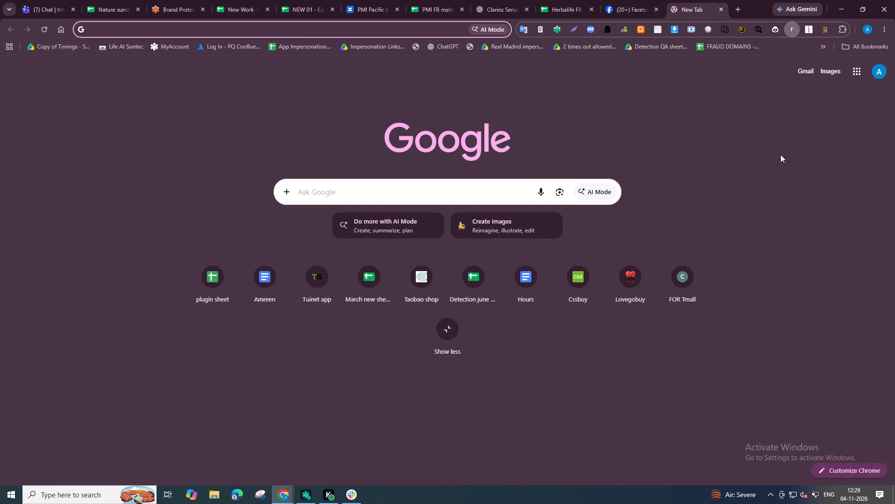
{"action": "left_click", "coordinate": [737, 196]}
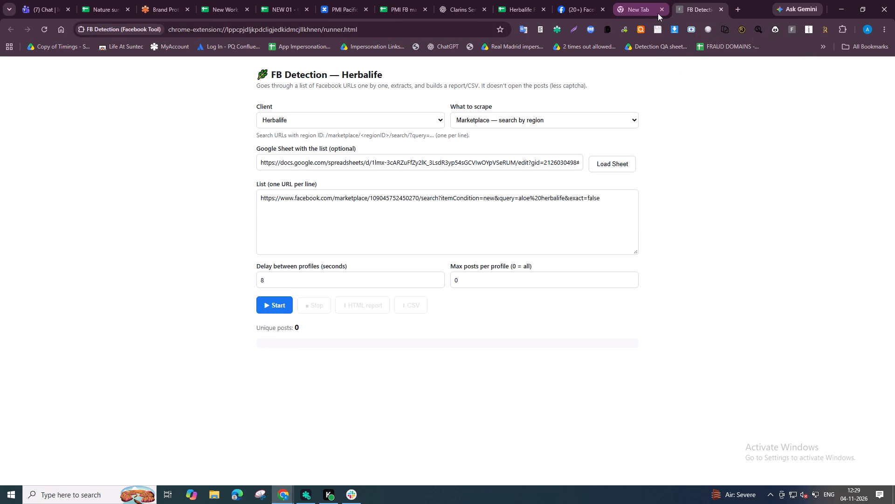
{"action": "left_click", "coordinate": [659, 11]}
{"action": "left_click", "coordinate": [613, 205]}
{"action": "key", "text": "ctrl+a"}
{"action": "key", "text": "ctrl+v"}
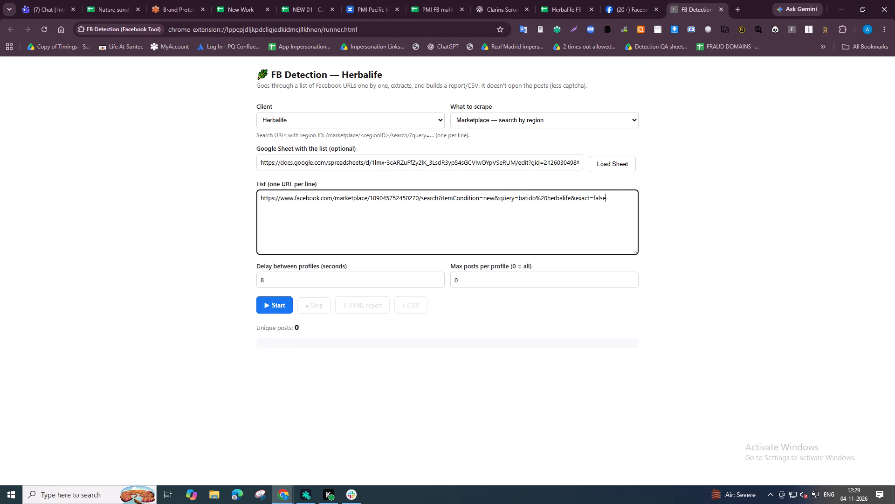
Set the maximum posts per profile to 100, keep Marketplace — search by region as the scrape type, and start the extraction.
{"action": "double_click", "coordinate": [490, 282]}
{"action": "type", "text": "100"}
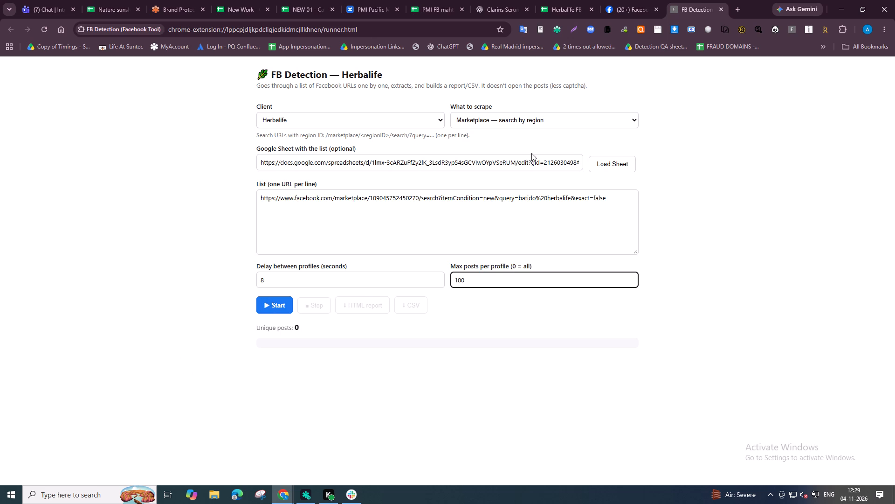
{"action": "left_click", "coordinate": [537, 123]}
{"action": "left_click", "coordinate": [523, 131]}
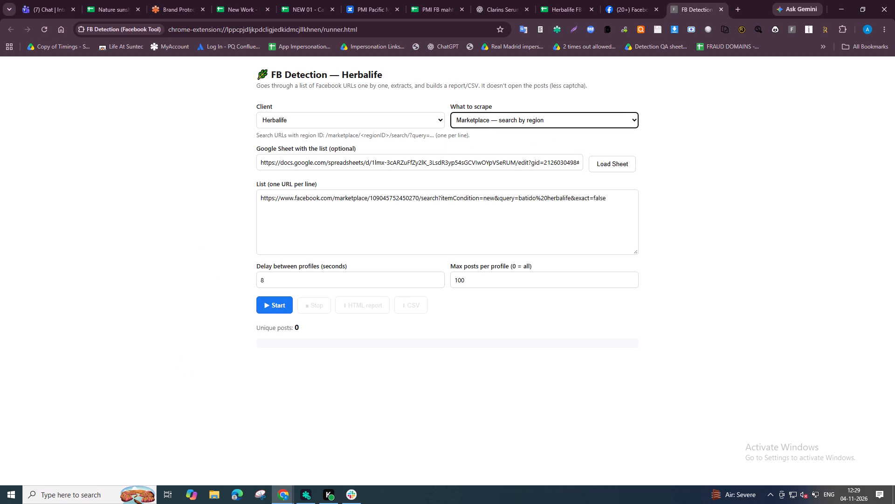
{"action": "left_click", "coordinate": [271, 306]}
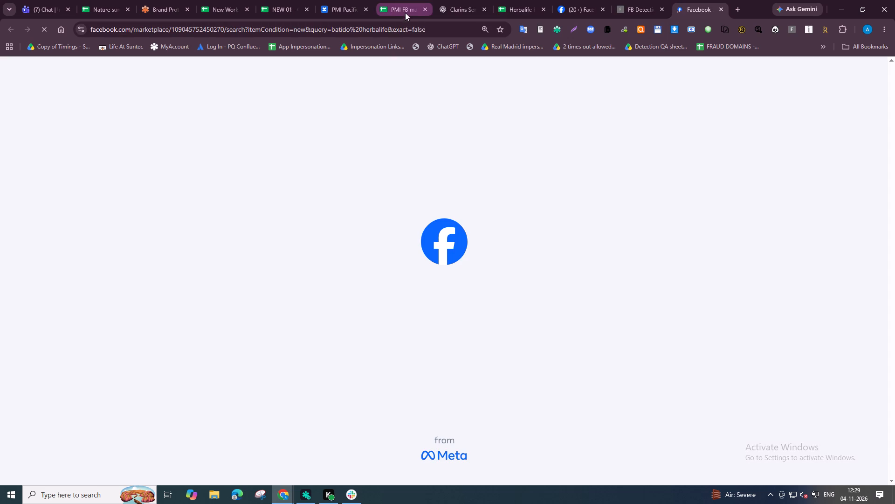
Close the PMI FB sheet and PMI Pacific Market pages that are still open.
{"action": "left_click", "coordinate": [425, 9]}
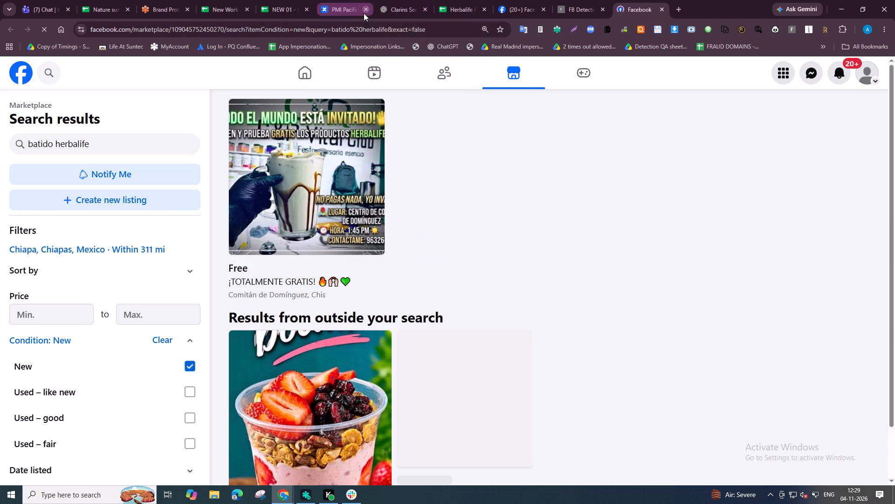
{"action": "left_click", "coordinate": [364, 13]}
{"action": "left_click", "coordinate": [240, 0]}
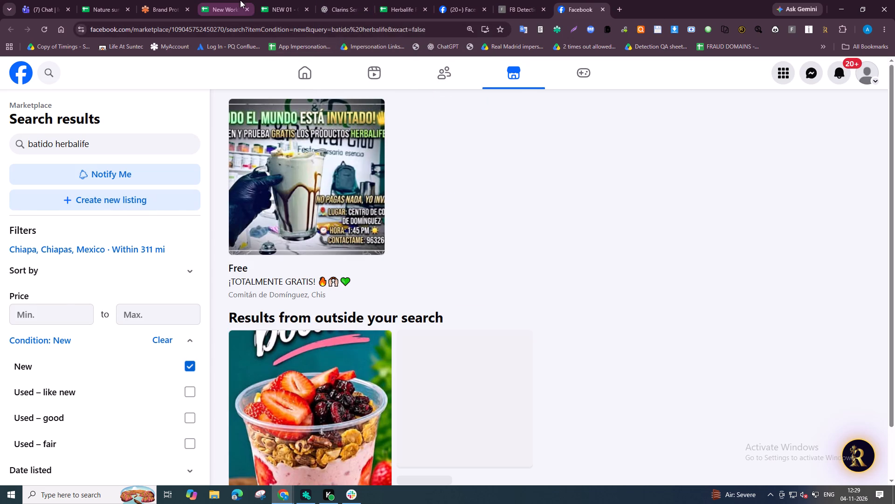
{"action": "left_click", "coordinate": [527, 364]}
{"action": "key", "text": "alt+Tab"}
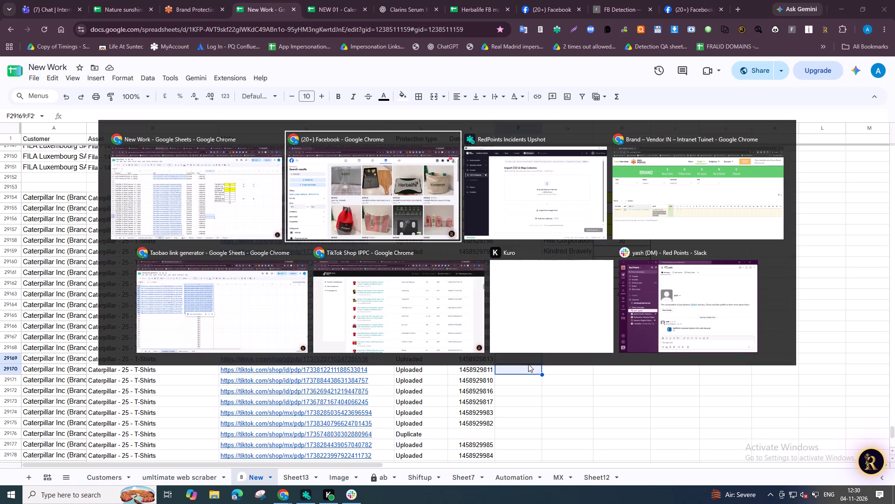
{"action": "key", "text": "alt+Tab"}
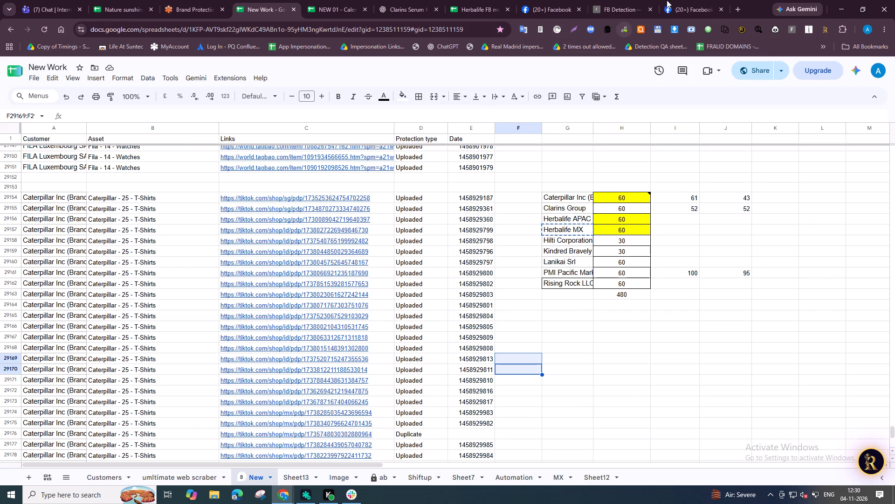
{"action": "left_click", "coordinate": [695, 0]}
{"action": "left_click", "coordinate": [494, 0]}
{"action": "scroll", "coordinate": [200, 232], "scroll_direction": "up", "scroll_amount": 2}
{"action": "scroll", "coordinate": [132, 198], "scroll_direction": "up", "scroll_amount": 1}
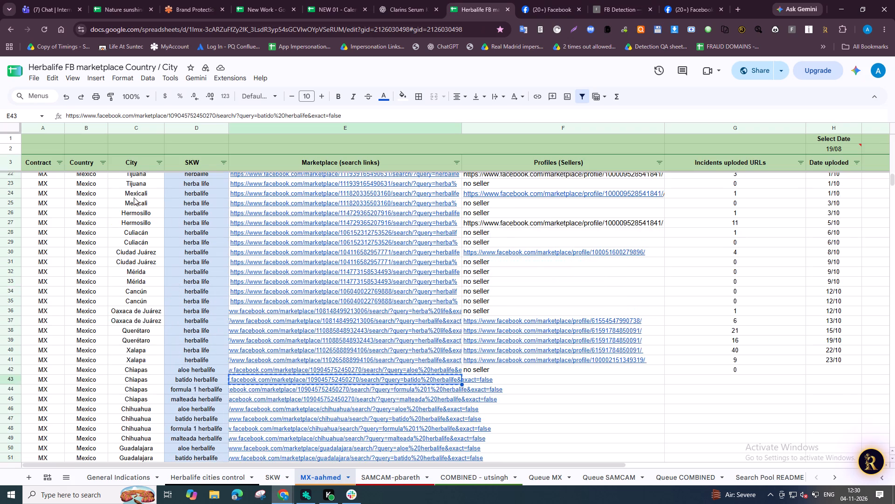
{"action": "scroll", "coordinate": [134, 197], "scroll_direction": "up", "scroll_amount": 4}
{"action": "left_click", "coordinate": [131, 310]}
{"action": "key", "text": "ctrl+c"}
{"action": "key", "text": "alt+Tab"}
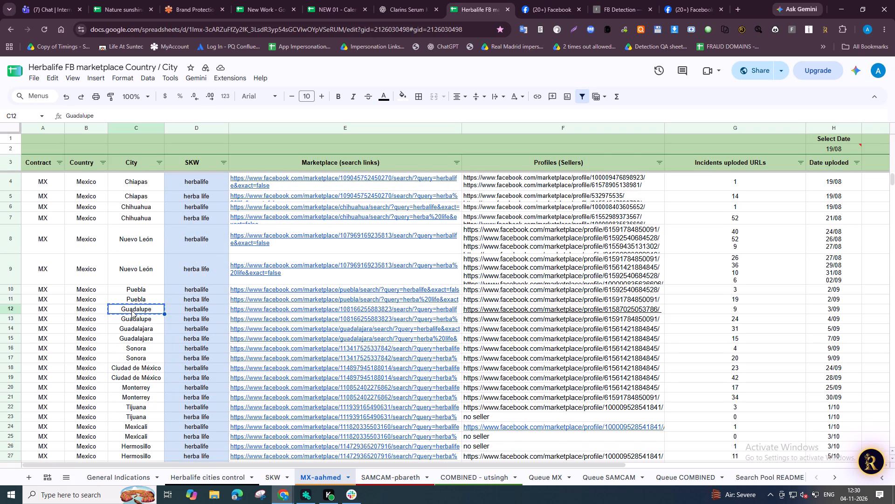
{"action": "left_click", "coordinate": [57, 246]}
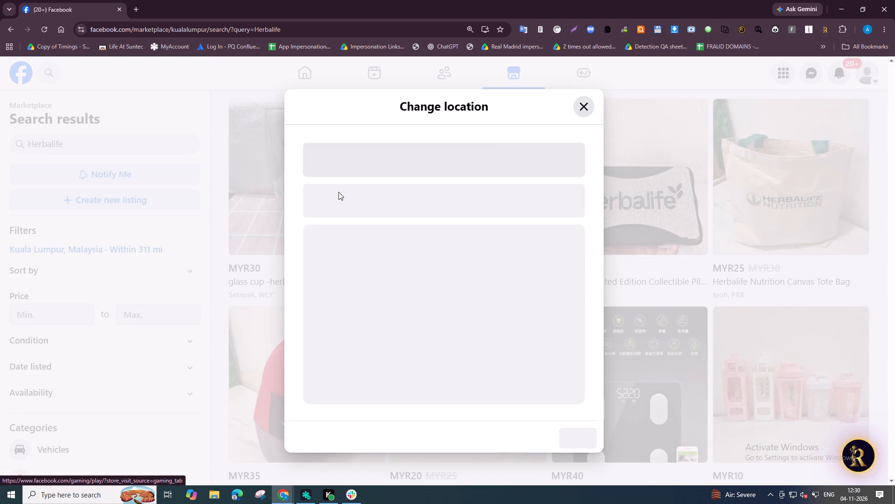
{"action": "triple_click", "coordinate": [358, 167]}
{"action": "key", "text": "ctrl+v"}
{"action": "left_click", "coordinate": [358, 201]}
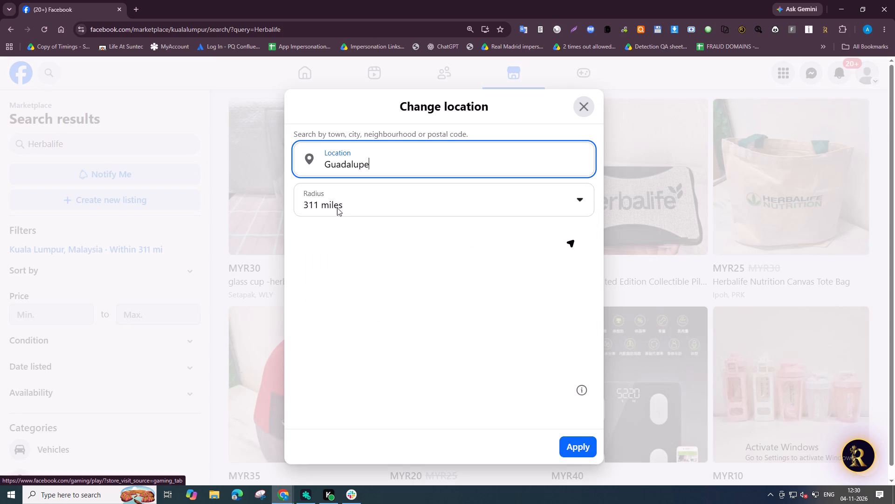
{"action": "left_click", "coordinate": [337, 205]}
{"action": "left_click", "coordinate": [330, 461]}
{"action": "left_click", "coordinate": [576, 445]}
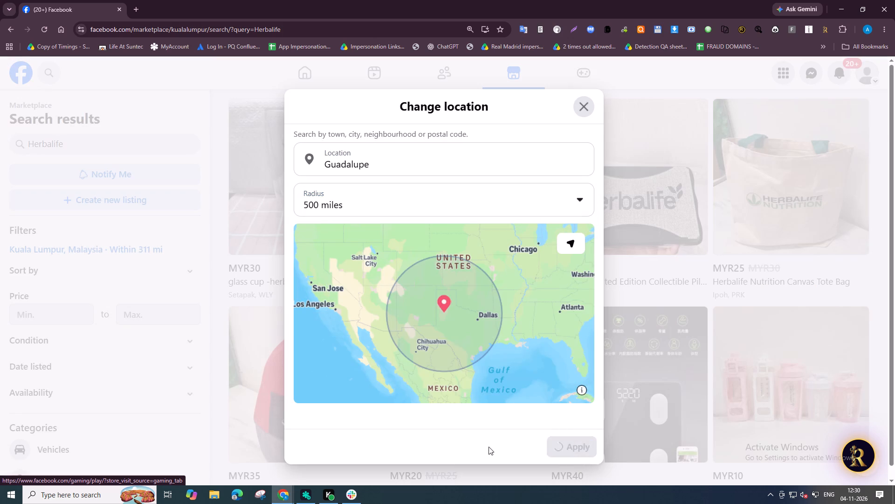
Switch back to the Herbalife FB marketplace Country / City sheet.
{"action": "key", "text": "alt+Tab"}
{"action": "key", "text": "alt+Tab"}
{"action": "key", "text": "alt+Tab"}
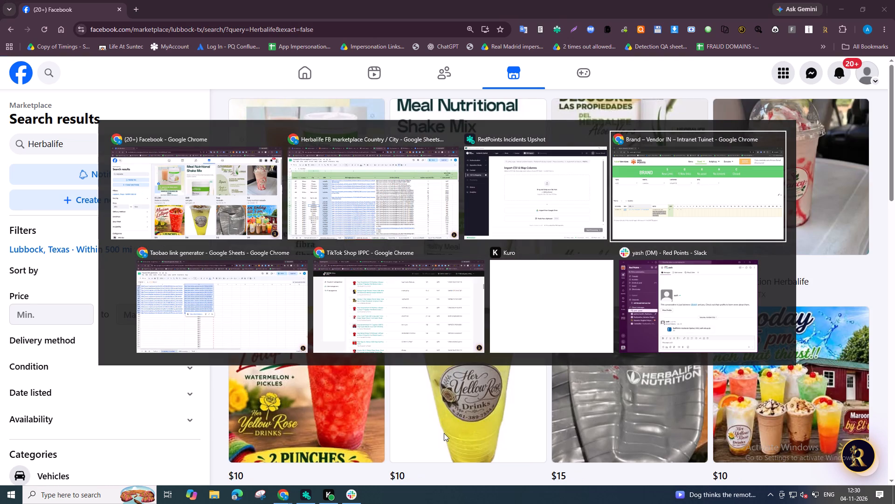
{"action": "left_click", "coordinate": [446, 222], "text": "alt"}
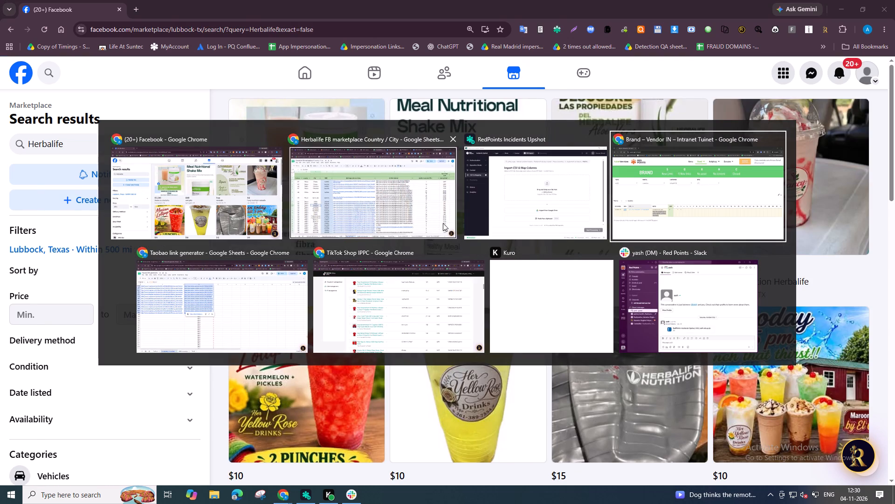
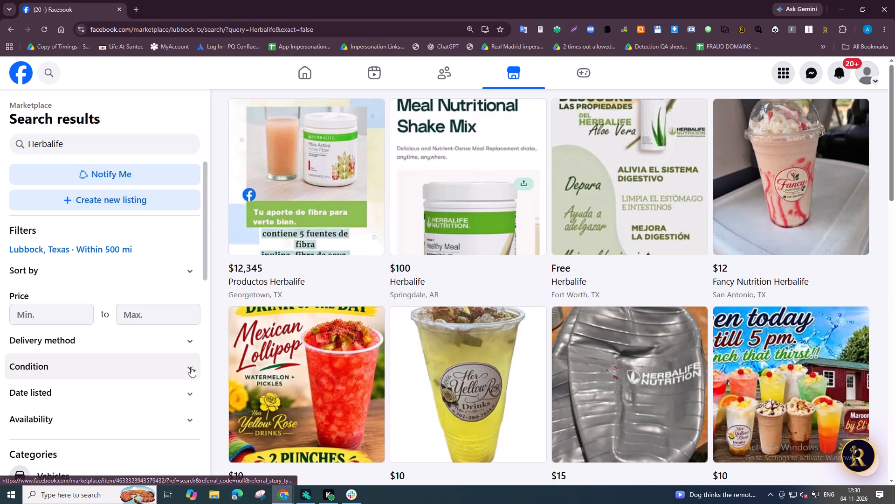
Filter the Lubbock Herbalife Marketplace search to items in New condition.
{"action": "left_click", "coordinate": [194, 366]}
{"action": "left_click", "coordinate": [188, 393]}
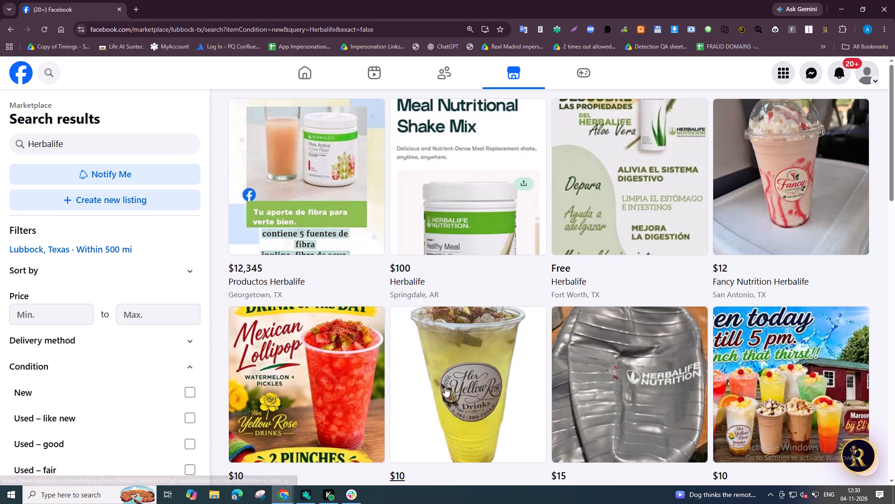
Open the Herbalife product listings from Georgetown, Springdale, Fort Worth, El Paso, Pasadena and San Antonio in separate tabs, skipping the drink posts.
{"action": "scroll", "coordinate": [445, 386], "scroll_direction": "up", "scroll_amount": 6}
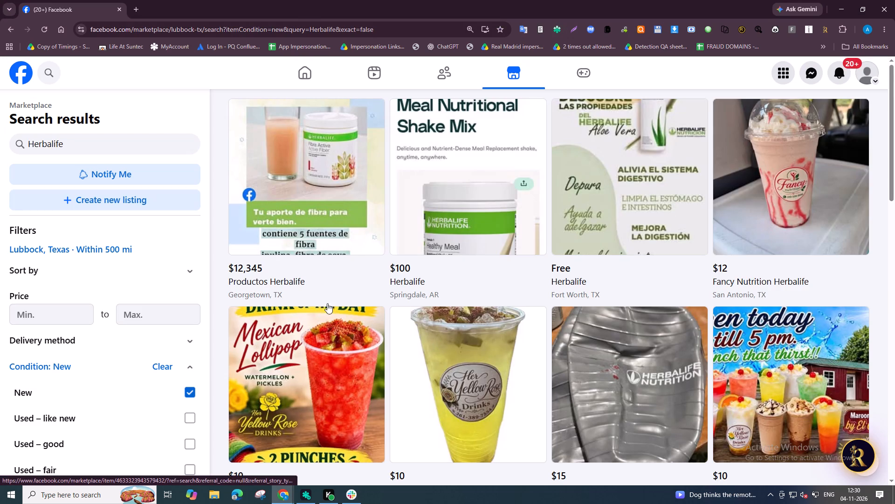
{"action": "left_click", "coordinate": [329, 158], "text": "ctrl"}
{"action": "left_click", "coordinate": [465, 200], "text": "ctrl"}
{"action": "left_click", "coordinate": [618, 182], "text": "ctrl"}
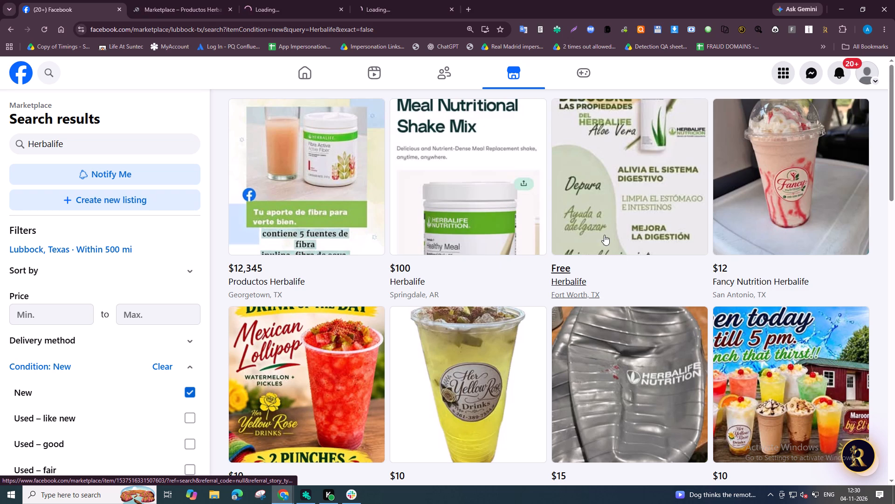
{"action": "scroll", "coordinate": [589, 307], "scroll_direction": "down", "scroll_amount": 5}
{"action": "left_click", "coordinate": [615, 356], "text": "ctrl"}
{"action": "left_click", "coordinate": [781, 374], "text": "ctrl"}
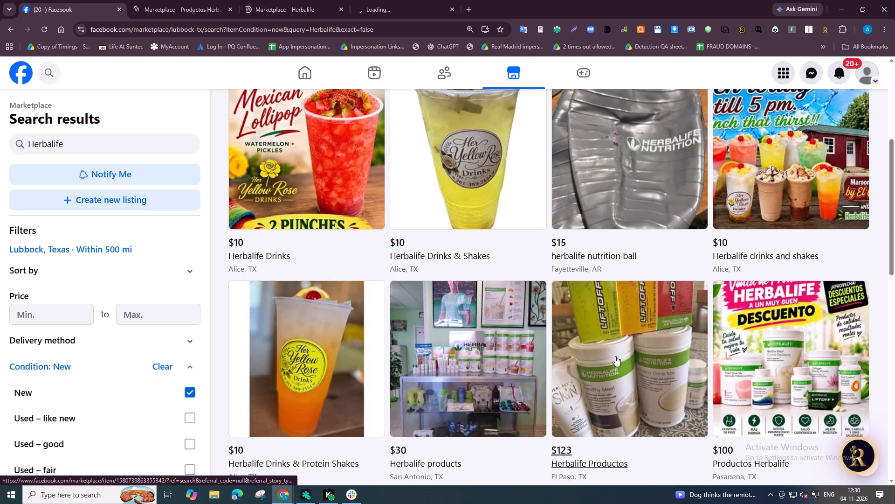
{"action": "left_click", "coordinate": [422, 332], "text": "ctrl"}
Open the Tulsa meal and protein bar, Irving Desayuno, Springdale té y sábila, $40 aloe and $1,234 productos y asesoría listings in separate tabs.
{"action": "scroll", "coordinate": [424, 332], "scroll_direction": "down", "scroll_amount": 6}
{"action": "left_click", "coordinate": [447, 303], "text": "ctrl"}
{"action": "scroll", "coordinate": [541, 349], "scroll_direction": "down", "scroll_amount": 4}
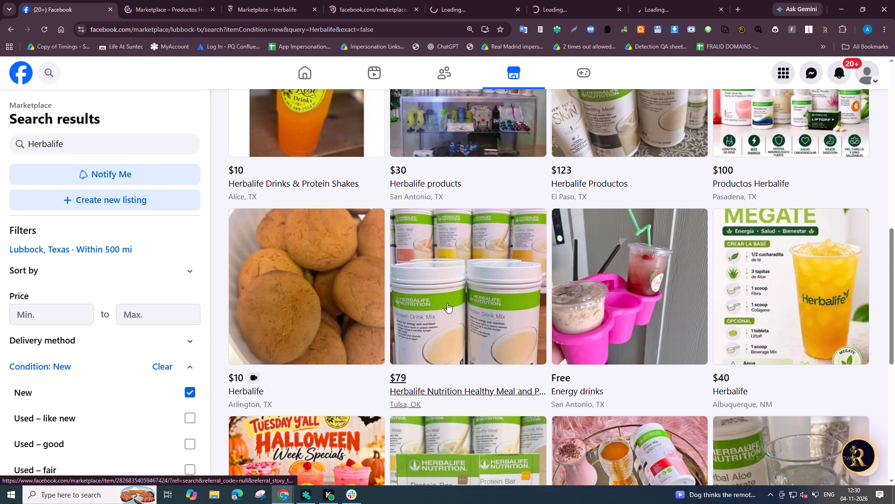
{"action": "left_click", "coordinate": [514, 315], "text": "ctrl"}
{"action": "left_click", "coordinate": [614, 331], "text": "ctrl"}
{"action": "left_click", "coordinate": [793, 335], "text": "ctrl"}
{"action": "scroll", "coordinate": [634, 364], "scroll_direction": "down", "scroll_amount": 3}
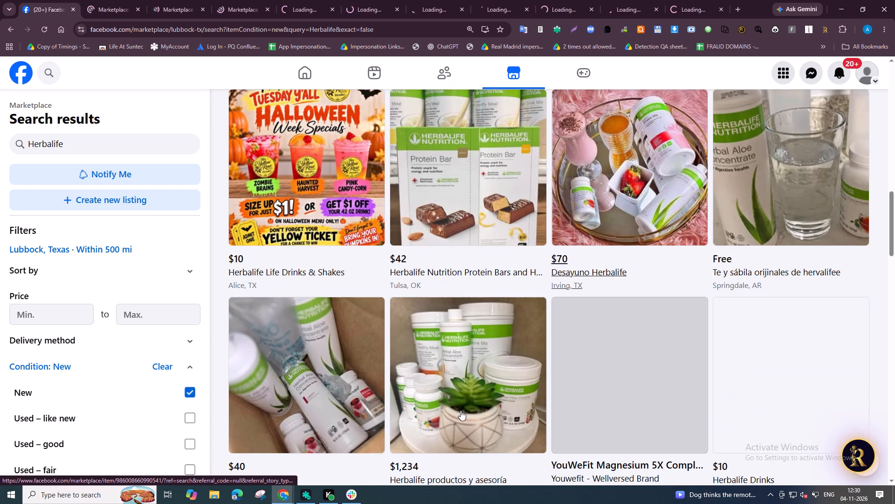
{"action": "left_click", "coordinate": [364, 355], "text": "ctrl"}
{"action": "left_click", "coordinate": [469, 388], "text": "ctrl"}
Open Irving's Programas personalizados and Limpieza digestiva listings and Tucson's Herbalife 24 Rebuild Strength and $1 HERBALIFE listings in separate tabs.
{"action": "scroll", "coordinate": [603, 368], "scroll_direction": "down", "scroll_amount": 4}
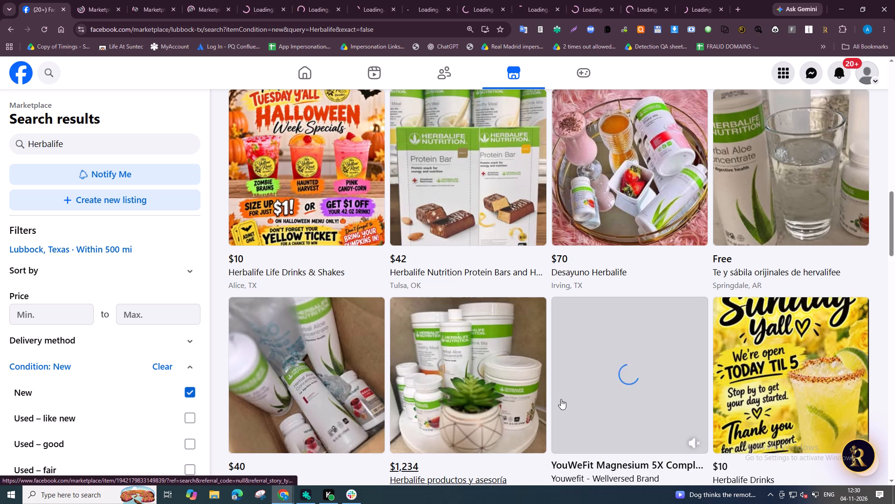
{"action": "scroll", "coordinate": [337, 359], "scroll_direction": "down", "scroll_amount": 6}
{"action": "left_click", "coordinate": [314, 355], "text": "ctrl"}
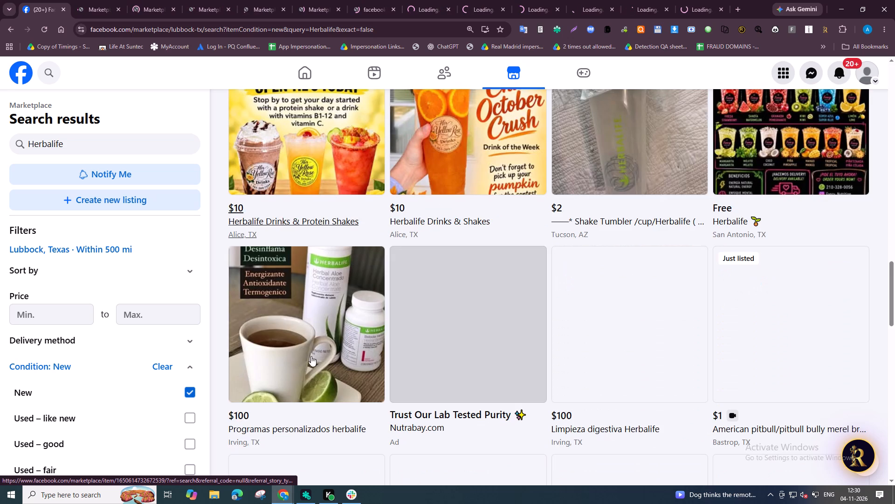
{"action": "left_click", "coordinate": [618, 346], "text": "ctrl"}
{"action": "scroll", "coordinate": [552, 383], "scroll_direction": "down", "scroll_amount": 4}
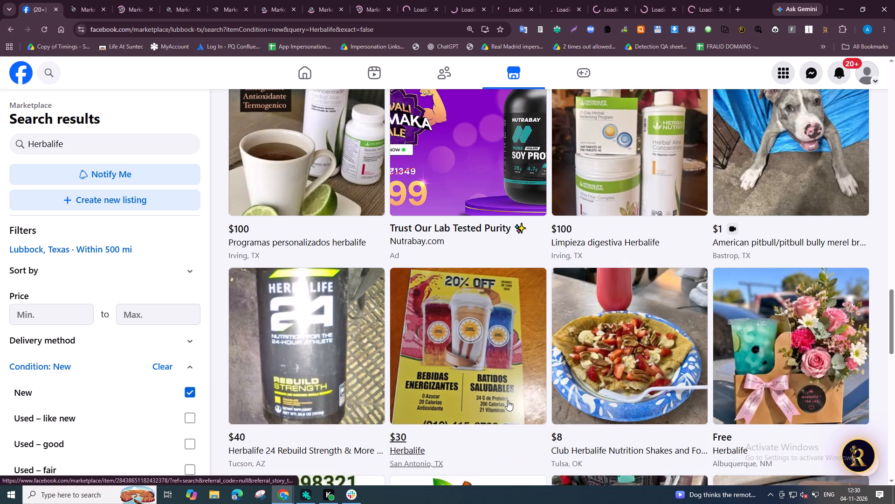
{"action": "scroll", "coordinate": [516, 399], "scroll_direction": "down", "scroll_amount": 2}
{"action": "left_click", "coordinate": [312, 301], "text": "ctrl"}
{"action": "scroll", "coordinate": [321, 319], "scroll_direction": "down", "scroll_amount": 4}
{"action": "left_click", "coordinate": [318, 293], "text": "ctrl"}
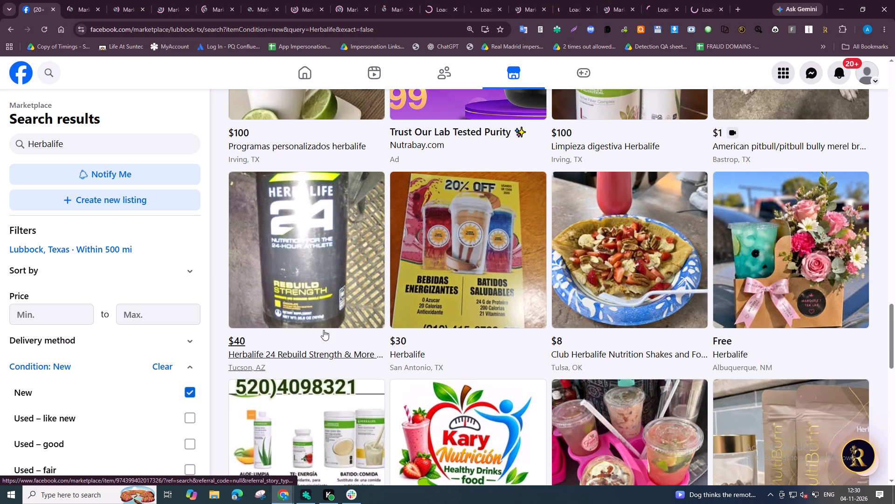
Open the Garland tea, Dallas Herbalife Nutrition, Tulsa Productos Herbalife, Arlington nutrition program and Polishing Citrus Cleanser listings, and bring up the first opened listing.
{"action": "scroll", "coordinate": [477, 351], "scroll_direction": "down", "scroll_amount": 3}
{"action": "left_click", "coordinate": [326, 341], "text": "ctrl"}
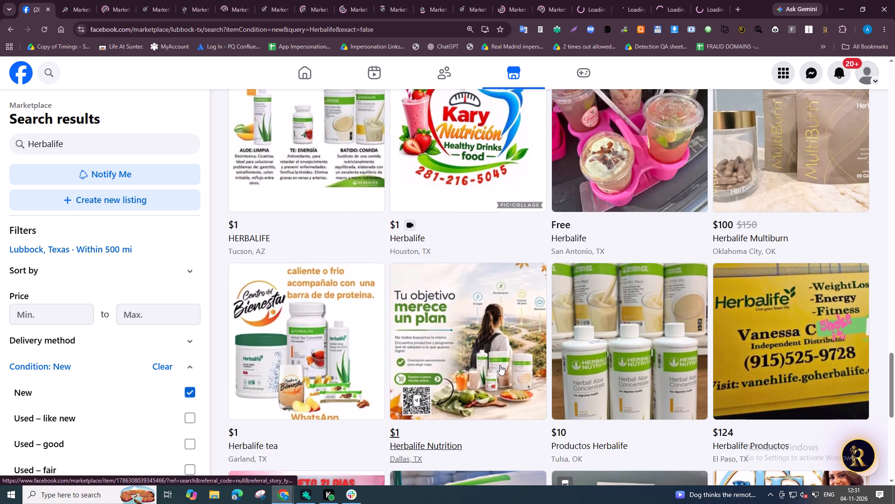
{"action": "left_click", "coordinate": [500, 365], "text": "ctrl"}
{"action": "left_click", "coordinate": [625, 364], "text": "ctrl"}
{"action": "scroll", "coordinate": [611, 372], "scroll_direction": "down", "scroll_amount": 5}
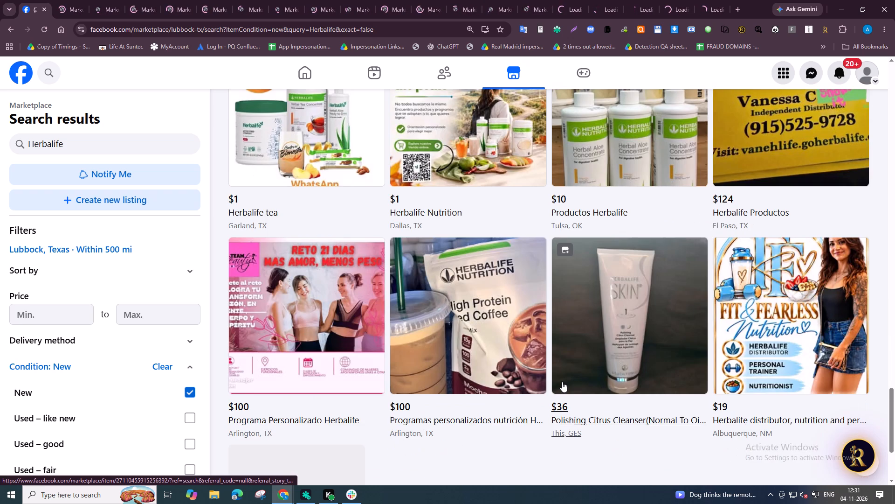
{"action": "left_click", "coordinate": [488, 349], "text": "ctrl"}
{"action": "left_click", "coordinate": [634, 347], "text": "ctrl"}
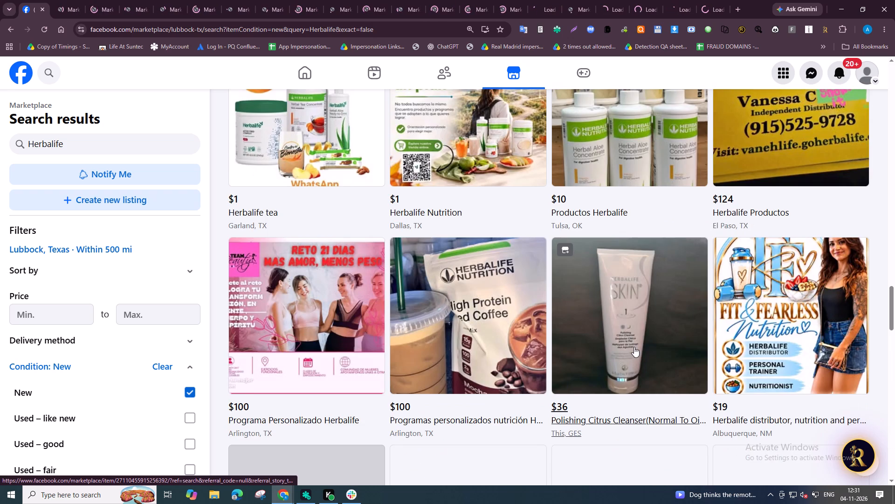
{"action": "left_click", "coordinate": [90, 0]}
{"action": "left_click", "coordinate": [76, 0]}
Go to the Brand Protection new-incident page and clear the submitted taobao link list for editing.
{"action": "key", "text": "alt+Tab"}
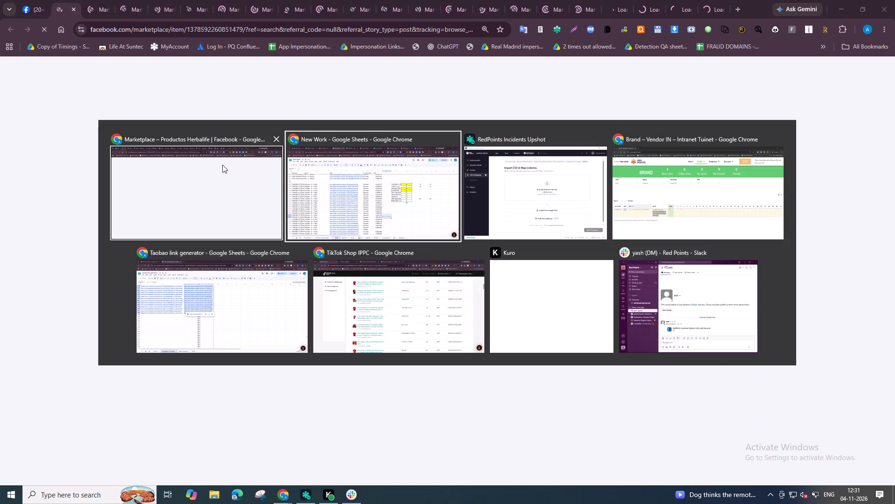
{"action": "left_click", "coordinate": [158, 0]}
{"action": "left_click", "coordinate": [171, 0]}
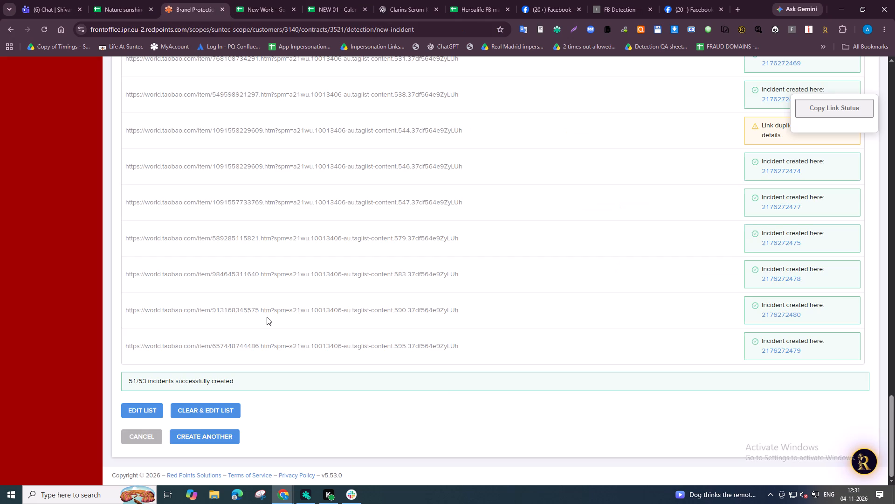
{"action": "scroll", "coordinate": [261, 331], "scroll_direction": "down", "scroll_amount": 1}
{"action": "left_click", "coordinate": [227, 414]}
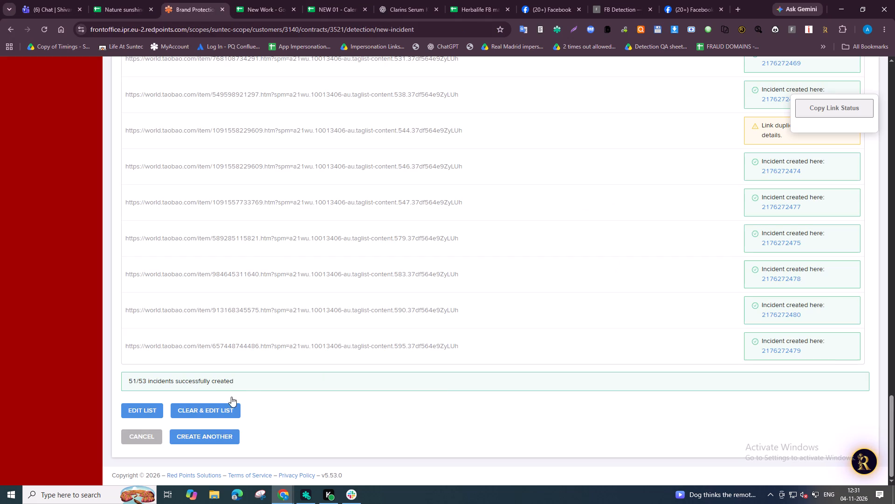
{"action": "left_click", "coordinate": [232, 405]}
{"action": "scroll", "coordinate": [233, 409], "scroll_direction": "up", "scroll_amount": 8}
{"action": "scroll", "coordinate": [539, 262], "scroll_direction": "down", "scroll_amount": 6}
{"action": "scroll", "coordinate": [565, 350], "scroll_direction": "up", "scroll_amount": 7}
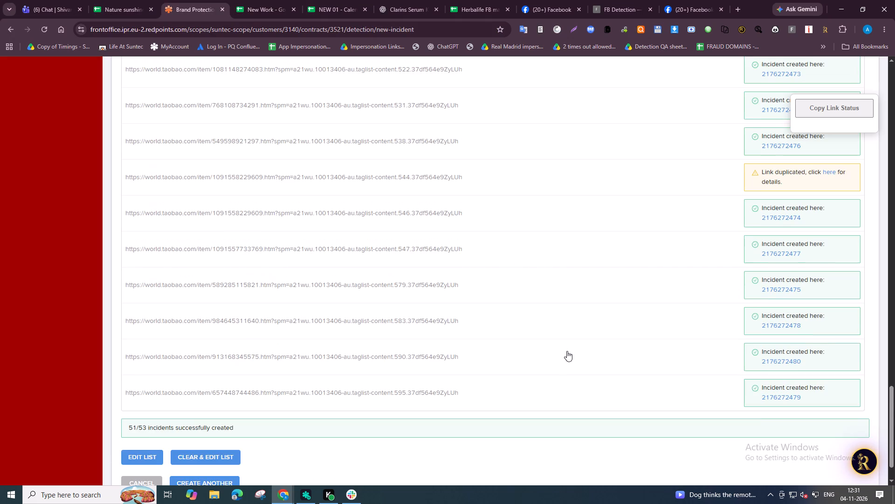
{"action": "scroll", "coordinate": [567, 351], "scroll_direction": "up", "scroll_amount": 1}
{"action": "scroll", "coordinate": [581, 279], "scroll_direction": "up", "scroll_amount": 6}
{"action": "left_click", "coordinate": [229, 470]}
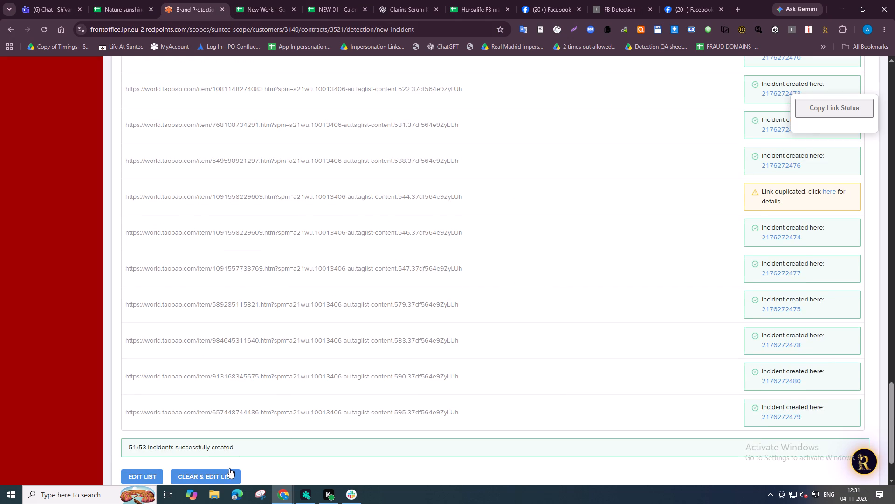
{"action": "scroll", "coordinate": [749, 413], "scroll_direction": "up", "scroll_amount": 5}
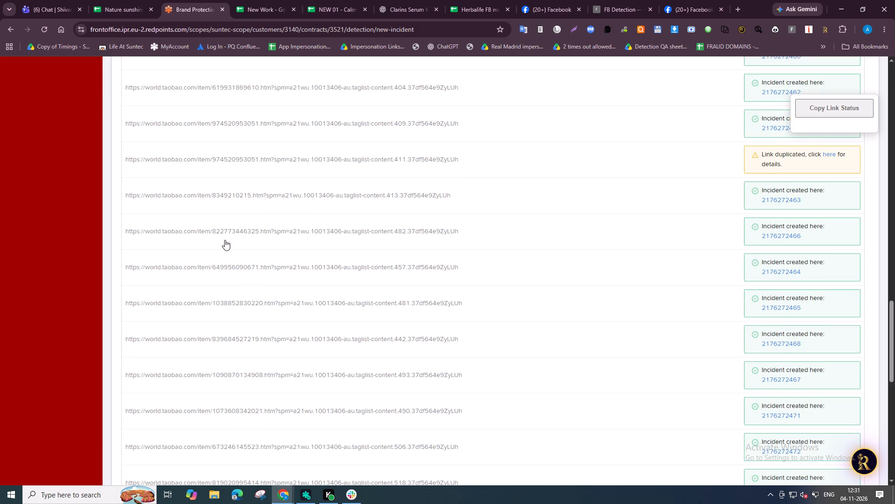
Review the creation status of the submitted taobao.com links down to the end of the results and return to the empty incident form.
{"action": "scroll", "coordinate": [239, 213], "scroll_direction": "down", "scroll_amount": 7}
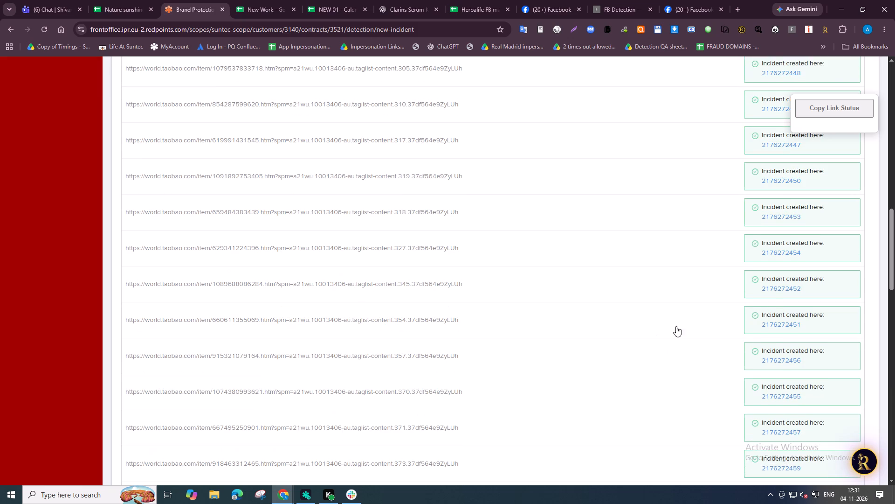
{"action": "scroll", "coordinate": [676, 326], "scroll_direction": "down", "scroll_amount": 4}
{"action": "scroll", "coordinate": [875, 337], "scroll_direction": "down", "scroll_amount": 6}
{"action": "scroll", "coordinate": [812, 355], "scroll_direction": "down", "scroll_amount": 6}
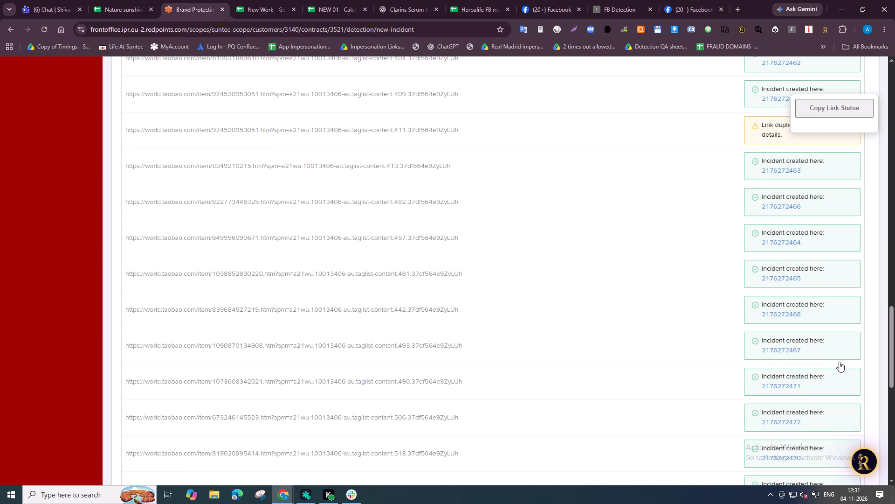
{"action": "scroll", "coordinate": [894, 377], "scroll_direction": "down", "scroll_amount": 6}
{"action": "scroll", "coordinate": [878, 391], "scroll_direction": "up", "scroll_amount": 1}
{"action": "scroll", "coordinate": [876, 392], "scroll_direction": "down", "scroll_amount": 7}
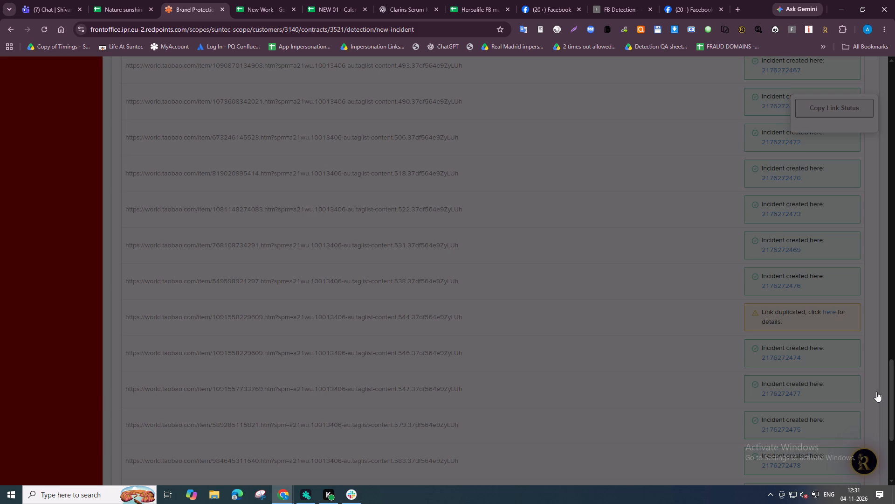
{"action": "scroll", "coordinate": [844, 319], "scroll_direction": "down", "scroll_amount": 5}
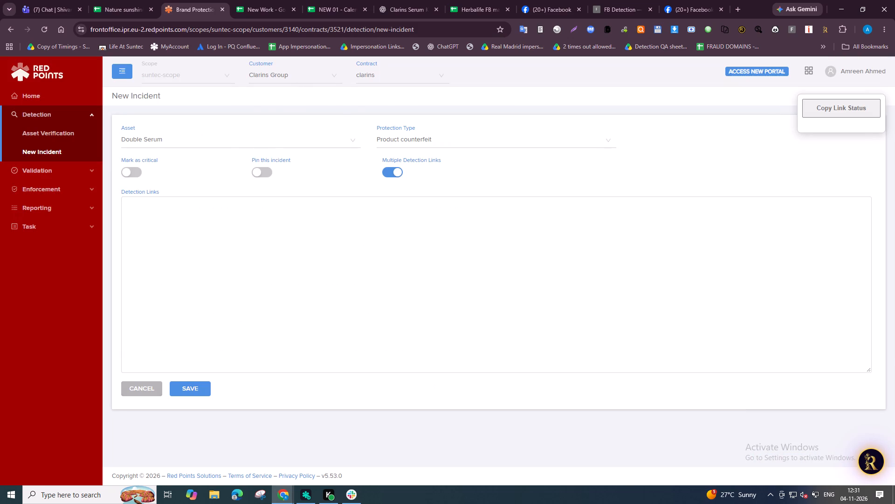
Search the customers for mx and switch the new incident's customer to Herbalife MX.
{"action": "left_click", "coordinate": [292, 76]}
{"action": "type", "text": "mx"}
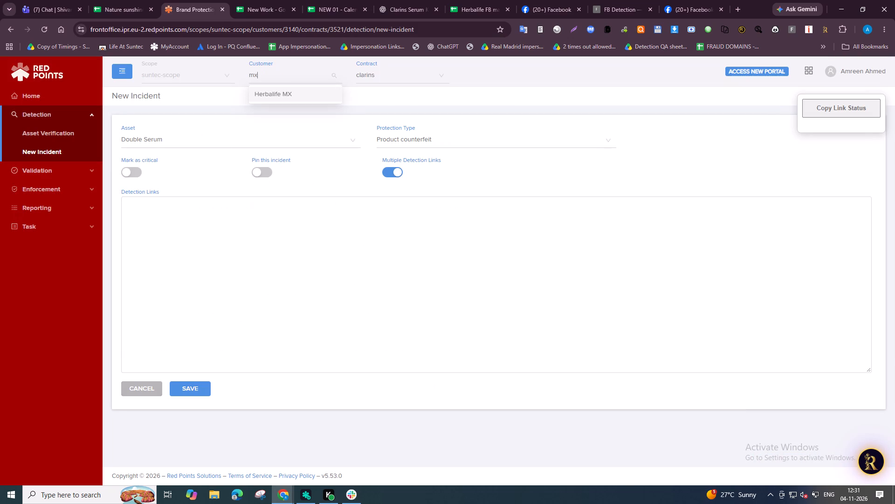
{"action": "left_click", "coordinate": [291, 93]}
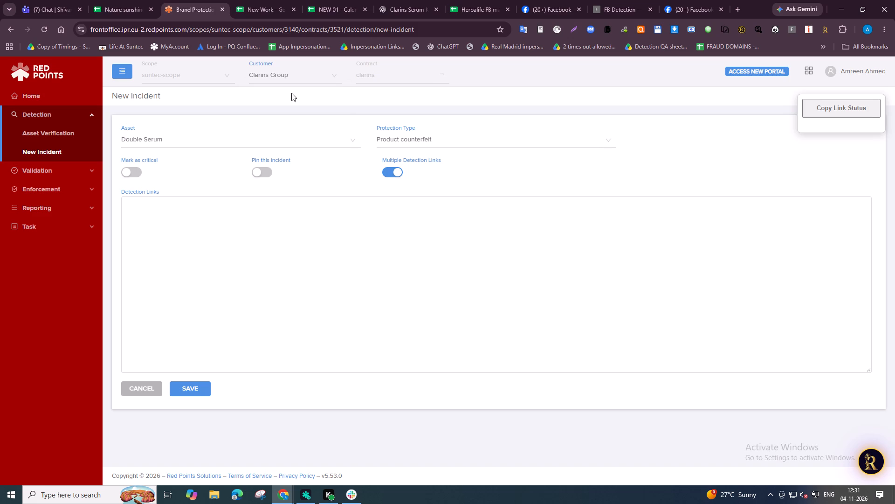
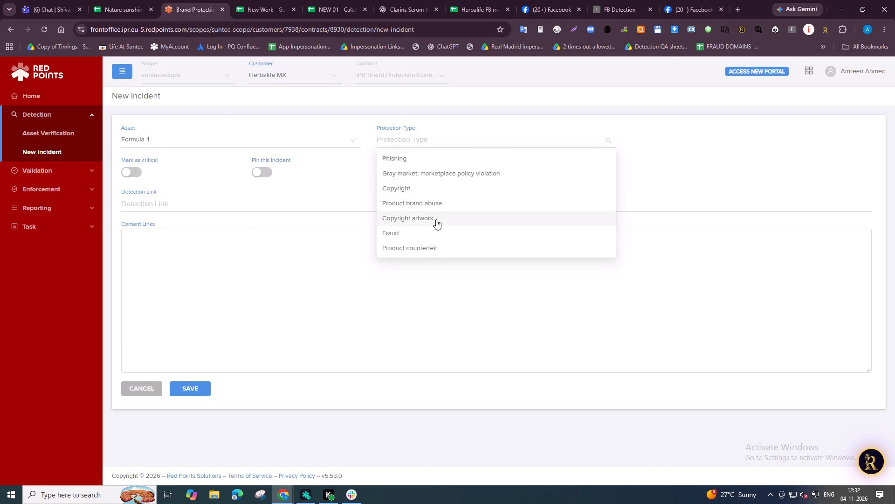
Set the new incident's protection type to Copyright artwork.
{"action": "left_click", "coordinate": [436, 219]}
Open the Red Points backoffice brands page in a new tab placed directly after the incident form's tab, and return to the form.
{"action": "left_click", "coordinate": [737, 13]}
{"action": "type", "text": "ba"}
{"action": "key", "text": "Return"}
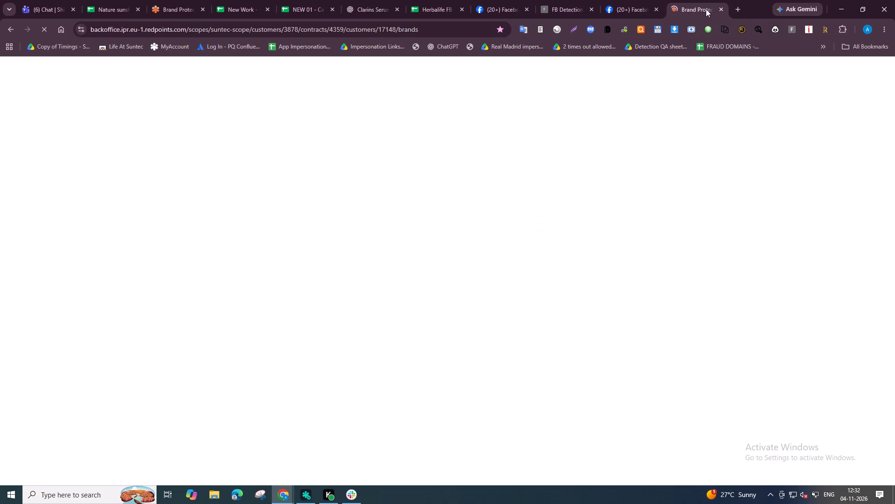
{"action": "left_click_drag", "start_coordinate": [701, 7], "coordinate": [267, 8]}
{"action": "left_click", "coordinate": [179, 0]}
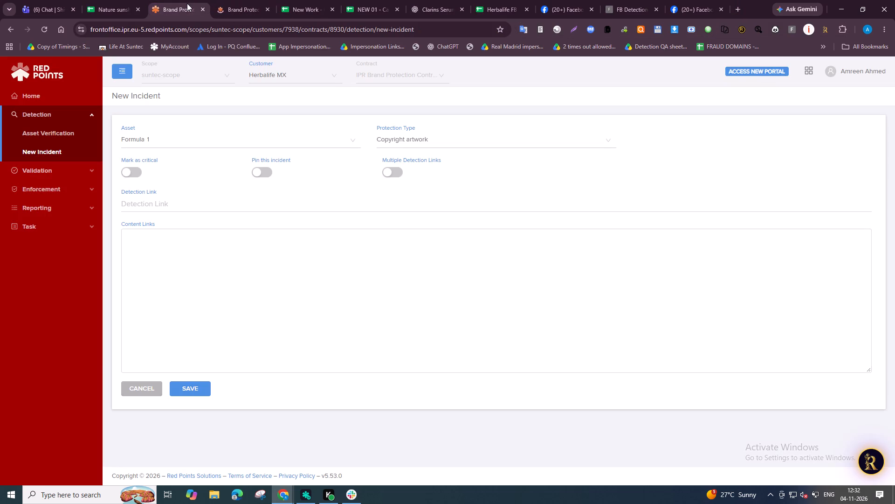
Examine the photos and details of the Productos Herbalife Marketplace listing in Georgetown, TX.
{"action": "key", "text": "alt+Tab"}
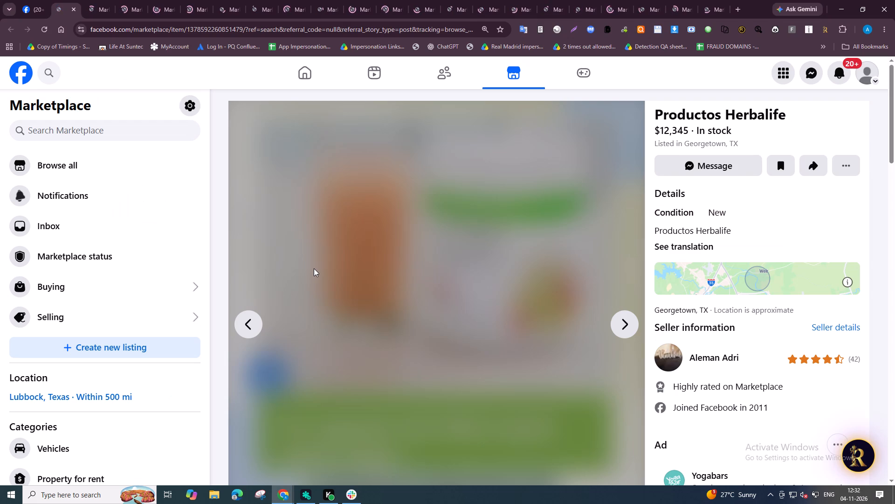
{"action": "scroll", "coordinate": [442, 322], "scroll_direction": "down", "scroll_amount": 2}
{"action": "scroll", "coordinate": [442, 322], "scroll_direction": "up", "scroll_amount": 4}
{"action": "scroll", "coordinate": [442, 322], "scroll_direction": "down", "scroll_amount": 6}
{"action": "scroll", "coordinate": [441, 323], "scroll_direction": "up", "scroll_amount": 6}
{"action": "scroll", "coordinate": [441, 323], "scroll_direction": "down", "scroll_amount": 2}
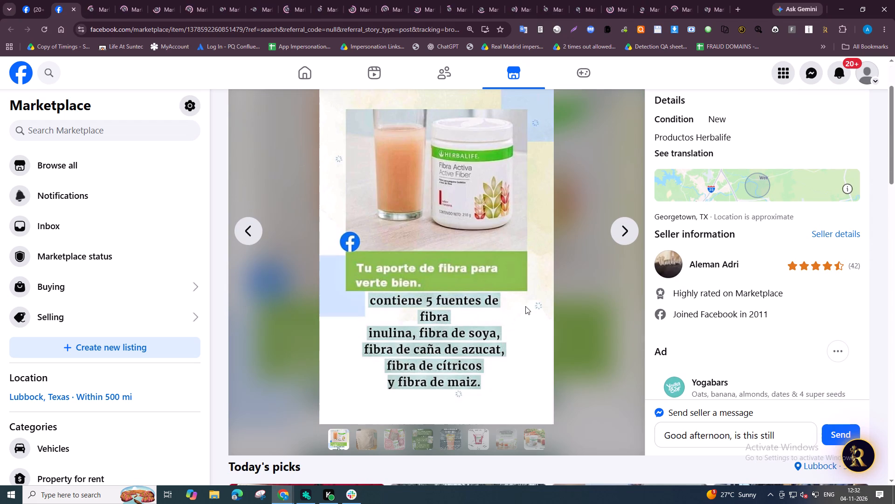
{"action": "left_click", "coordinate": [622, 235]}
{"action": "left_click", "coordinate": [621, 234]}
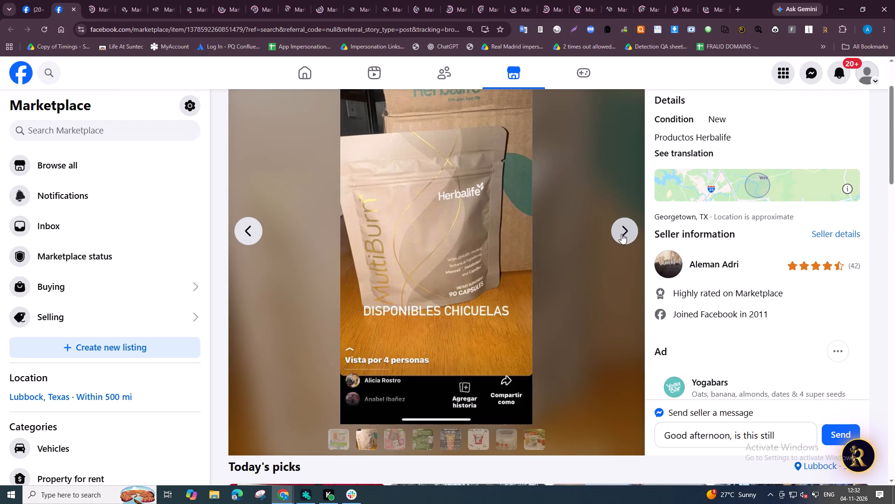
{"action": "left_click", "coordinate": [621, 234]}
{"action": "left_click", "coordinate": [254, 229]}
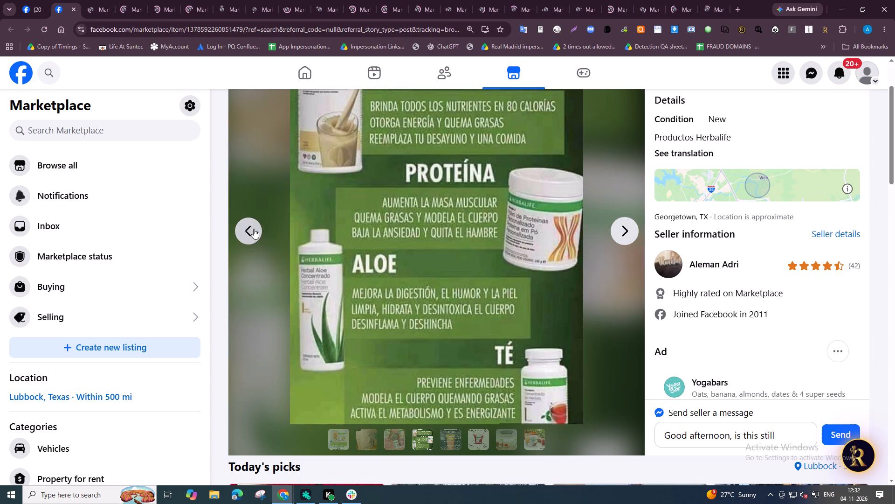
{"action": "scroll", "coordinate": [323, 291], "scroll_direction": "up", "scroll_amount": 2}
{"action": "left_click", "coordinate": [624, 323]}
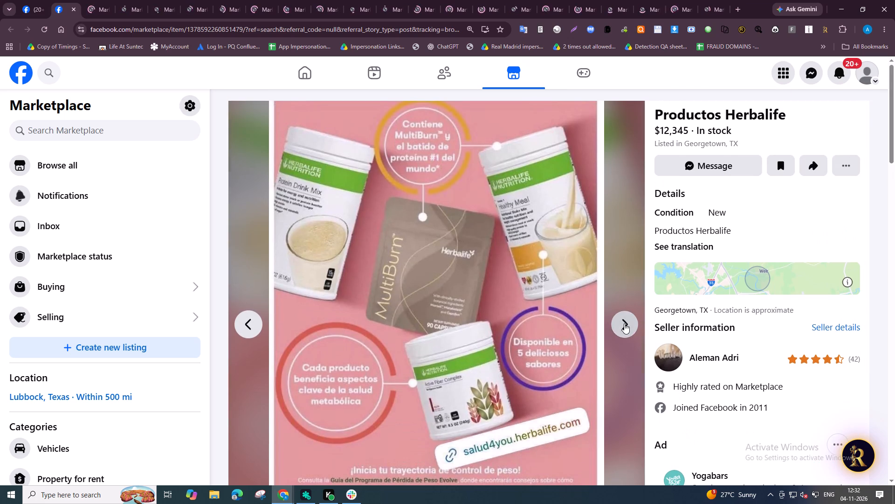
{"action": "left_click", "coordinate": [624, 323]}
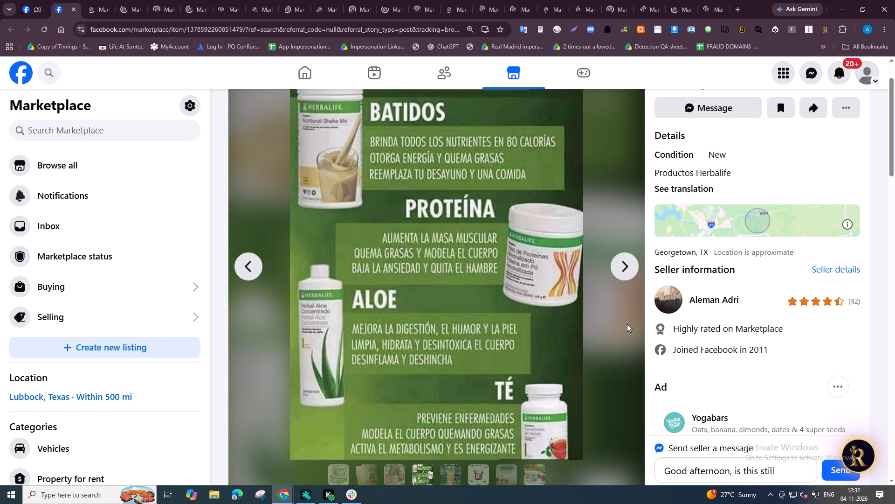
{"action": "left_click", "coordinate": [627, 324]}
{"action": "left_click", "coordinate": [632, 270]}
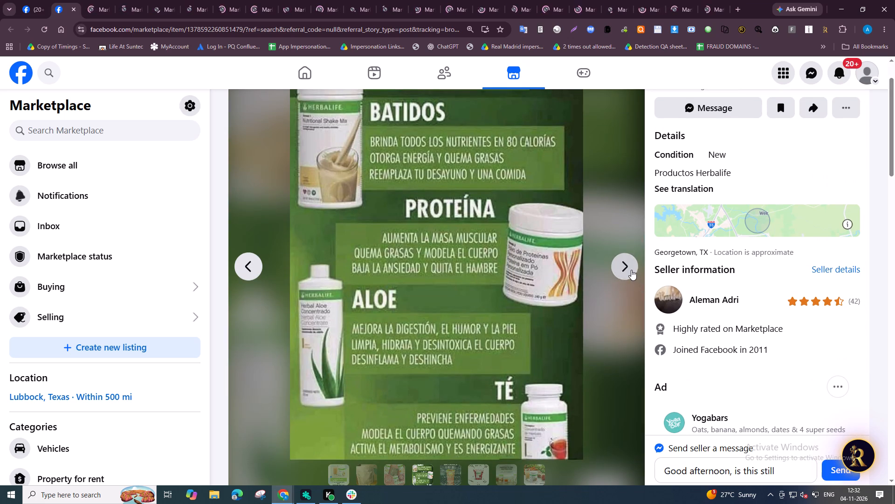
{"action": "left_click", "coordinate": [631, 270]}
{"action": "left_click", "coordinate": [631, 270]}
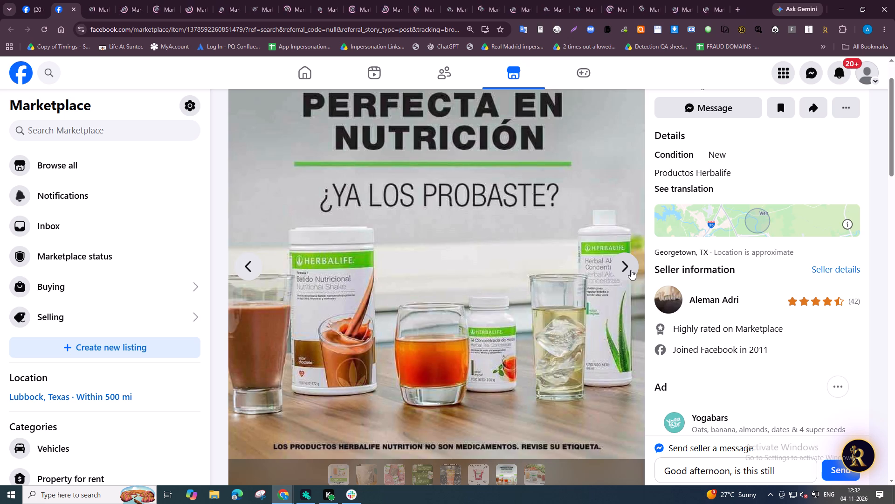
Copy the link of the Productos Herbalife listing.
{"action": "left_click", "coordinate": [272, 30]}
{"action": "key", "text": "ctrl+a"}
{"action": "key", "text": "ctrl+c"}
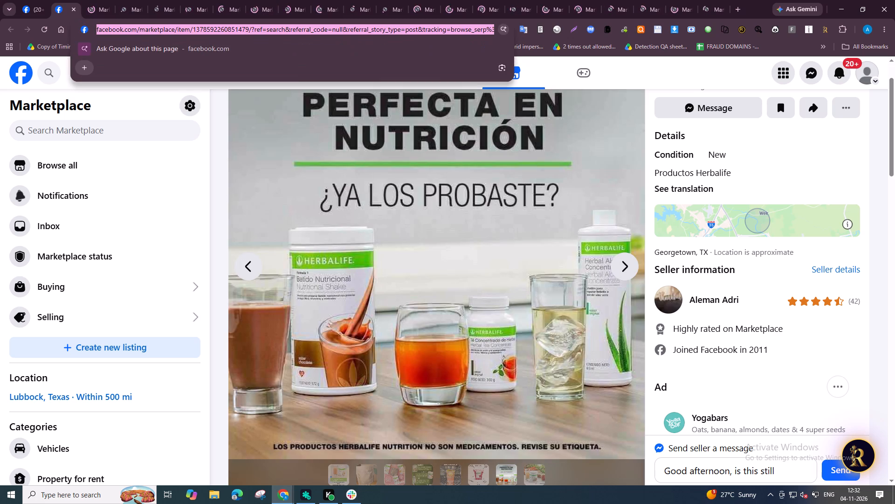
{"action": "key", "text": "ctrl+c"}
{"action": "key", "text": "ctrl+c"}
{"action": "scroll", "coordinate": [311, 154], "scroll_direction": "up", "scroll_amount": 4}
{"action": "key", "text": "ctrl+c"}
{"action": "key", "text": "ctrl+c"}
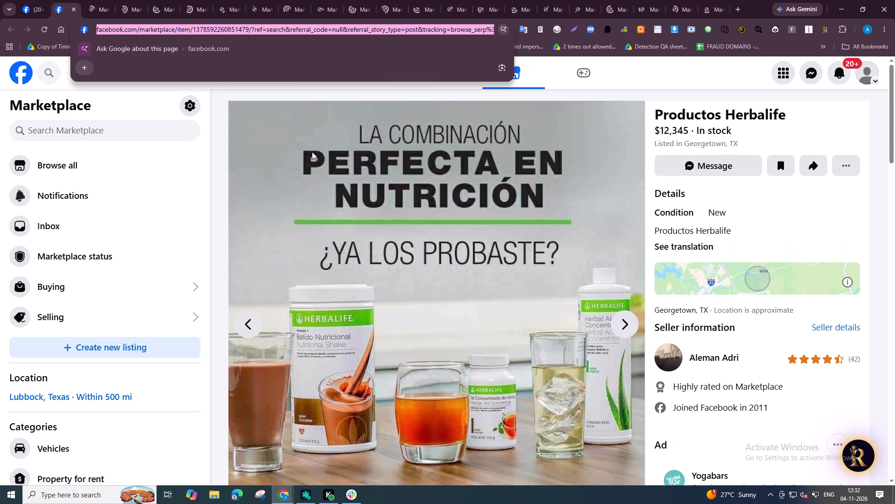
Close the Productos Herbalife listing and all other open listing tabs, keeping only the Marketplace search results.
{"action": "key", "text": "ctrl+w"}
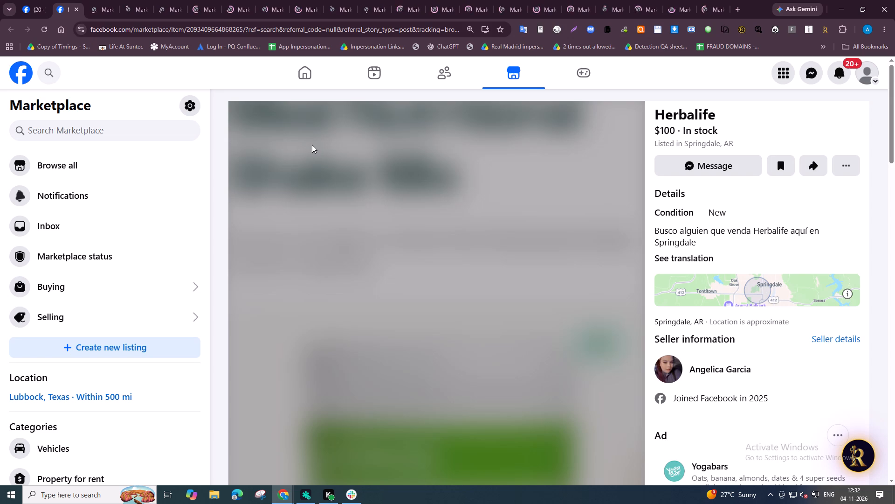
{"action": "right_click", "coordinate": [28, 5]}
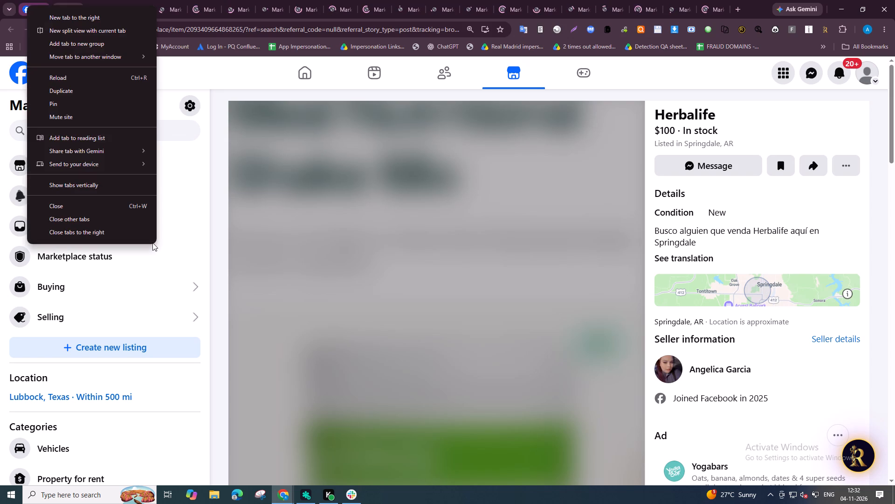
{"action": "left_click", "coordinate": [145, 232]}
Start the FB Detection scrape again for the batido herbalife Marketplace search link, with an 8-second delay and a 100-post maximum.
{"action": "key", "text": "alt+Tab"}
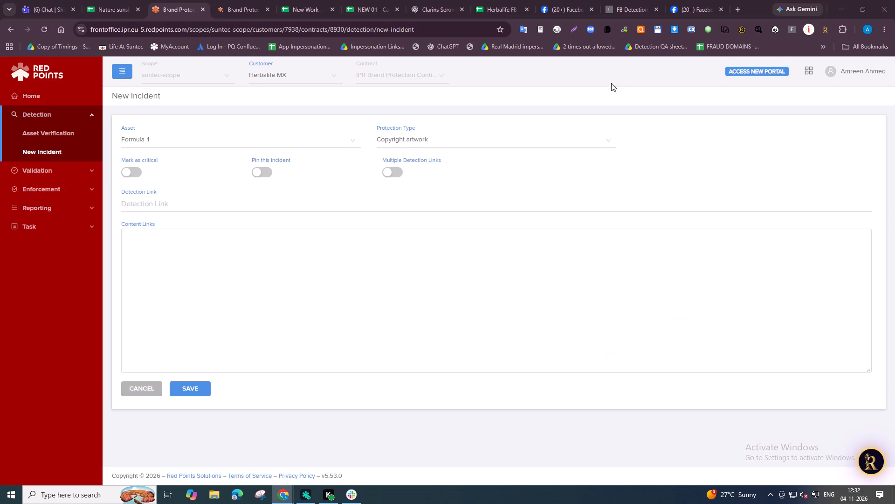
{"action": "left_click", "coordinate": [696, 0]}
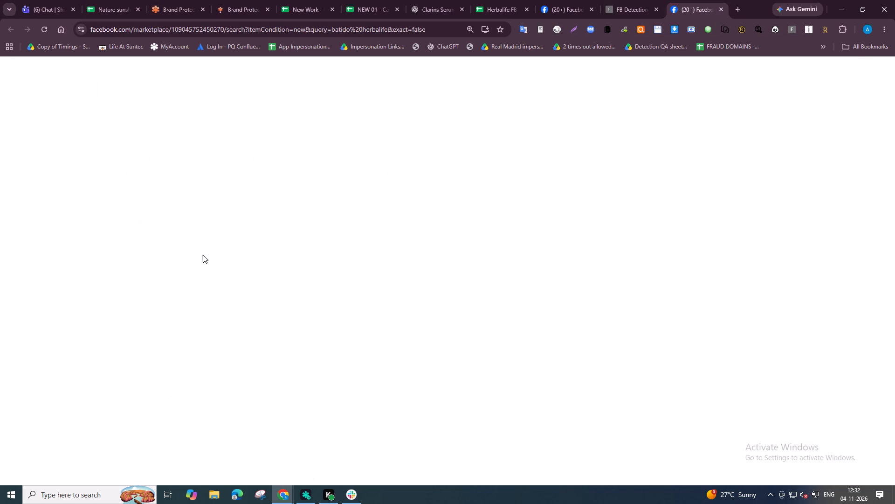
{"action": "left_click", "coordinate": [512, 0]}
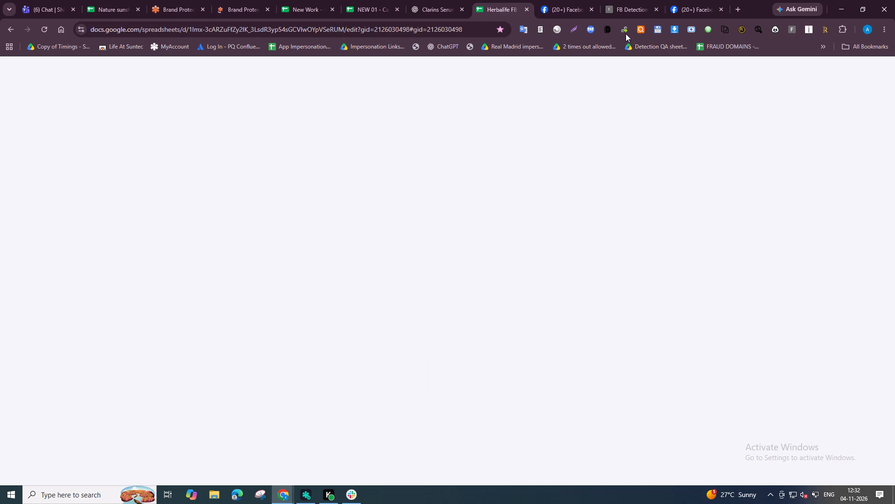
{"action": "left_click", "coordinate": [635, 0]}
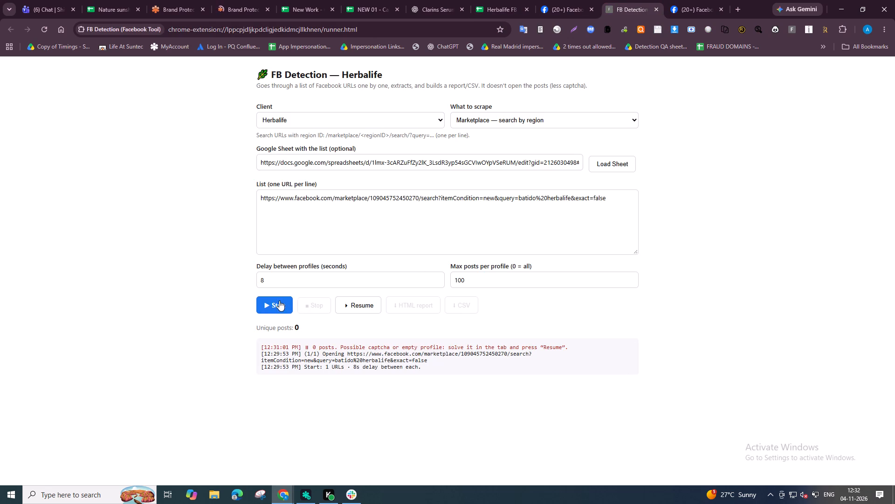
{"action": "left_click", "coordinate": [279, 301]}
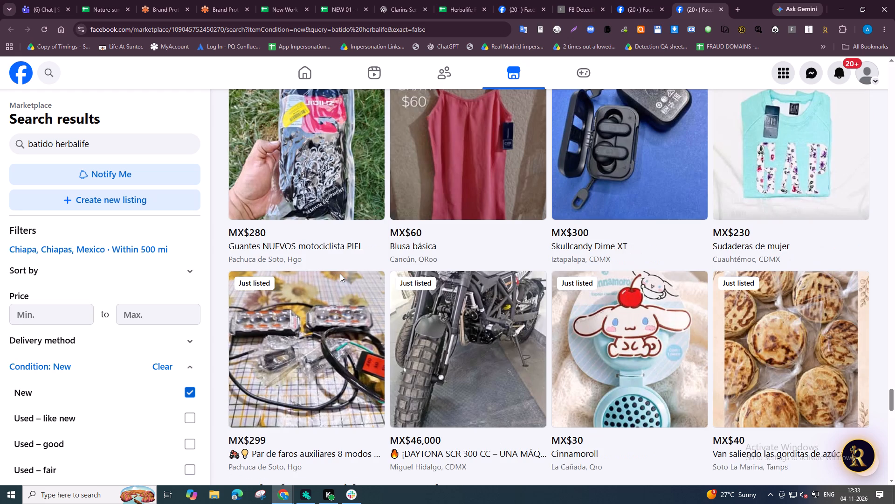
Glance over the batido herbalife search results and download the FB Detection scrape as CSV.
{"action": "scroll", "coordinate": [577, 324], "scroll_direction": "down", "scroll_amount": 5}
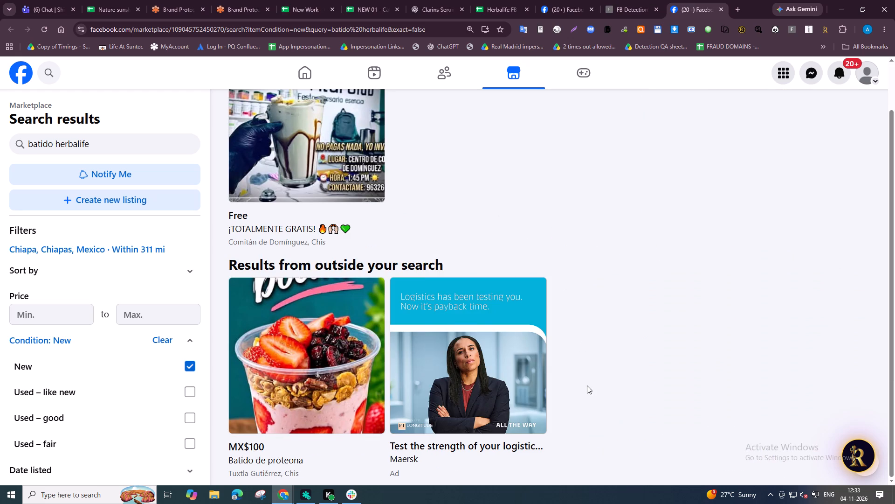
{"action": "scroll", "coordinate": [587, 385], "scroll_direction": "up", "scroll_amount": 7}
{"action": "left_click", "coordinate": [623, 0]}
{"action": "left_click", "coordinate": [418, 309]}
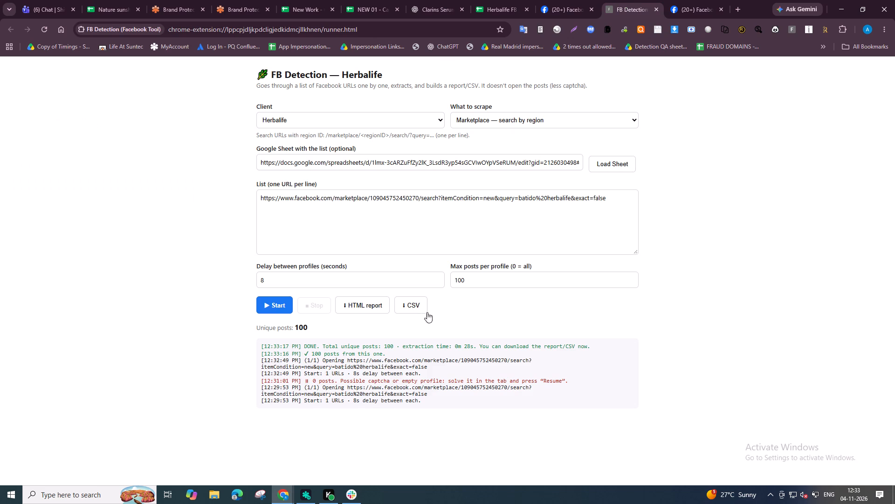
Close the two leftover Facebook tabs on either side of FB Detection.
{"action": "left_click", "coordinate": [593, 8]}
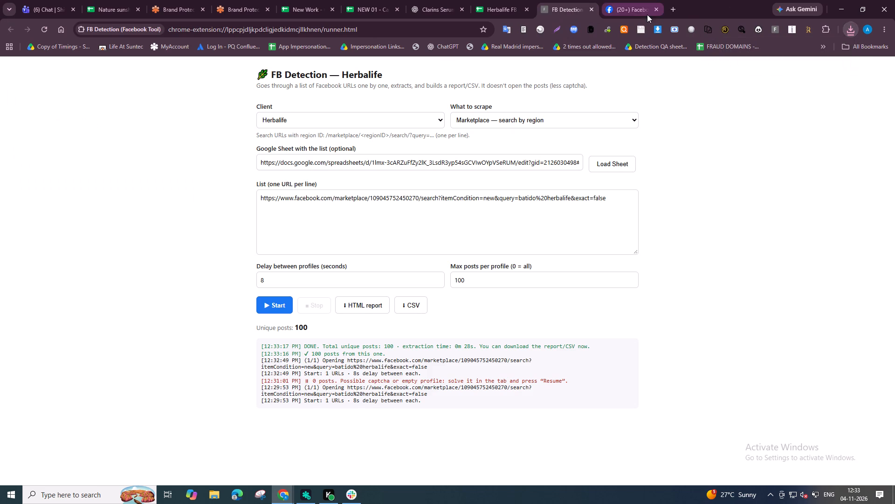
{"action": "left_click", "coordinate": [654, 9]}
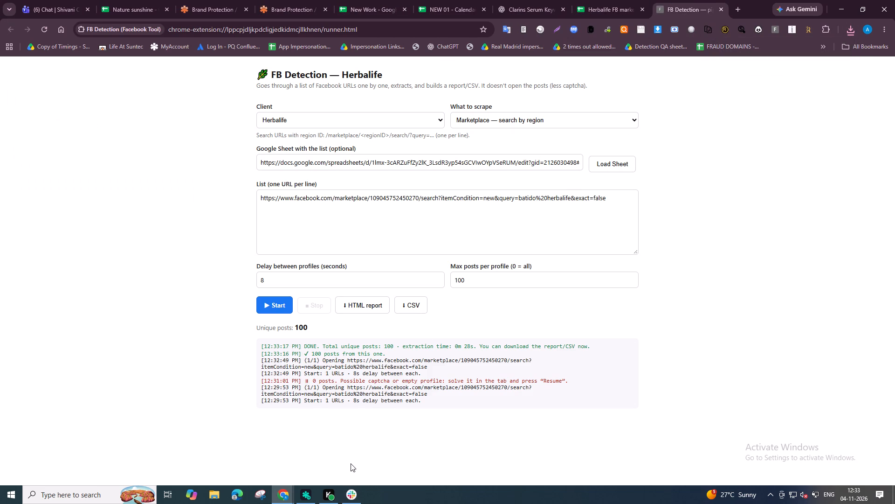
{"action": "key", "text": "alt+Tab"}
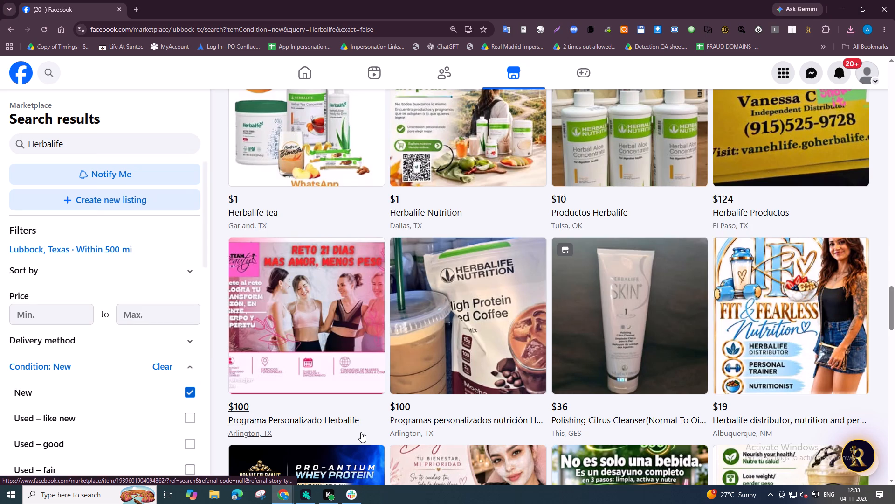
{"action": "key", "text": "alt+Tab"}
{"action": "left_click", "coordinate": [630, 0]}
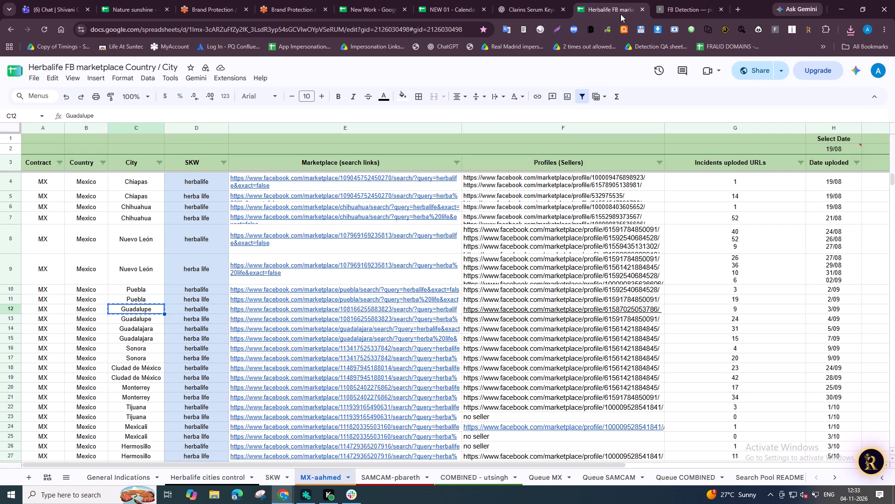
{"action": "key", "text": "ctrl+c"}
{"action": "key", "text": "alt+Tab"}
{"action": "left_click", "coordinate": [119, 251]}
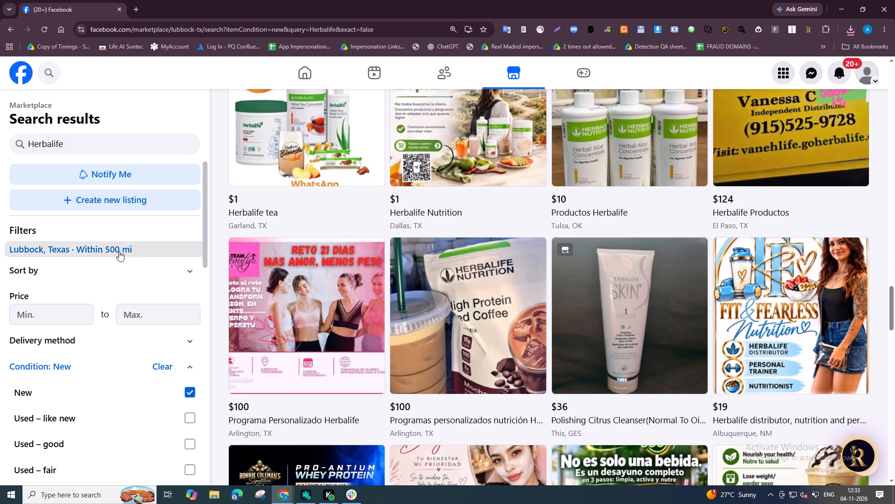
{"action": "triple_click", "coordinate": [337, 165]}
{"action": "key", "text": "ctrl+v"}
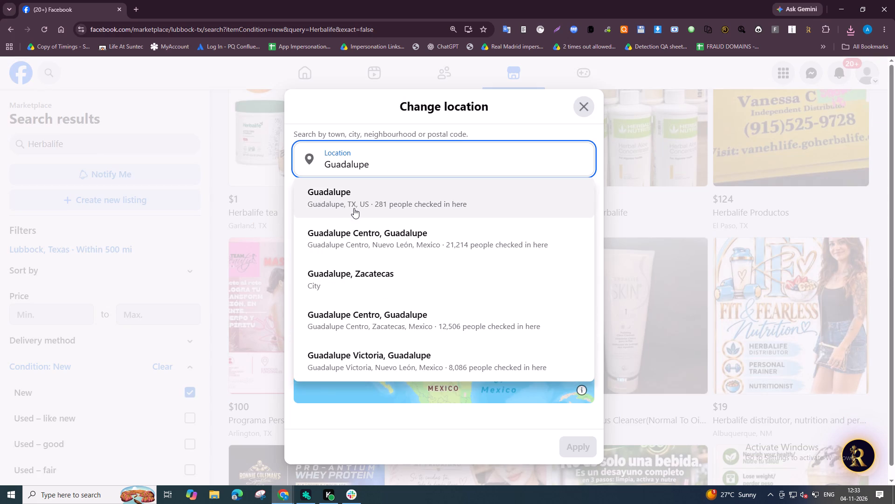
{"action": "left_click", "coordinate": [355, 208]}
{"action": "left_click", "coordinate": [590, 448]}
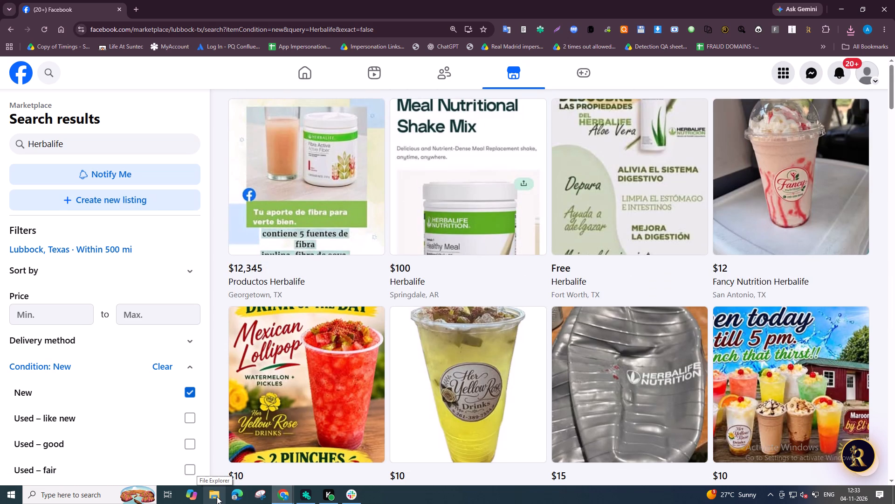
Copy Sonora from C17 of MX-aahmed and set the Herbalife Marketplace search location to Sonora, Navojoa.
{"action": "key", "text": "alt+Tab"}
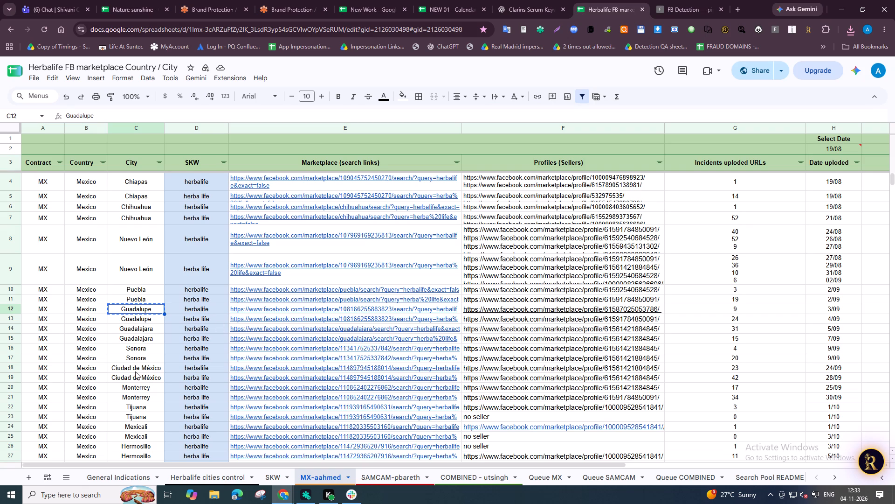
{"action": "left_click", "coordinate": [144, 357]}
{"action": "key", "text": "ctrl+c"}
{"action": "left_click", "coordinate": [145, 368]}
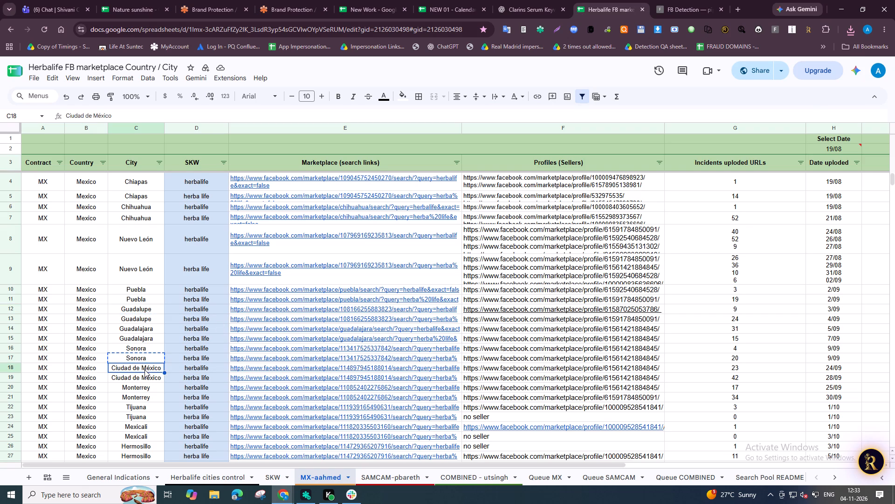
{"action": "key", "text": "alt+Tab"}
{"action": "left_click", "coordinate": [111, 251]}
{"action": "triple_click", "coordinate": [492, 166]}
{"action": "key", "text": "ctrl+v"}
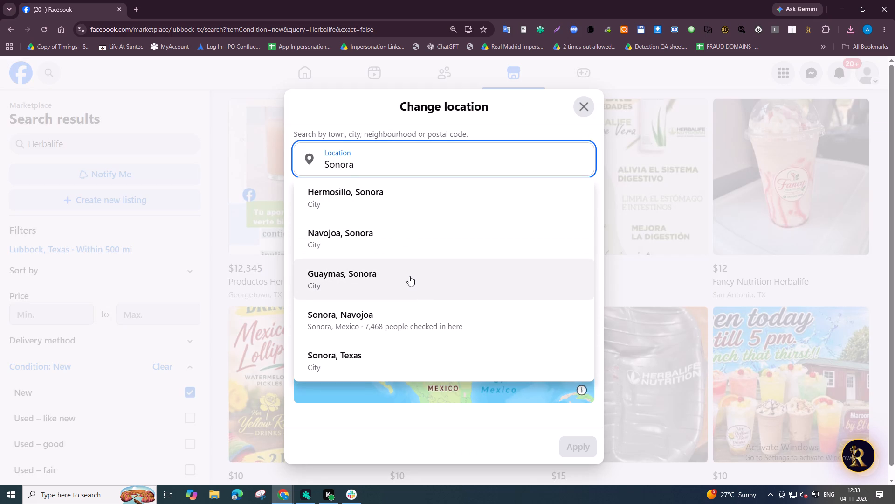
{"action": "left_click", "coordinate": [426, 329]}
{"action": "left_click", "coordinate": [581, 450]}
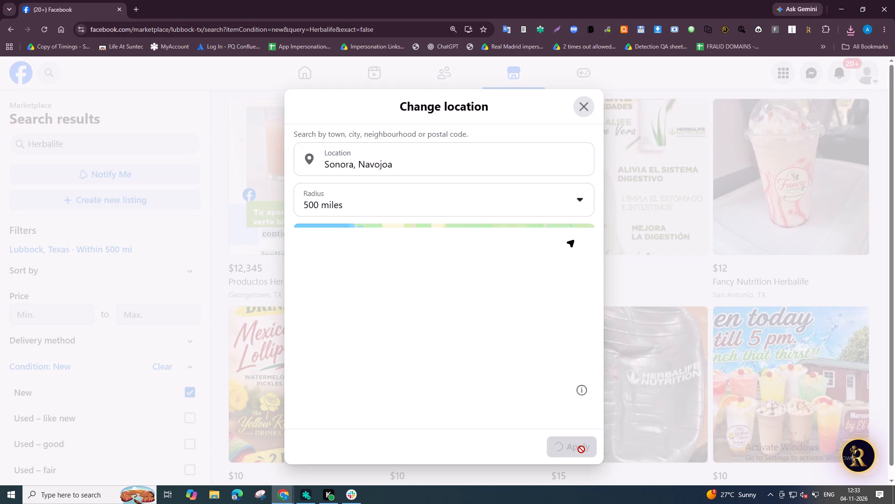
Launch FB-OCR from the 2-OCR folder of facebook_tool, inside FacebookTool_v2 in Downloads.
{"action": "left_click", "coordinate": [216, 495]}
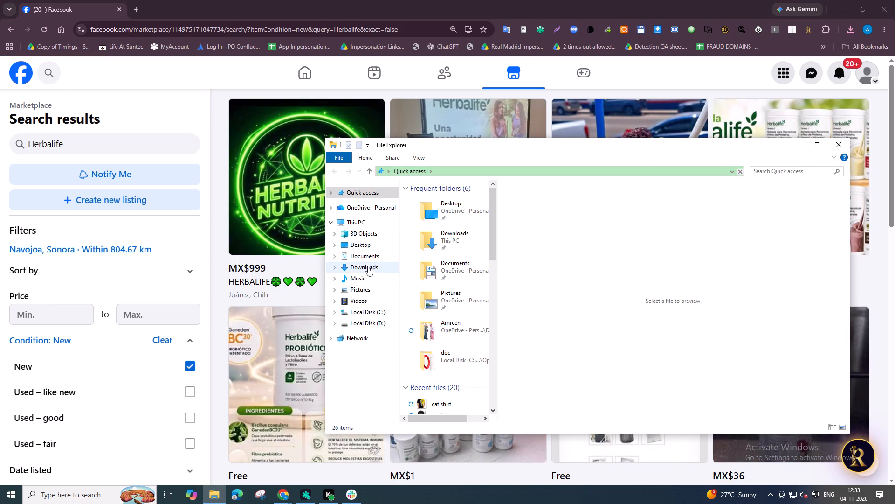
{"action": "left_click", "coordinate": [368, 267]}
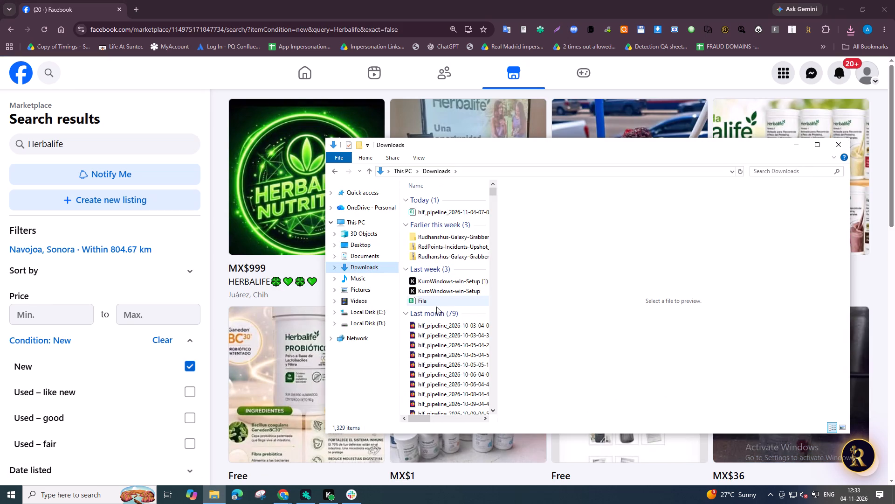
{"action": "left_click", "coordinate": [441, 366]}
{"action": "scroll", "coordinate": [448, 361], "scroll_direction": "down", "scroll_amount": 16}
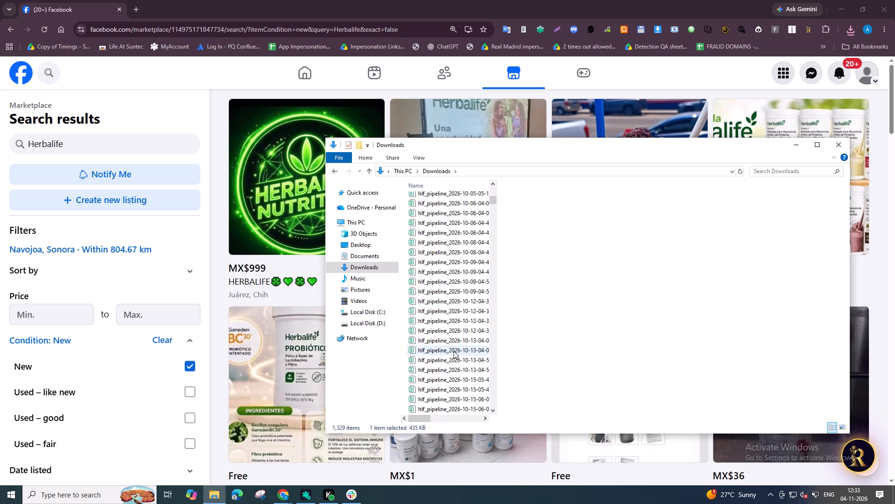
{"action": "scroll", "coordinate": [454, 351], "scroll_direction": "down", "scroll_amount": 15}
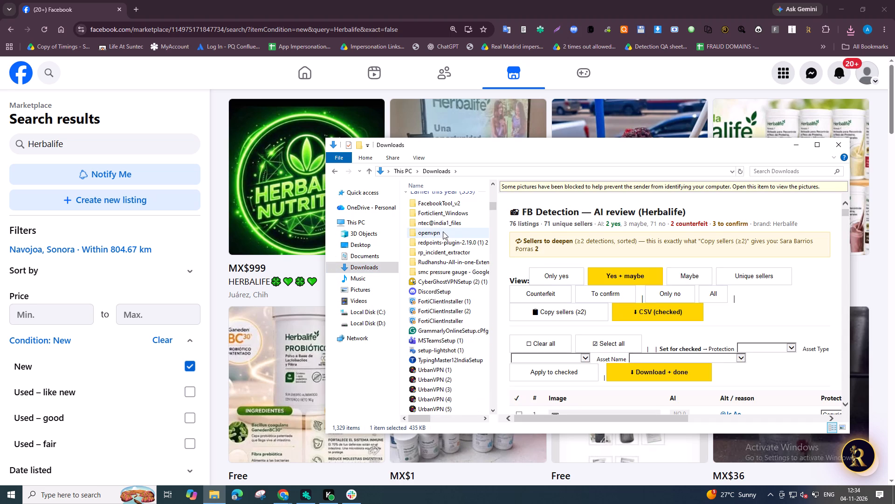
{"action": "double_click", "coordinate": [446, 206]}
{"action": "double_click", "coordinate": [443, 197]}
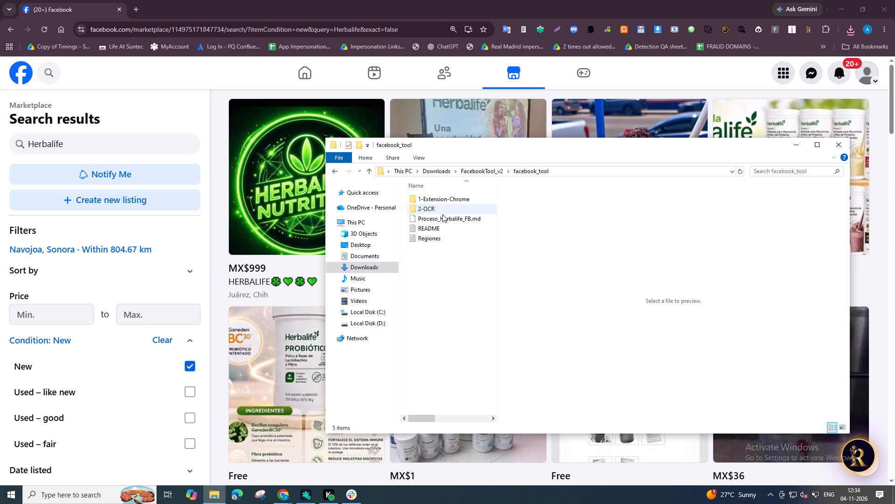
{"action": "double_click", "coordinate": [440, 210]}
{"action": "double_click", "coordinate": [441, 211]}
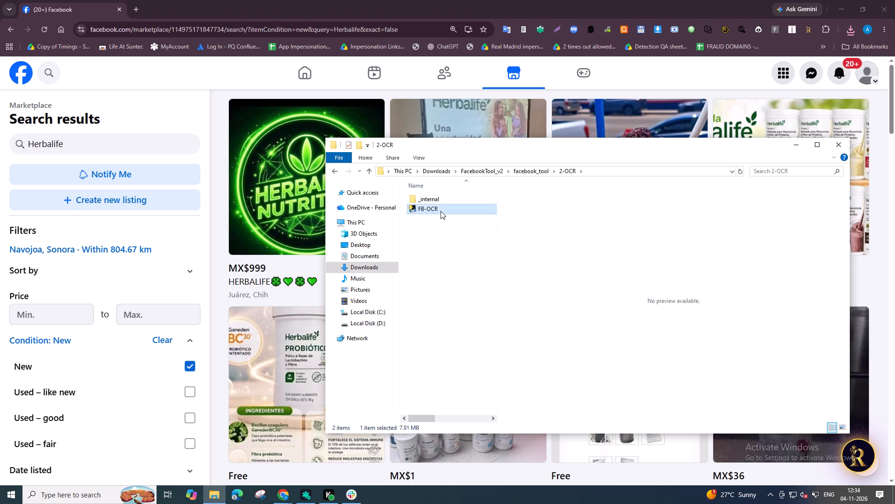
{"action": "left_click", "coordinate": [661, 81]}
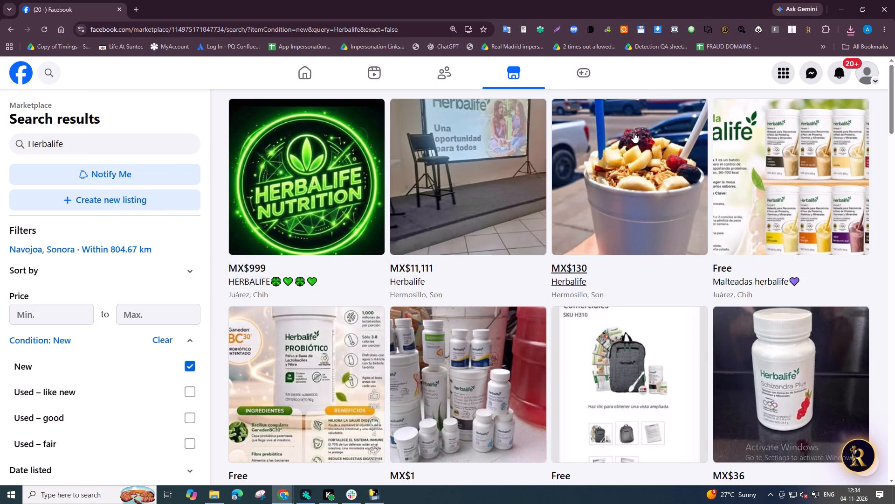
Open the first Herbalife product listings near Navojoa in separate tabs, from Malteadas herbalife to Malteada sabor fresa y chocolate, skipping the non-product ones.
{"action": "scroll", "coordinate": [630, 247], "scroll_direction": "up", "scroll_amount": 3}
{"action": "left_click", "coordinate": [779, 208], "text": "ctrl"}
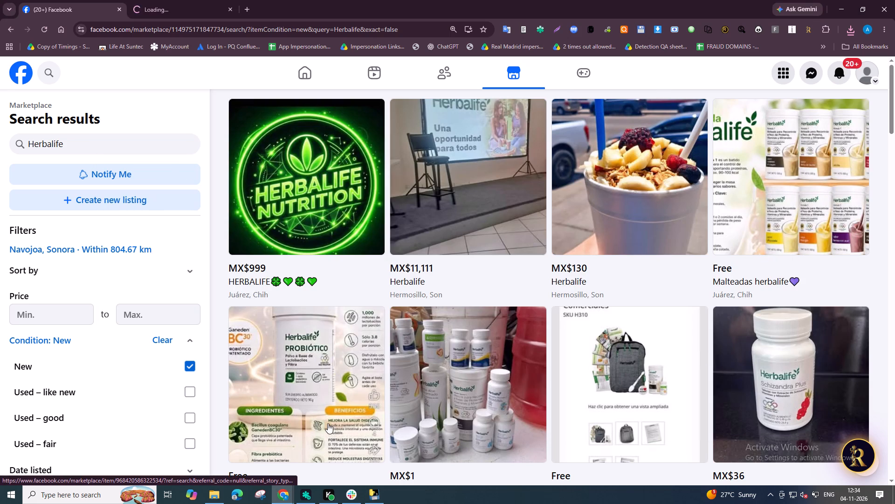
{"action": "left_click", "coordinate": [316, 384], "text": "ctrl"}
{"action": "left_click", "coordinate": [436, 349], "text": "ctrl"}
{"action": "left_click", "coordinate": [592, 383], "text": "ctrl"}
{"action": "left_click", "coordinate": [855, 385], "text": "ctrl"}
{"action": "scroll", "coordinate": [632, 372], "scroll_direction": "down", "scroll_amount": 5}
{"action": "left_click", "coordinate": [333, 360], "text": "ctrl"}
{"action": "left_click", "coordinate": [454, 364], "text": "ctrl"}
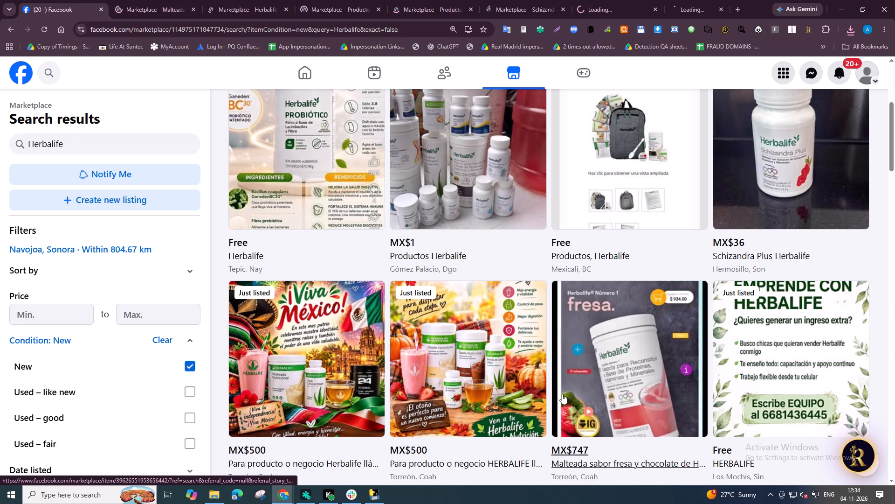
{"action": "left_click", "coordinate": [602, 371], "text": "ctrl"}
Open the QUIERES ADQUIRIR TUS PRODUCT listing and the first two listings in the row below it in separate tabs.
{"action": "scroll", "coordinate": [596, 379], "scroll_direction": "down", "scroll_amount": 6}
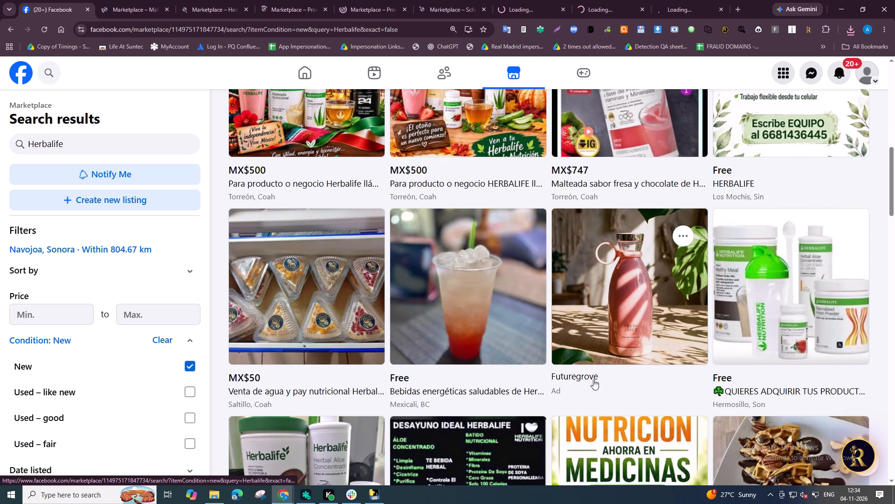
{"action": "left_click", "coordinate": [740, 333], "text": "ctrl"}
{"action": "scroll", "coordinate": [529, 378], "scroll_direction": "down", "scroll_amount": 4}
{"action": "left_click", "coordinate": [276, 329], "text": "ctrl"}
{"action": "left_click", "coordinate": [468, 329], "text": "ctrl"}
{"action": "scroll", "coordinate": [473, 375], "scroll_direction": "down", "scroll_amount": 9}
{"action": "scroll", "coordinate": [522, 380], "scroll_direction": "up", "scroll_amount": 2}
{"action": "scroll", "coordinate": [538, 387], "scroll_direction": "down", "scroll_amount": 4}
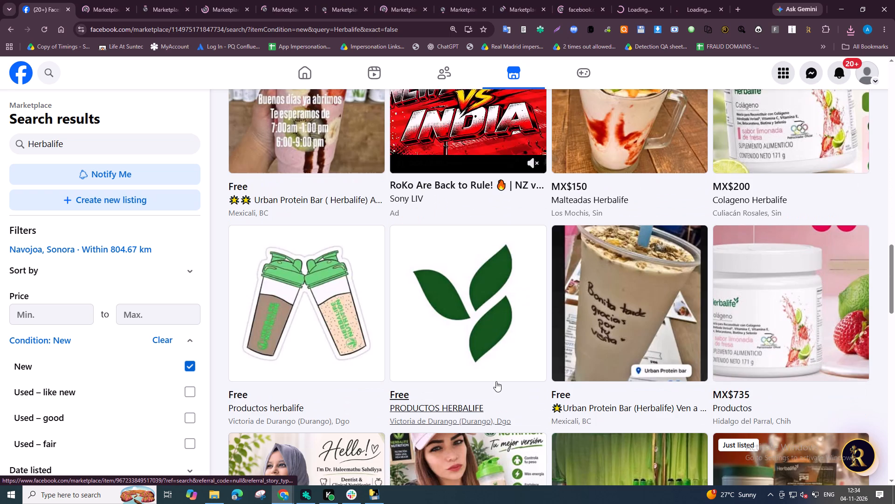
Open the productos skin, productos cerrados, Productos de Herbalife, Aloe Vera Concentrado, Venta de Productos Herbalife and Creatina monohidratada listings in separate tabs.
{"action": "scroll", "coordinate": [530, 393], "scroll_direction": "down", "scroll_amount": 2}
{"action": "left_click", "coordinate": [469, 356], "text": "ctrl"}
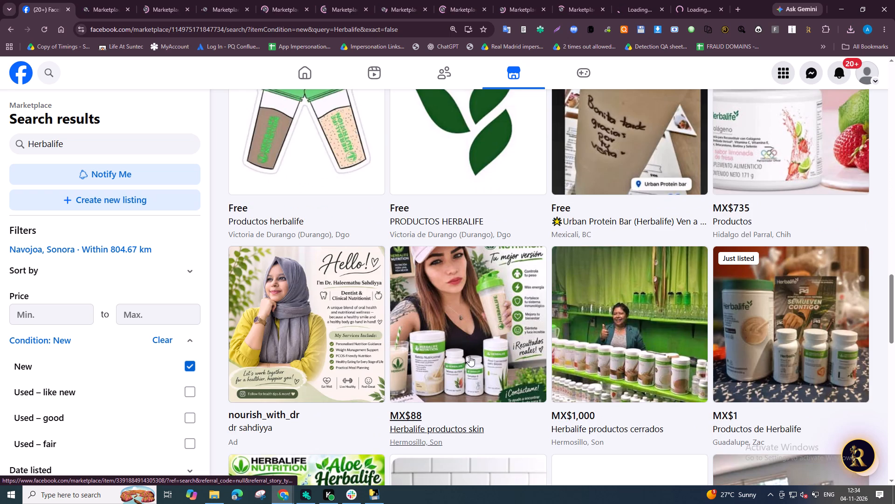
{"action": "left_click", "coordinate": [647, 359], "text": "ctrl"}
{"action": "left_click", "coordinate": [785, 352], "text": "ctrl"}
{"action": "scroll", "coordinate": [488, 362], "scroll_direction": "down", "scroll_amount": 4}
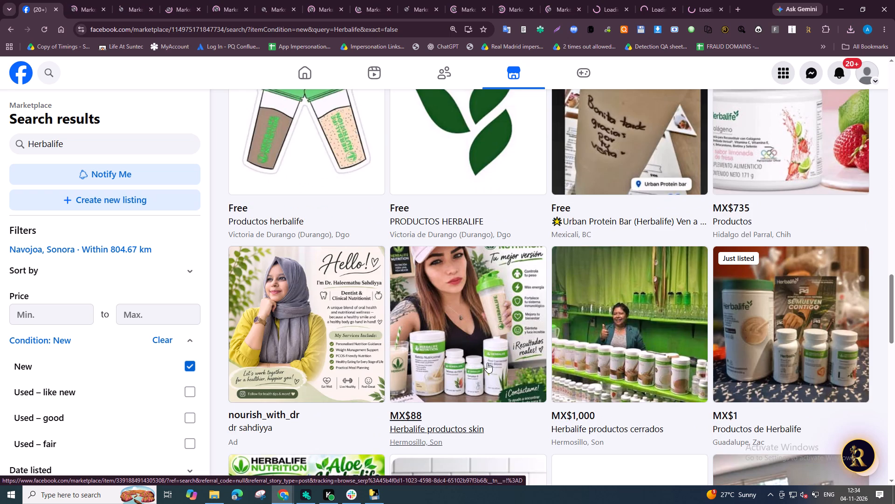
{"action": "left_click", "coordinate": [338, 365], "text": "ctrl"}
{"action": "left_click", "coordinate": [452, 357], "text": "ctrl"}
{"action": "left_click", "coordinate": [615, 353], "text": "ctrl"}
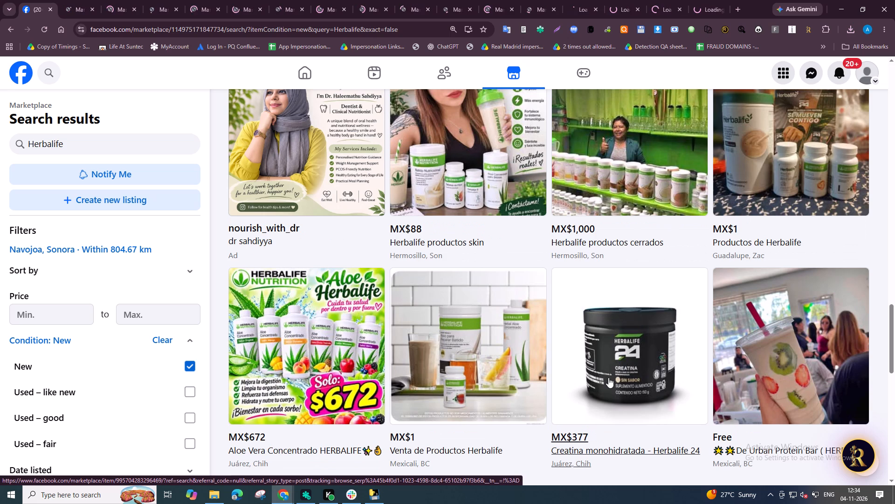
Submit the Malteadas herbalife listing link as a Herbalife MX incident with Multiple Detection Links enabled, and close the listing tab.
{"action": "left_click", "coordinate": [76, 0]}
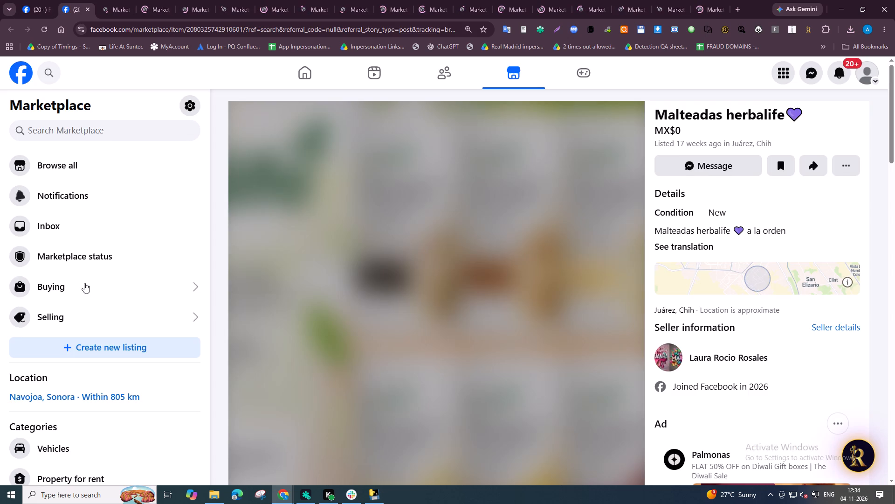
{"action": "left_click", "coordinate": [168, 31]}
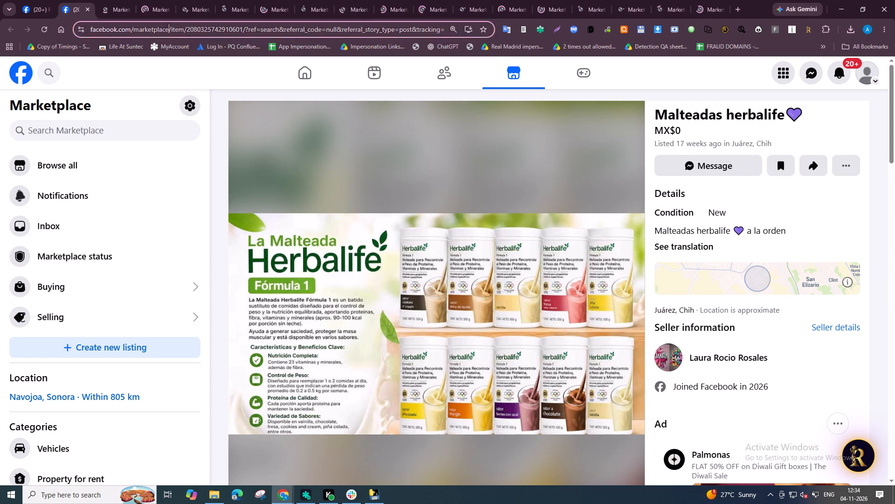
{"action": "key", "text": "ctrl+a"}
{"action": "key", "text": "ctrl+c"}
{"action": "key", "text": "ctrl+c"}
{"action": "key", "text": "ctrl+c"}
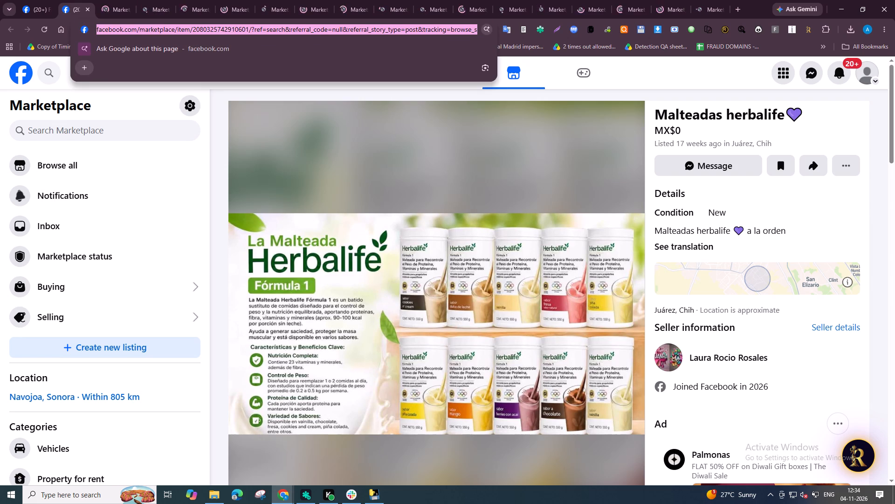
{"action": "key", "text": "ctrl+c"}
{"action": "key", "text": "alt+Tab"}
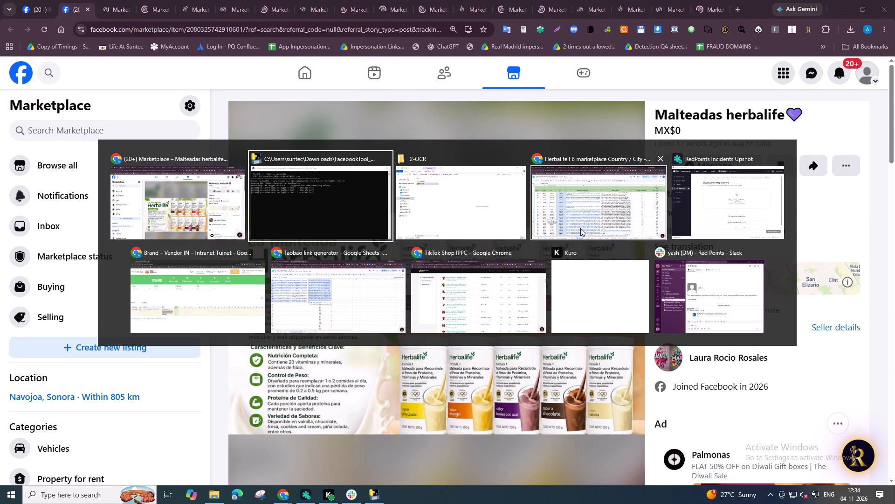
{"action": "left_click", "coordinate": [651, 224], "text": "alt"}
{"action": "left_click", "coordinate": [211, 0]}
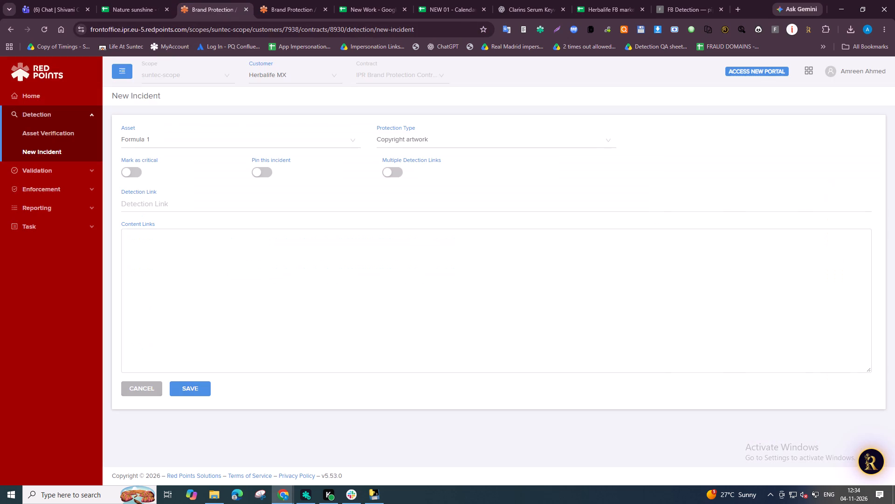
{"action": "left_click", "coordinate": [401, 172]}
{"action": "left_click", "coordinate": [408, 286]}
{"action": "key", "text": "ctrl+v"}
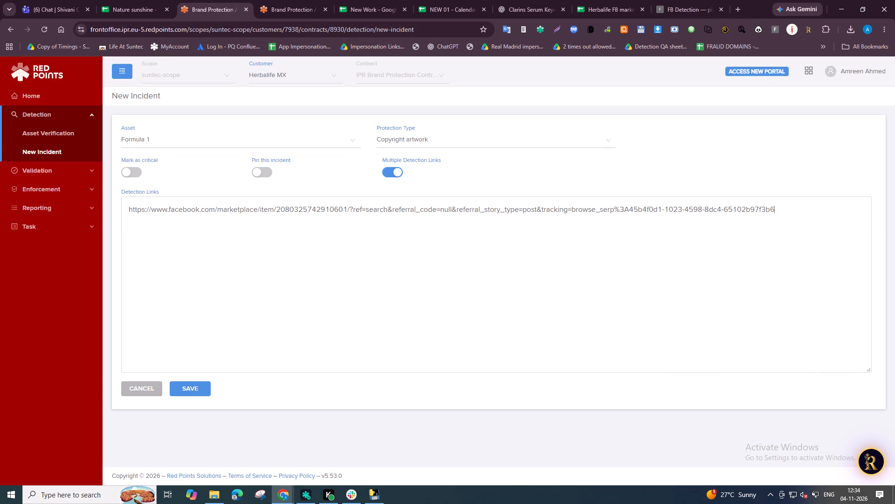
{"action": "left_click", "coordinate": [206, 386]}
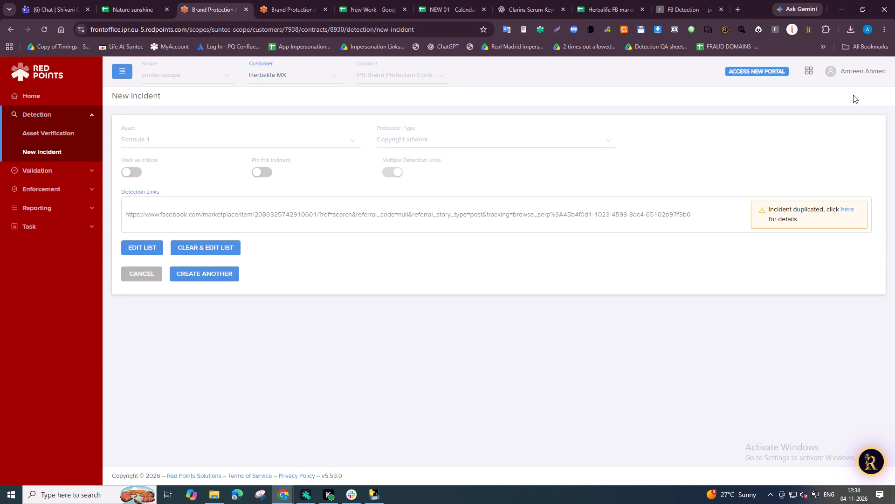
{"action": "key", "text": "alt+Tab"}
{"action": "key", "text": "ctrl+w"}
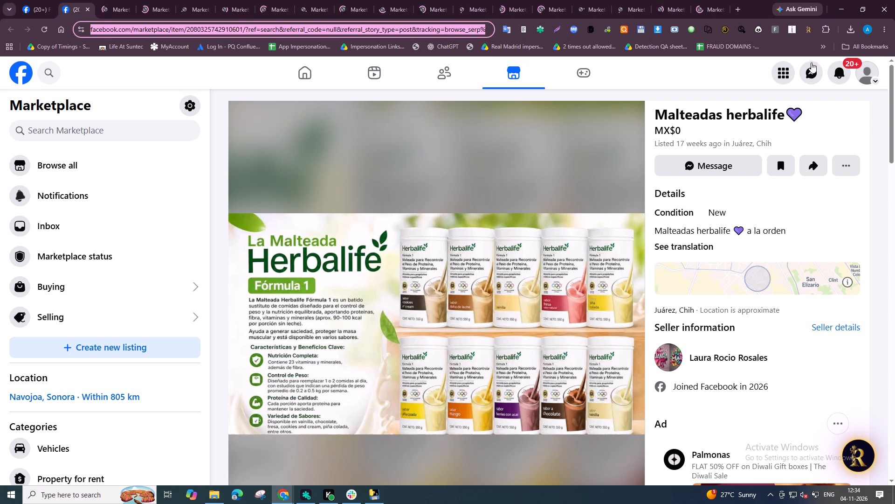
Look through the photos of the Herbalife listing in Tepic and copy its link.
{"action": "left_click", "coordinate": [393, 25]}
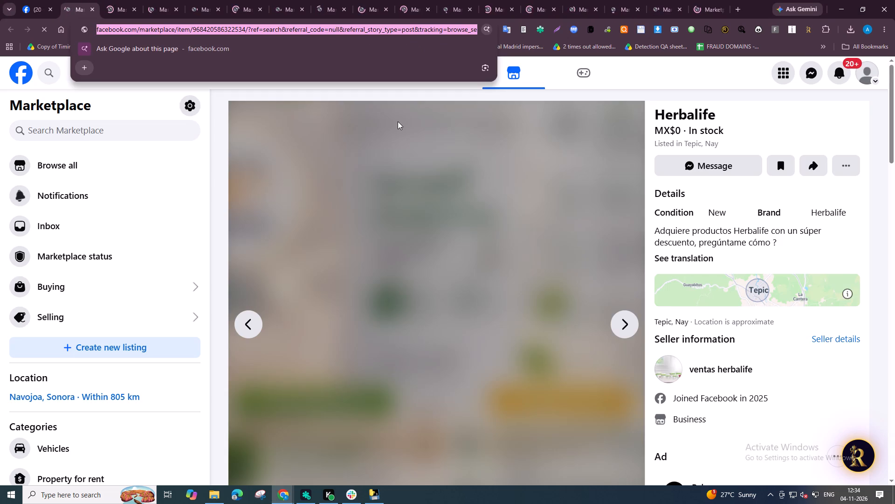
{"action": "key", "text": "ctrl+a"}
{"action": "key", "text": "ctrl+c"}
{"action": "key", "text": "ctrl+c"}
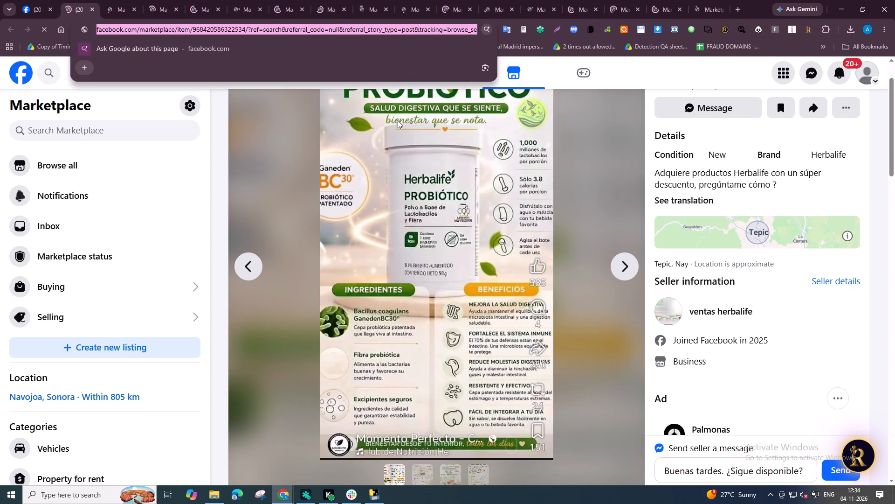
{"action": "left_click", "coordinate": [628, 272]}
{"action": "left_click", "coordinate": [628, 268]}
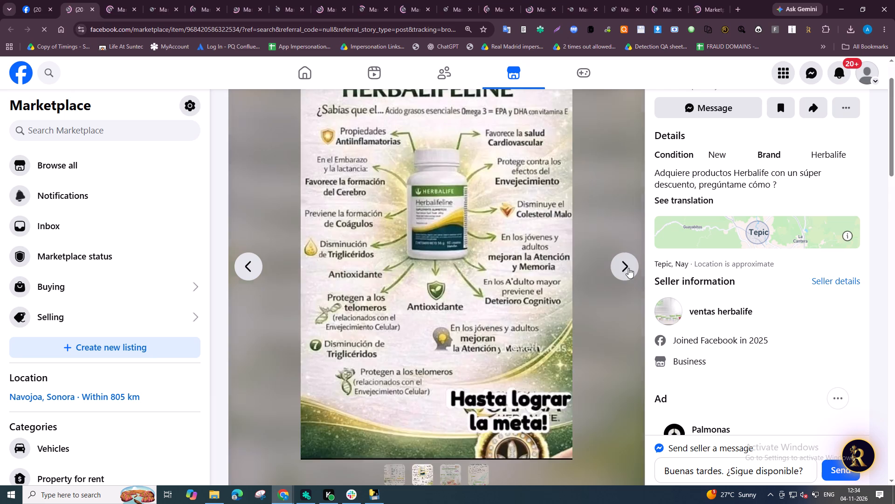
{"action": "left_click", "coordinate": [626, 274]}
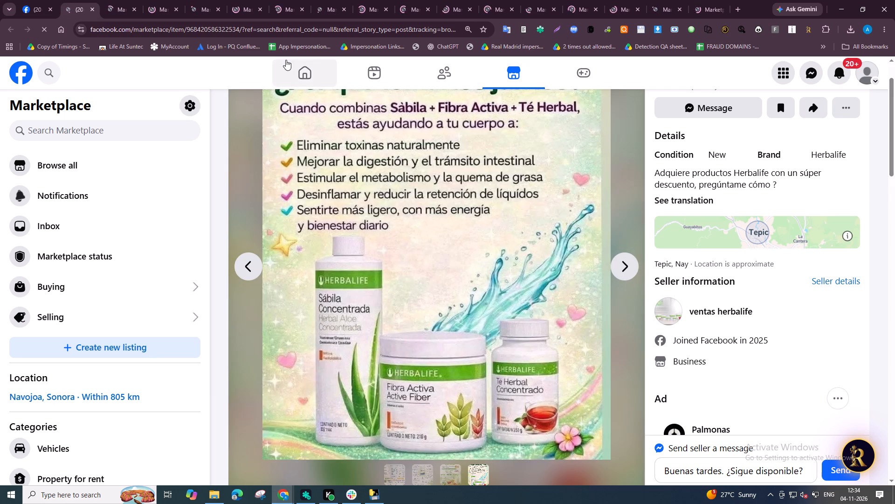
{"action": "left_click", "coordinate": [285, 30]}
{"action": "key", "text": "ctrl+a"}
{"action": "key", "text": "ctrl+c"}
{"action": "key", "text": "ctrl+c"}
{"action": "key", "text": "alt+Tab"}
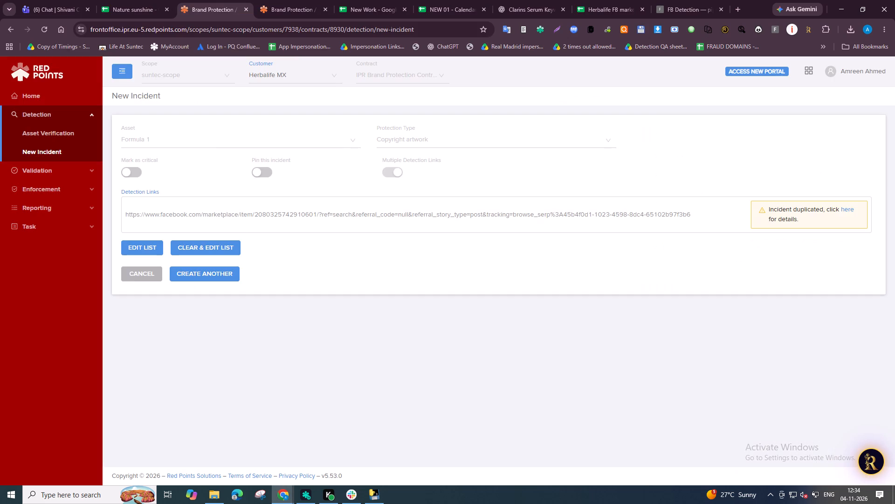
Clear the previous detection link and submit the copied Tepic listing link as an incident under the asset Vitamins & Supplements.
{"action": "left_click", "coordinate": [230, 245]}
{"action": "left_click", "coordinate": [219, 142]}
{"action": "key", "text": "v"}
{"action": "left_click", "coordinate": [215, 176]}
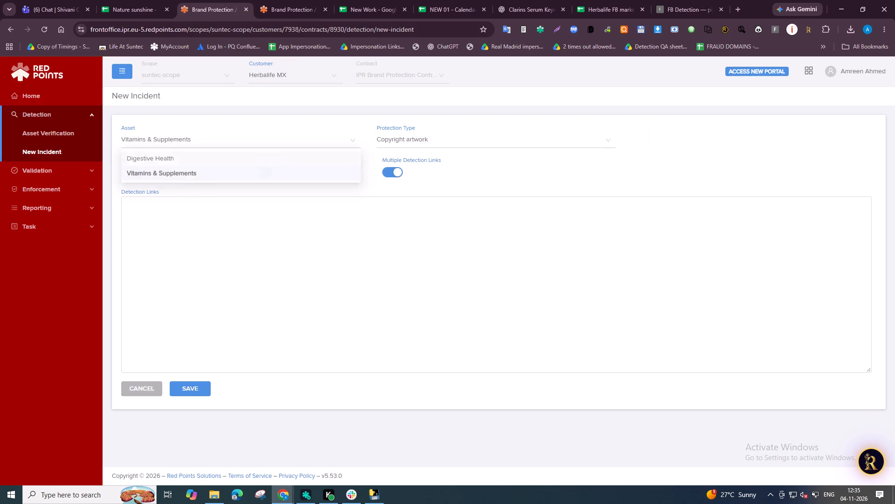
{"action": "left_click", "coordinate": [213, 243]}
{"action": "key", "text": "ctrl+v"}
{"action": "left_click", "coordinate": [196, 400]}
{"action": "left_click", "coordinate": [207, 389]}
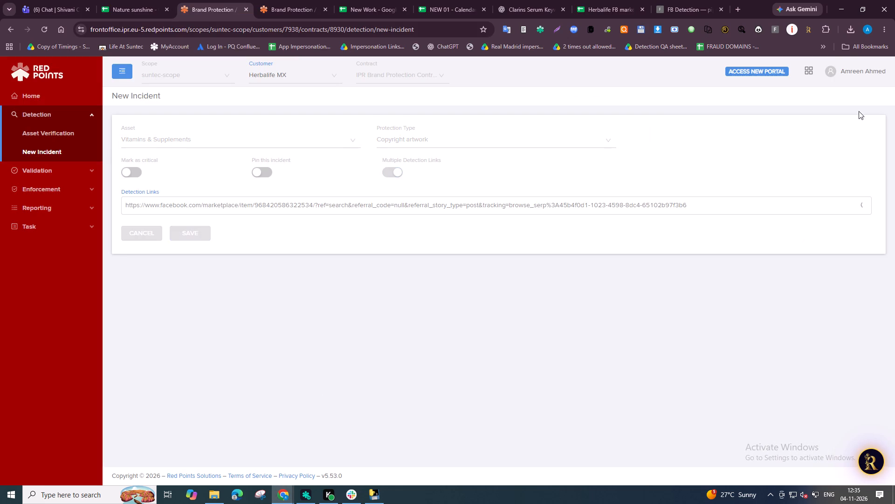
Copy the link status of the Tepic listing's incident and close the listing tab.
{"action": "left_click", "coordinate": [787, 28]}
{"action": "left_click", "coordinate": [814, 112]}
{"action": "key", "text": "alt+Tab"}
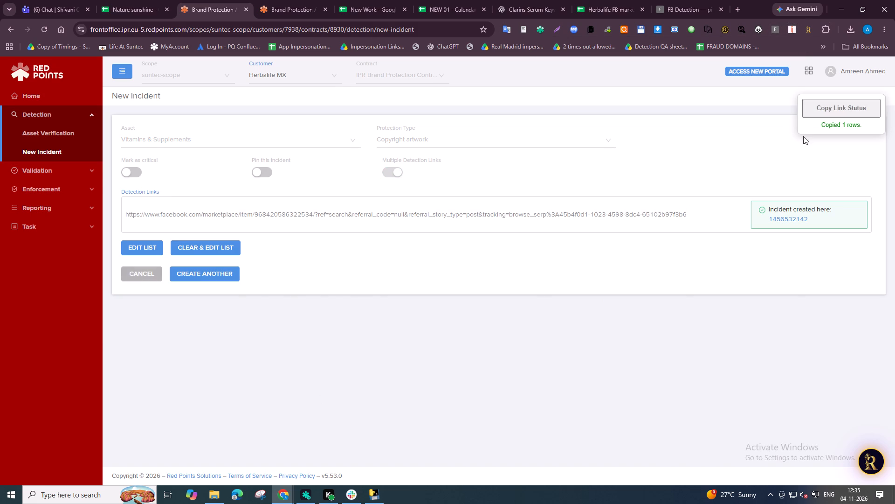
{"action": "key", "text": "ctrl+w"}
Paste the copied link status into C29391, the first empty Links cell of the New sheet in New Work.
{"action": "key", "text": "alt+Tab"}
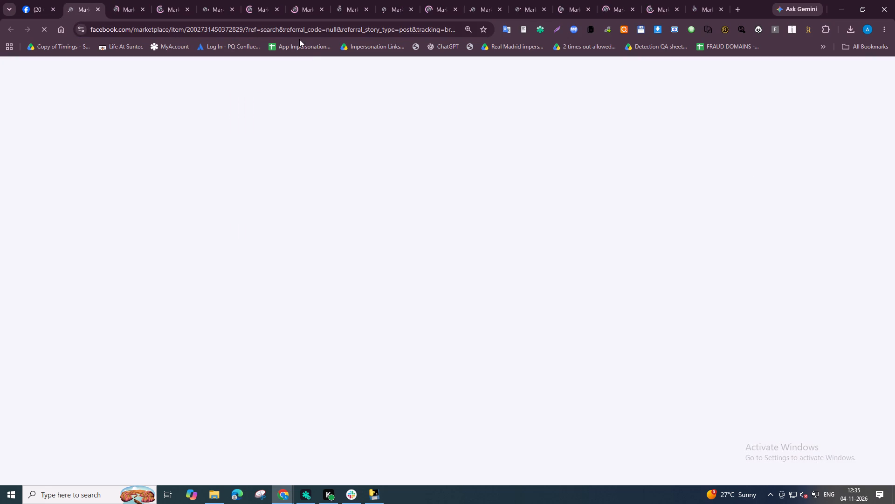
{"action": "left_click", "coordinate": [369, 0]}
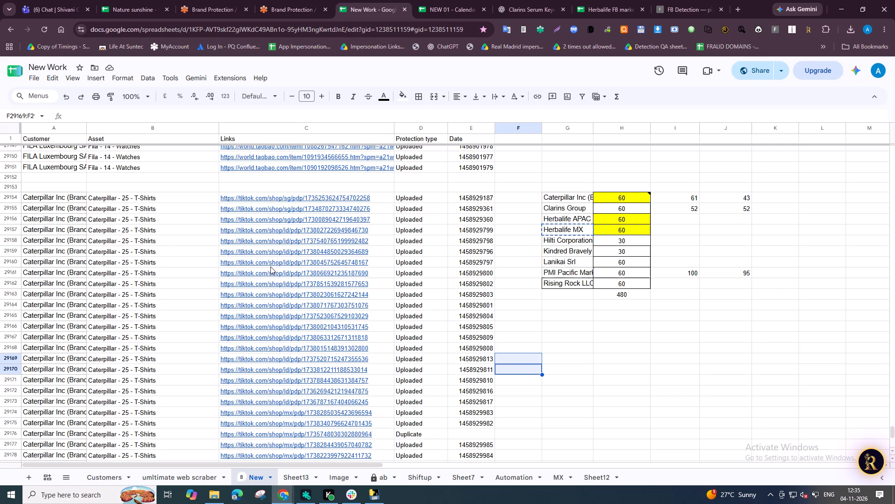
{"action": "left_click", "coordinate": [270, 266]}
{"action": "key", "text": "ctrl+End"}
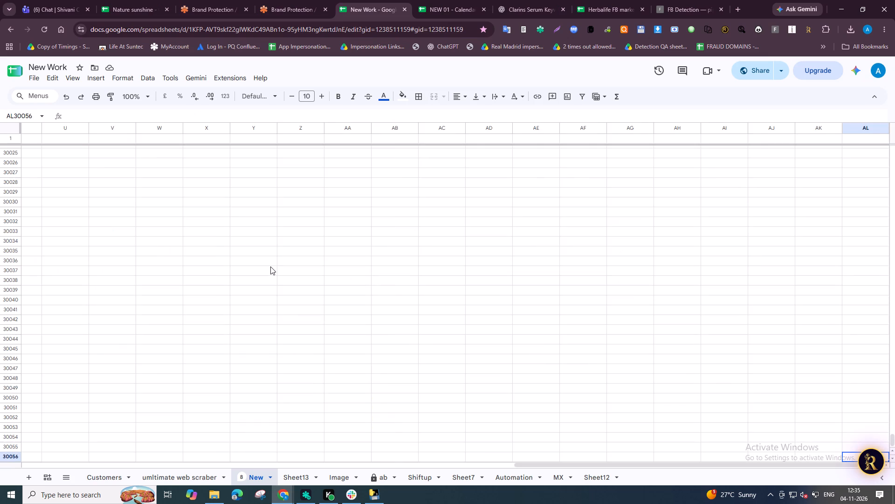
{"action": "key", "text": "ctrl+Left"}
{"action": "key", "text": "ctrl+Left"}
{"action": "key", "text": "ctrl+Left"}
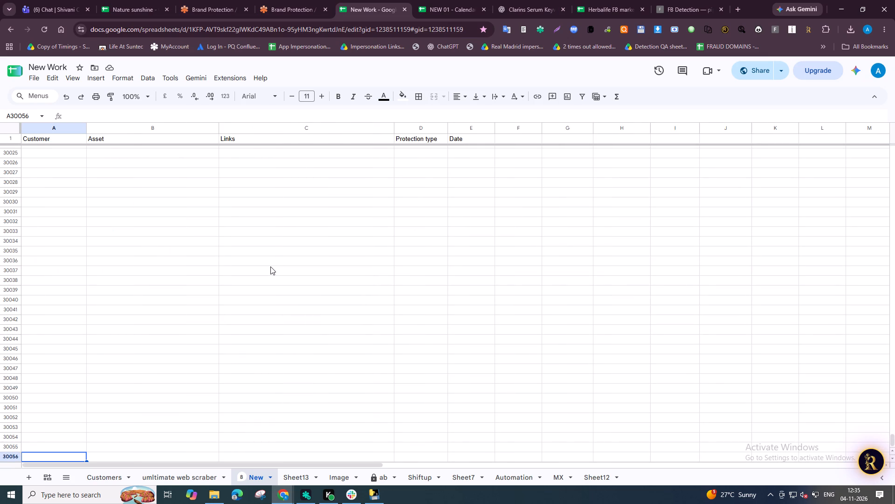
{"action": "key", "text": "ctrl+Up"}
{"action": "key", "text": "Down"}
{"action": "key", "text": "Right"}
{"action": "key", "text": "Right"}
{"action": "key", "text": "ctrl+v"}
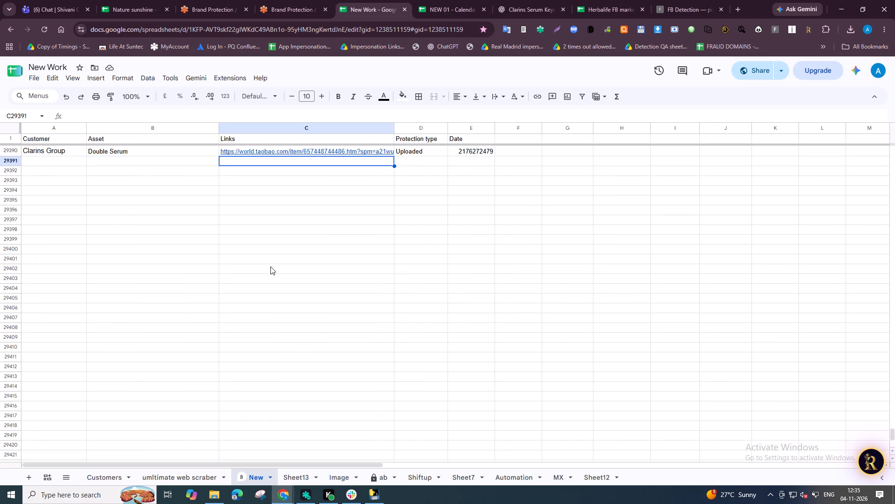
Clear the pasted header cells from row 29391, C through E, keeping the link row beneath.
{"action": "key", "text": "Up"}
{"action": "key", "text": "Down"}
{"action": "key", "text": "ctrl+shift+Right"}
{"action": "key", "text": "Delete"}
{"action": "key", "text": "Down"}
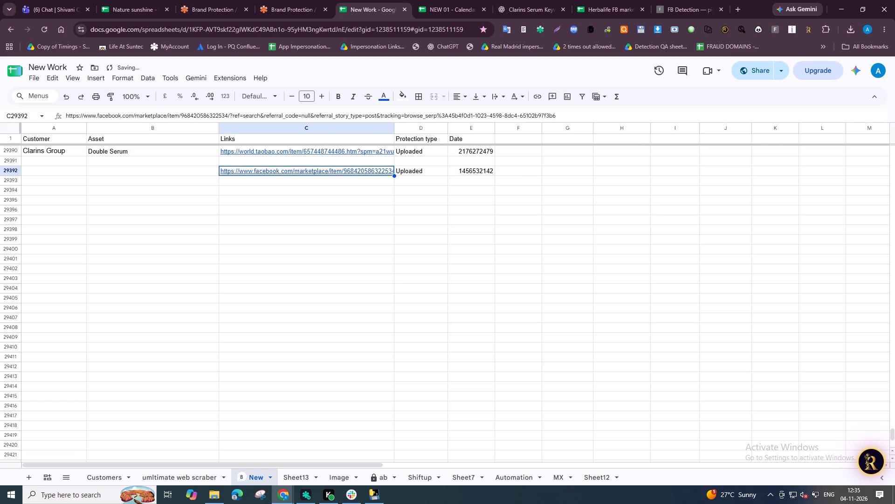
Copy the asset Vitamins & Supplements and the customer Herbalife MX from the incident form into row 29392 of New Work.
{"action": "left_click", "coordinate": [217, 0]}
{"action": "left_click", "coordinate": [200, 141], "text": "alt"}
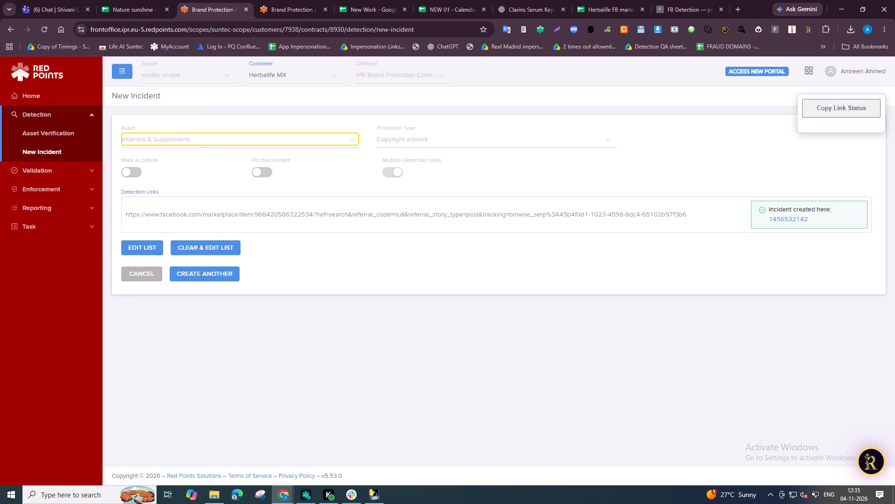
{"action": "left_click", "coordinate": [345, 0]}
{"action": "left_click", "coordinate": [188, 174]}
{"action": "key", "text": "ctrl+v"}
{"action": "left_click", "coordinate": [188, 202], "text": "ctrl"}
{"action": "left_click", "coordinate": [200, 0]}
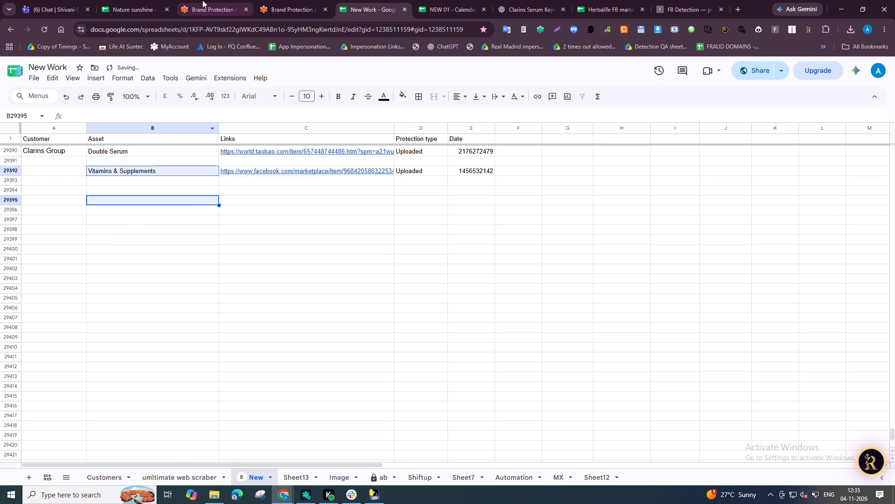
{"action": "left_click", "coordinate": [336, 74], "text": "alt"}
{"action": "left_click", "coordinate": [376, 0]}
{"action": "left_click", "coordinate": [82, 173]}
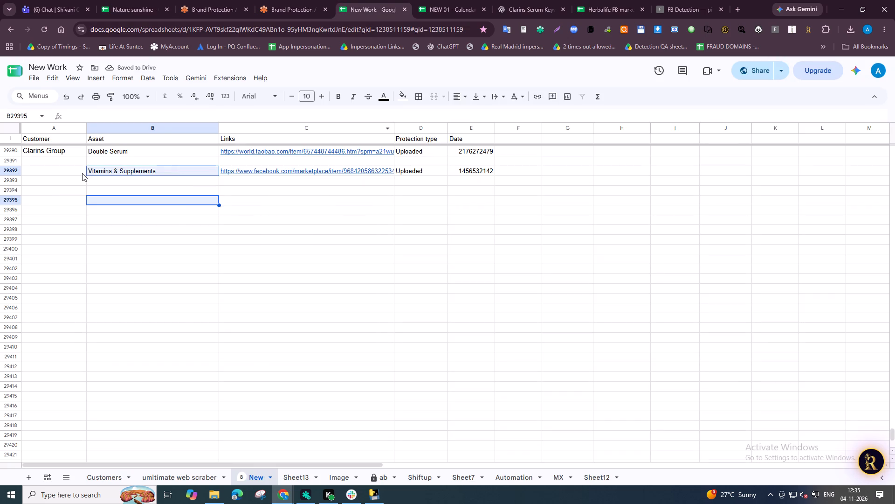
{"action": "key", "text": "ctrl+v"}
{"action": "left_click", "coordinate": [303, 206]}
Copy the link of the open Herbalife products listing in Gómez Palacio.
{"action": "key", "text": "alt+Tab"}
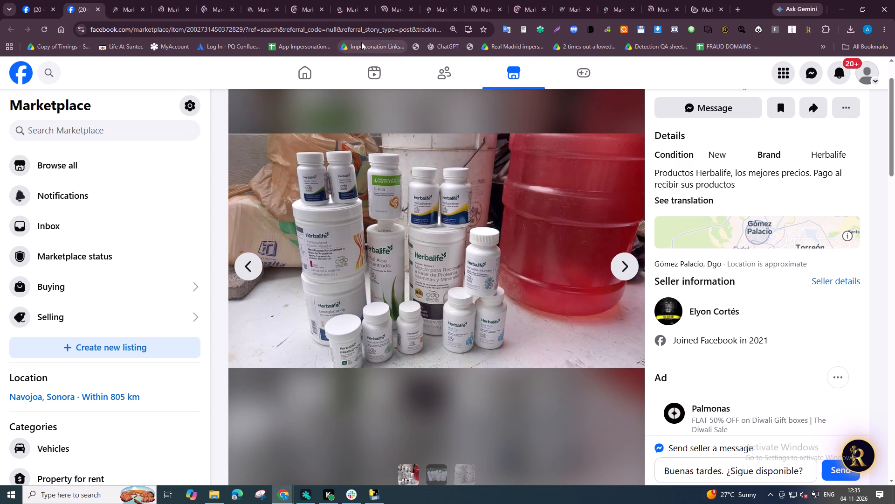
{"action": "left_click", "coordinate": [361, 28]}
{"action": "key", "text": "ctrl+a"}
{"action": "key", "text": "ctrl+c"}
{"action": "key", "text": "ctrl+c"}
{"action": "key", "text": "ctrl+c"}
{"action": "key", "text": "alt+Tab"}
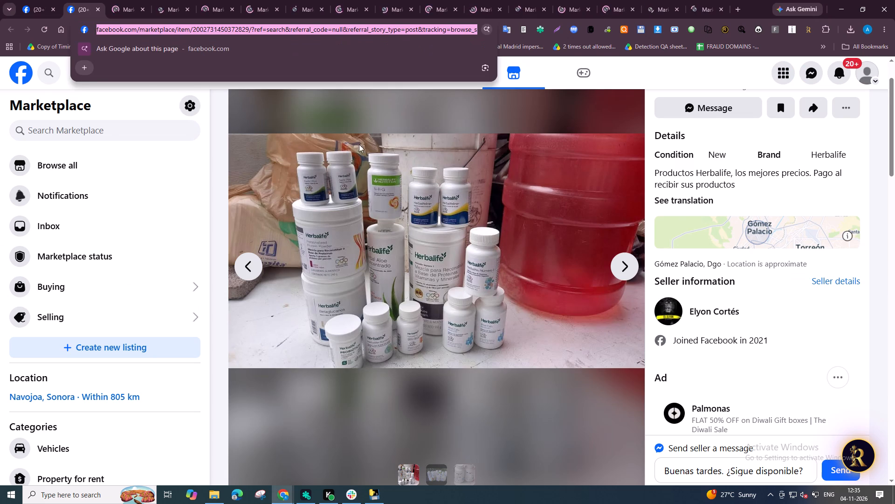
Clear the previous detection link, submit the Gómez Palacio listing as an incident under the asset Formula 1, and close its listing tab.
{"action": "left_click", "coordinate": [243, 0]}
{"action": "left_click", "coordinate": [221, 242]}
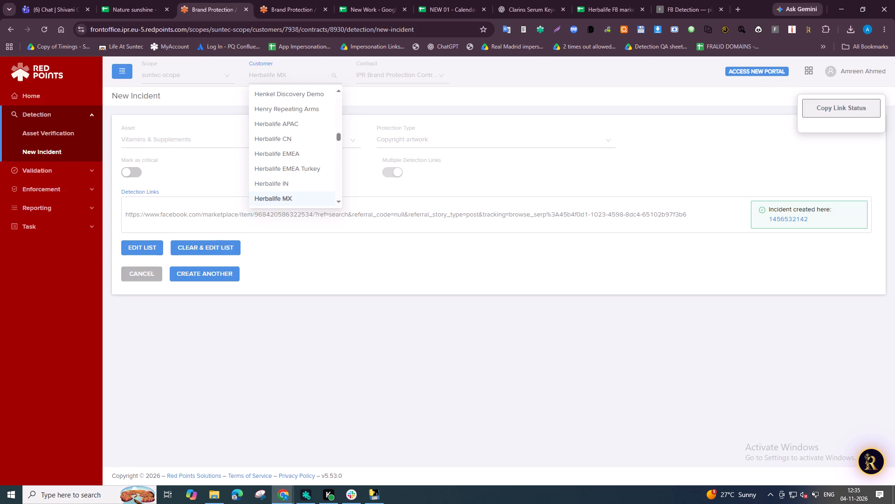
{"action": "left_click", "coordinate": [207, 138]}
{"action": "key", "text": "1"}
{"action": "left_click", "coordinate": [183, 159]}
{"action": "left_click", "coordinate": [179, 234]}
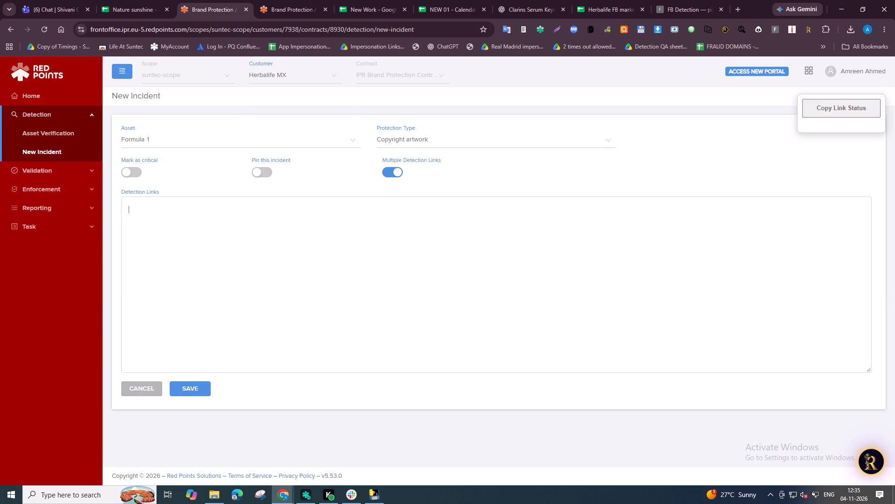
{"action": "key", "text": "ctrl+v"}
{"action": "left_click", "coordinate": [202, 390]}
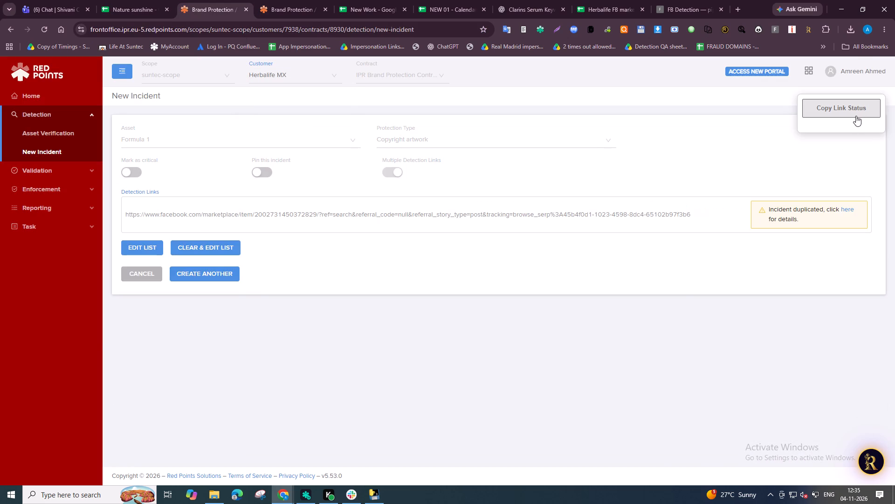
{"action": "key", "text": "alt+Tab"}
{"action": "key", "text": "ctrl+w"}
Copy the link of the Productos, Herbalife listing in Mexicali and check its photo.
{"action": "left_click", "coordinate": [264, 31]}
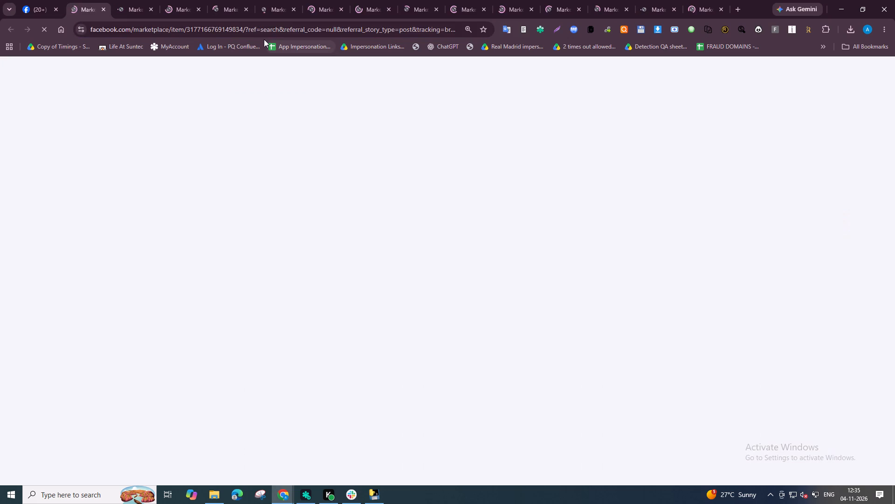
{"action": "key", "text": "ctrl+a"}
{"action": "key", "text": "ctrl+c"}
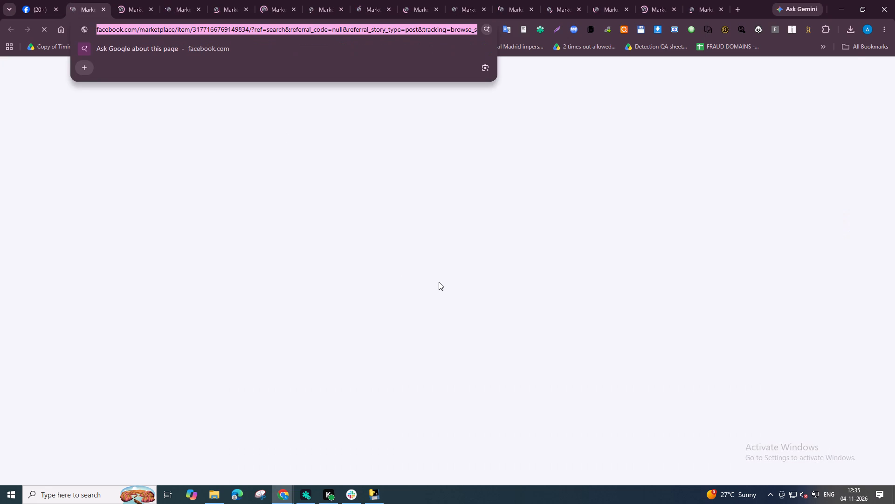
{"action": "key", "text": "ctrl+c"}
{"action": "key", "text": "ctrl+c"}
{"action": "key", "text": "ctrl+c"}
{"action": "key", "text": "ctrl+c"}
{"action": "scroll", "coordinate": [404, 315], "scroll_direction": "down", "scroll_amount": 3}
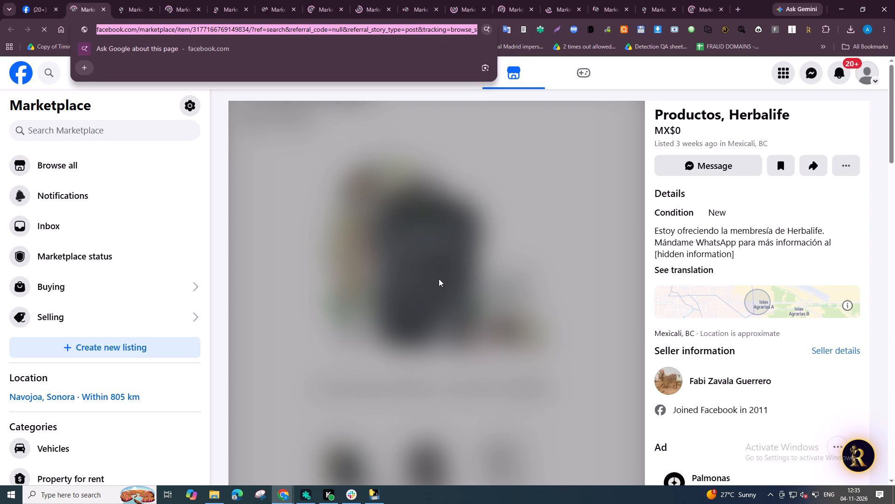
{"action": "scroll", "coordinate": [402, 320], "scroll_direction": "up", "scroll_amount": 2}
{"action": "key", "text": "ctrl+c"}
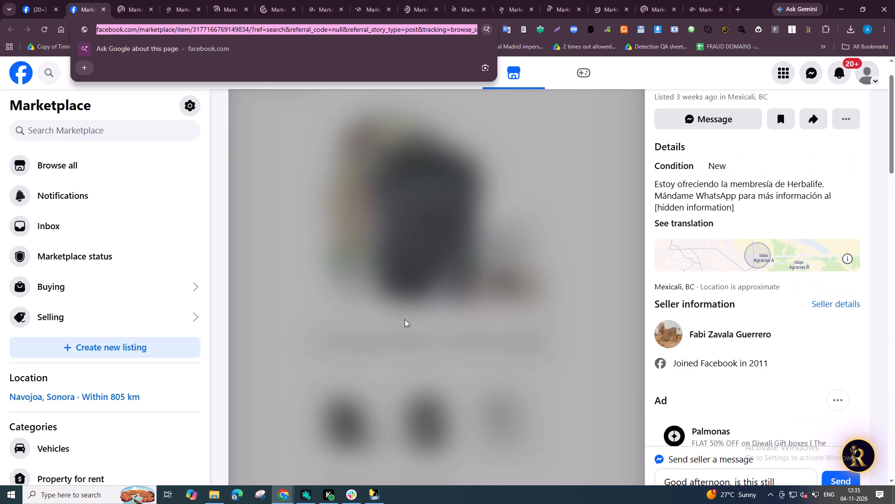
{"action": "scroll", "coordinate": [408, 322], "scroll_direction": "up", "scroll_amount": 1}
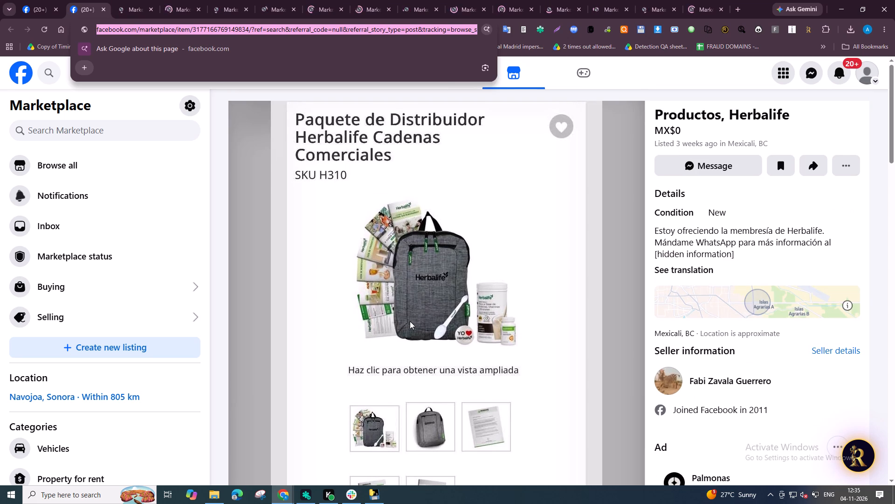
Clear the previous detection link and submit the Mexicali listing link as an incident under the asset Formula 1.
{"action": "key", "text": "alt+Tab"}
{"action": "double_click", "coordinate": [219, 247]}
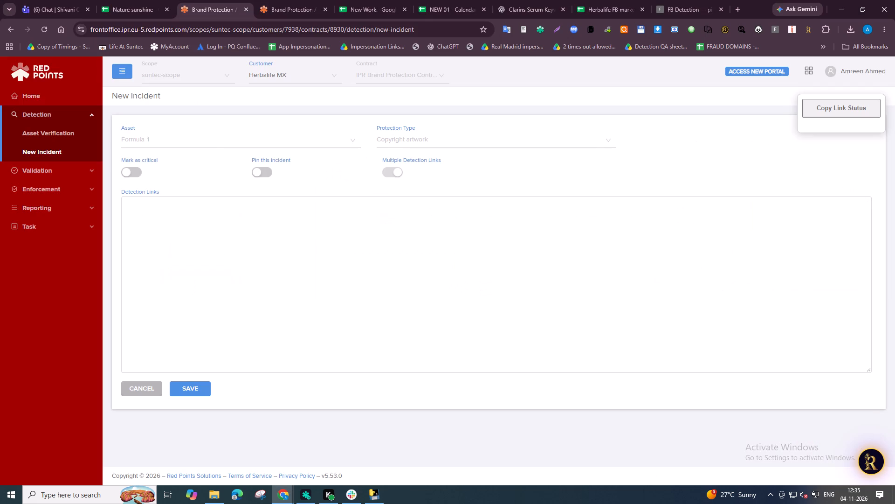
{"action": "key", "text": "ctrl+v"}
{"action": "left_click_drag", "start_coordinate": [201, 381], "coordinate": [202, 385]}
{"action": "left_click", "coordinate": [206, 386]}
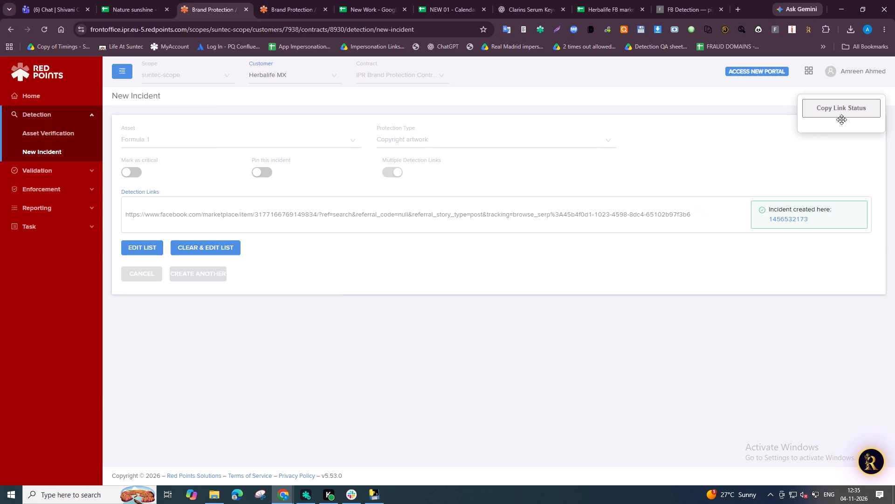
Copy the Mexicali incident's link status, paste it at C29395 in New Work, and move its link row up to C29393.
{"action": "left_click", "coordinate": [844, 116]}
{"action": "left_click", "coordinate": [380, 0]}
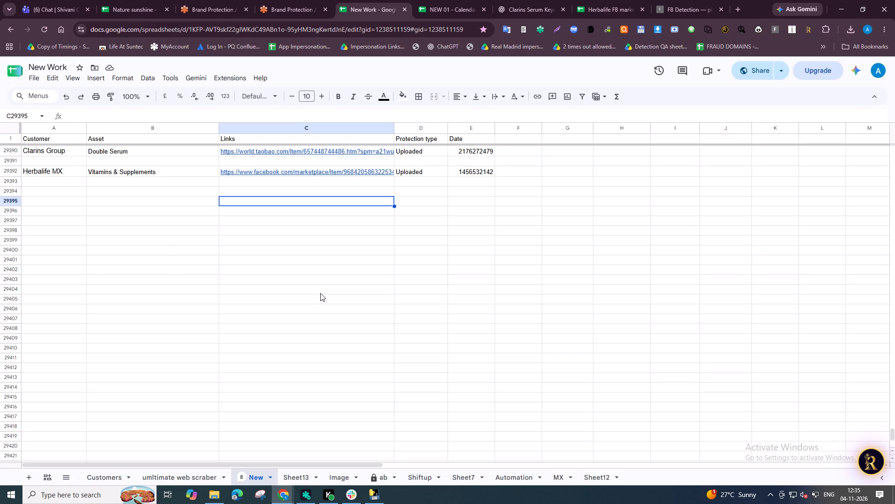
{"action": "key", "text": "ctrl+v"}
{"action": "key", "text": "Down"}
{"action": "key", "text": "ctrl+shift+Right"}
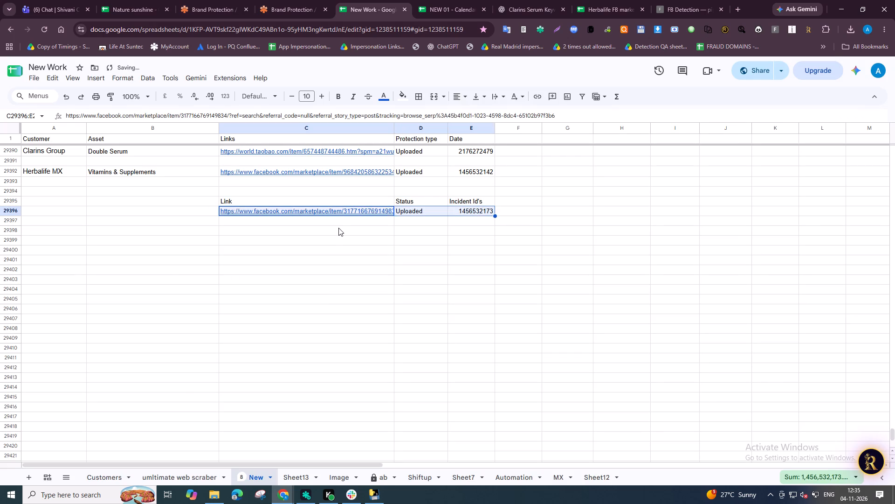
{"action": "key", "text": "ctrl+x"}
{"action": "key", "text": "Up"}
{"action": "key", "text": "Up"}
{"action": "key", "text": "Up"}
{"action": "key", "text": "ctrl+v"}
Complete row 29393 with the customer Herbalife MX and the asset Formula 1, then close the Mexicali listing tab.
{"action": "key", "text": "Left"}
{"action": "key", "text": "Left"}
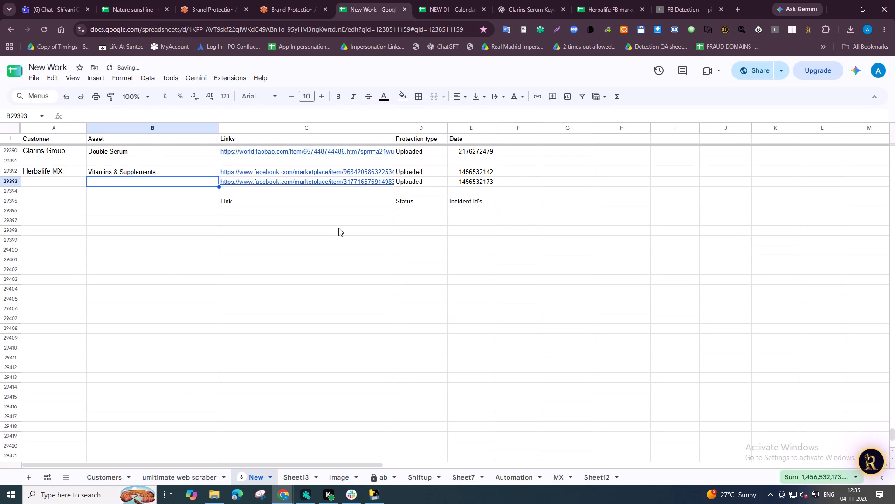
{"action": "key", "text": "ctrl+d"}
{"action": "left_click", "coordinate": [220, 0]}
{"action": "scroll", "coordinate": [237, 119], "scroll_direction": "up", "scroll_amount": 4}
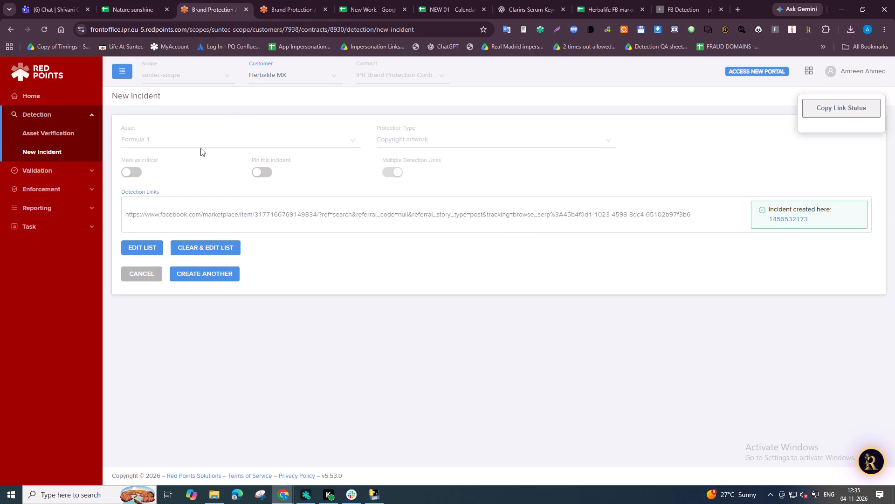
{"action": "left_click", "coordinate": [200, 148], "text": "alt"}
{"action": "left_click", "coordinate": [199, 142], "text": "alt"}
{"action": "left_click", "coordinate": [354, 0]}
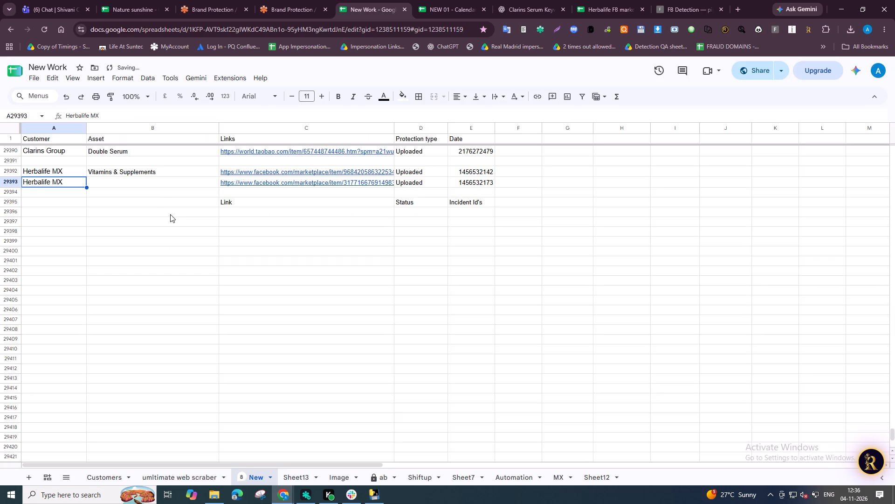
{"action": "left_click", "coordinate": [165, 188]}
{"action": "key", "text": "ctrl+v"}
{"action": "key", "text": "ctrl+x"}
{"action": "key", "text": "Up"}
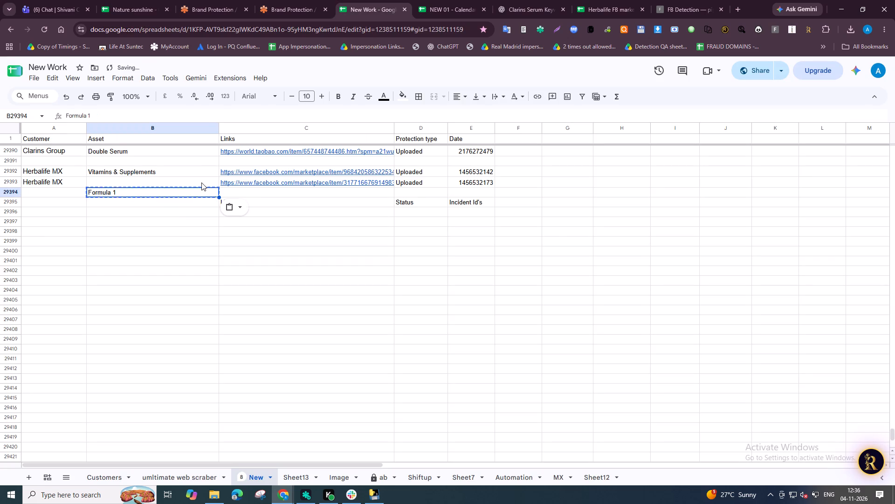
{"action": "key", "text": "ctrl+v"}
{"action": "key", "text": "alt+Tab"}
{"action": "key", "text": "ctrl+w"}
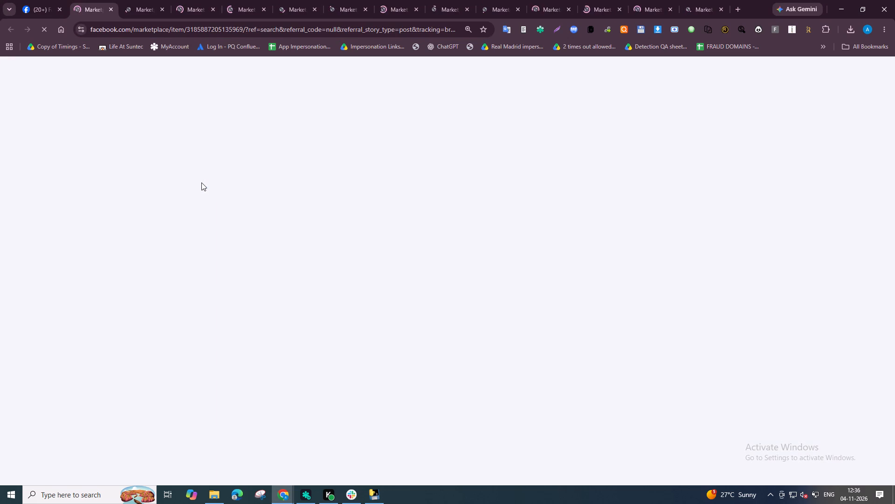
Copy the link of the Schizandra Plus Herbalife listing in Hermosillo.
{"action": "left_click", "coordinate": [381, 29]}
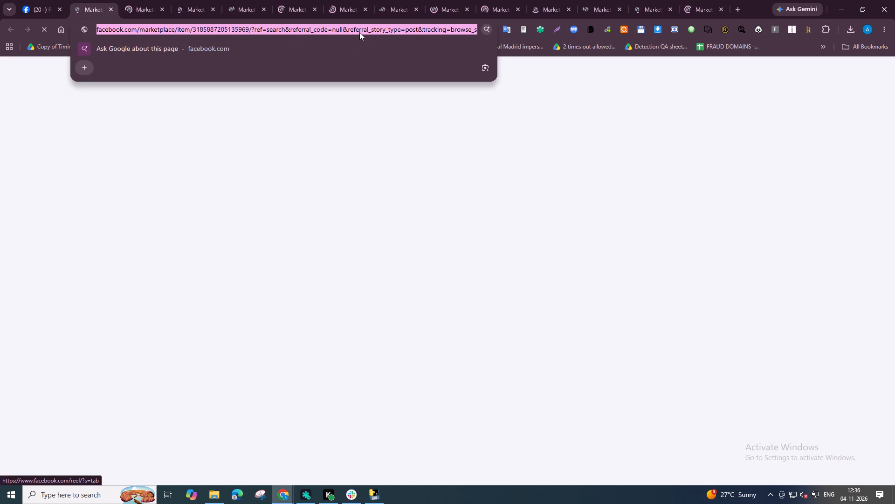
{"action": "key", "text": "ctrl+a"}
{"action": "key", "text": "ctrl+c"}
{"action": "key", "text": "ctrl+c"}
{"action": "key", "text": "ctrl+c"}
{"action": "key", "text": "ctrl+c"}
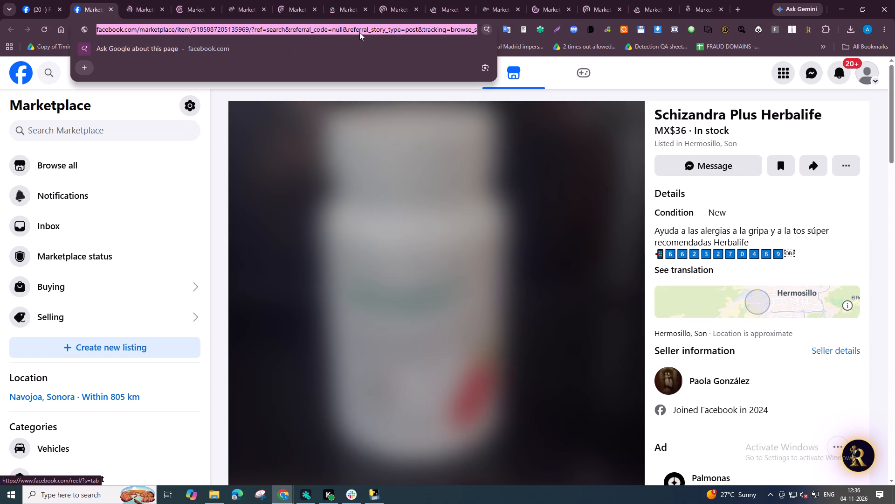
{"action": "key", "text": "ctrl+a"}
{"action": "key", "text": "ctrl+c"}
{"action": "key", "text": "ctrl+c"}
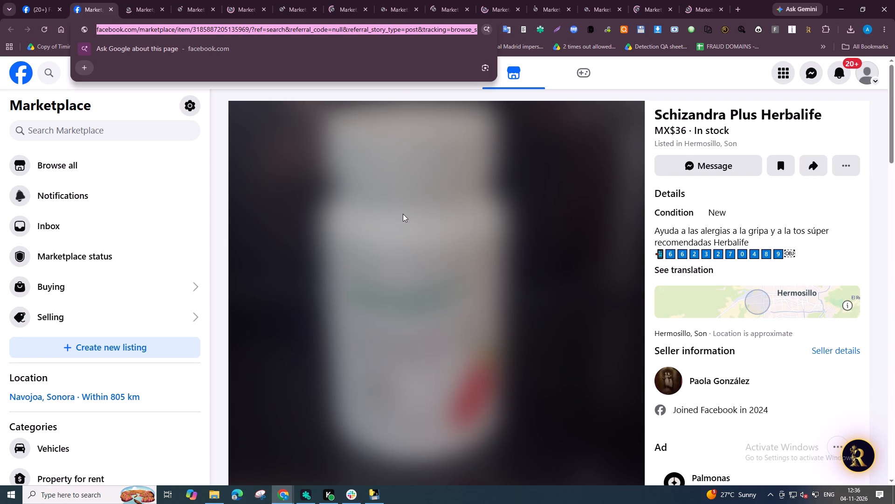
Open the official images page in the Red Points back office and switch the customer to Herbalife MX.
{"action": "key", "text": "alt+Tab"}
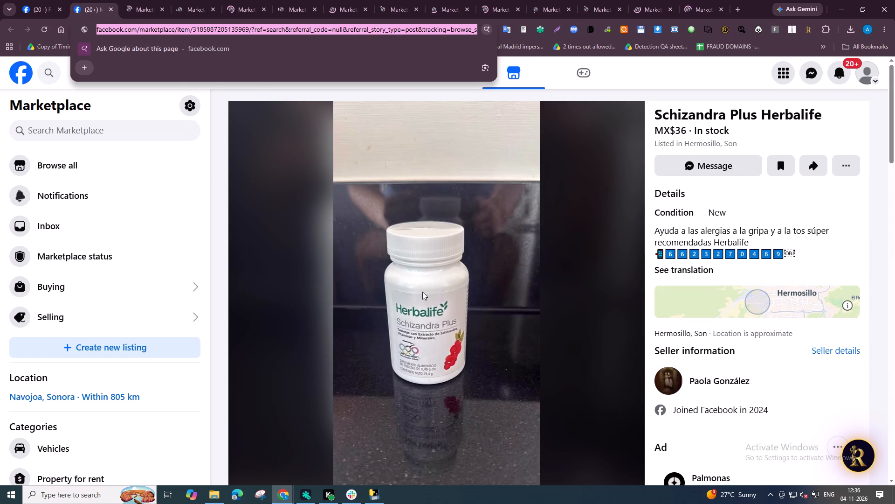
{"action": "left_click", "coordinate": [299, 0]}
{"action": "left_click", "coordinate": [74, 121]}
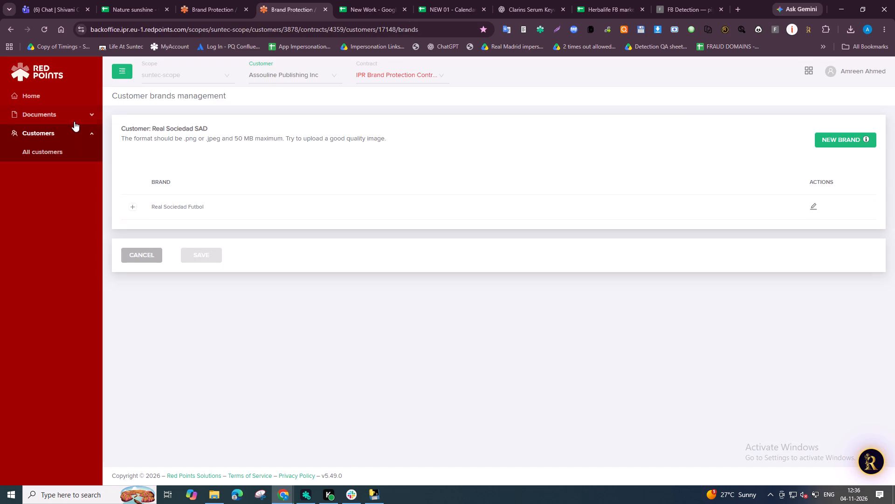
{"action": "left_click", "coordinate": [80, 148]}
{"action": "left_click", "coordinate": [73, 117]}
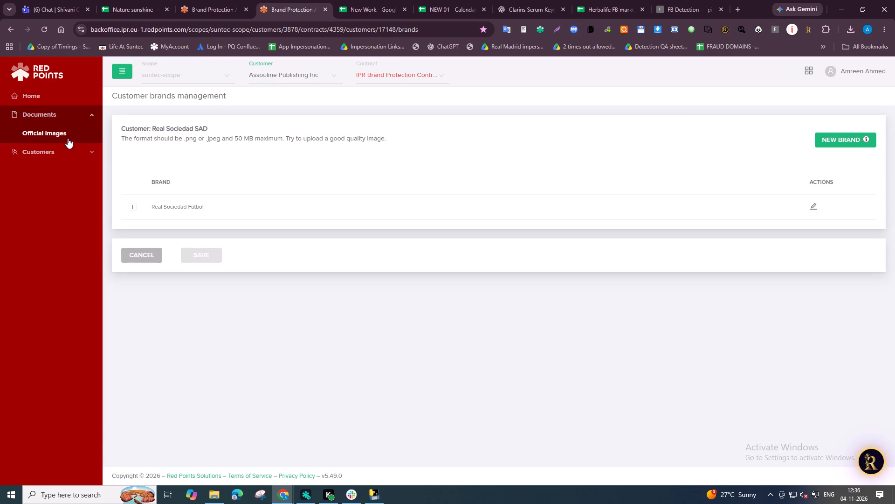
{"action": "left_click", "coordinate": [68, 134]}
{"action": "left_click", "coordinate": [320, 79]}
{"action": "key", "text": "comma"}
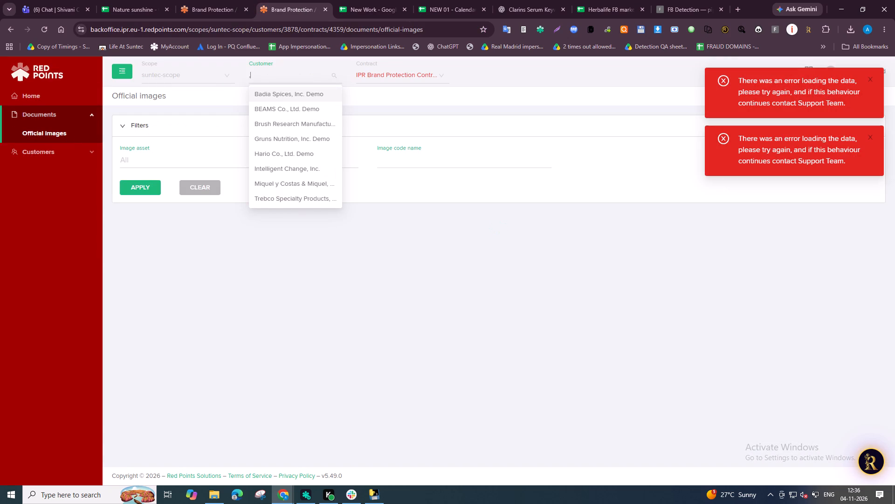
{"action": "key", "text": "BackSpace"}
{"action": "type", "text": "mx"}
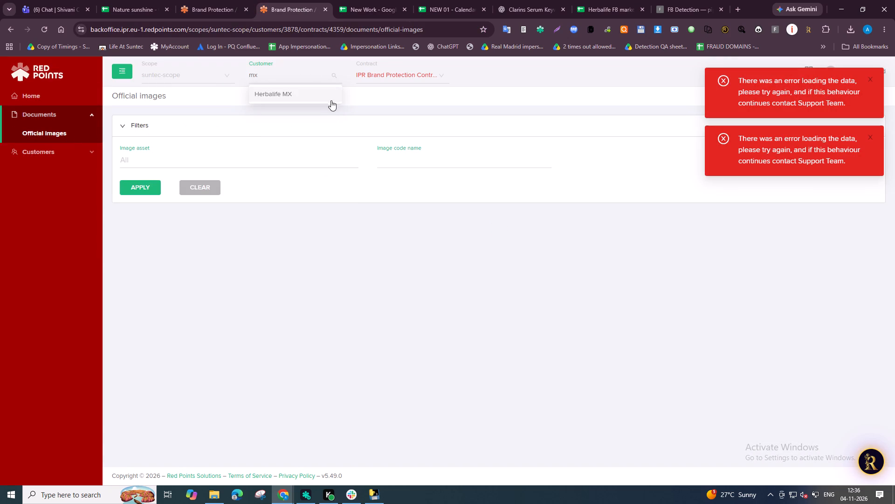
{"action": "left_click", "coordinate": [332, 99]}
Clear the previous detection link, set the asset to Immunity, and paste the Schizandra Plus listing link into the new incident.
{"action": "left_click", "coordinate": [215, 0]}
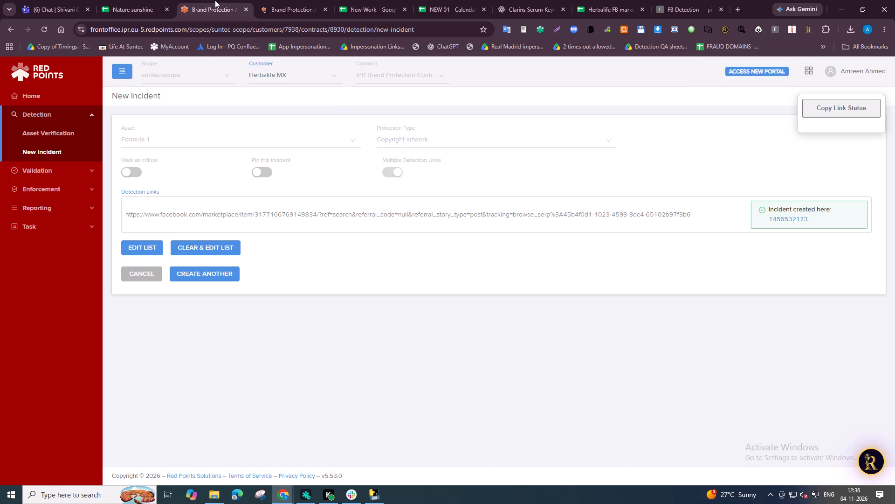
{"action": "left_click", "coordinate": [219, 245]}
{"action": "left_click", "coordinate": [181, 144]}
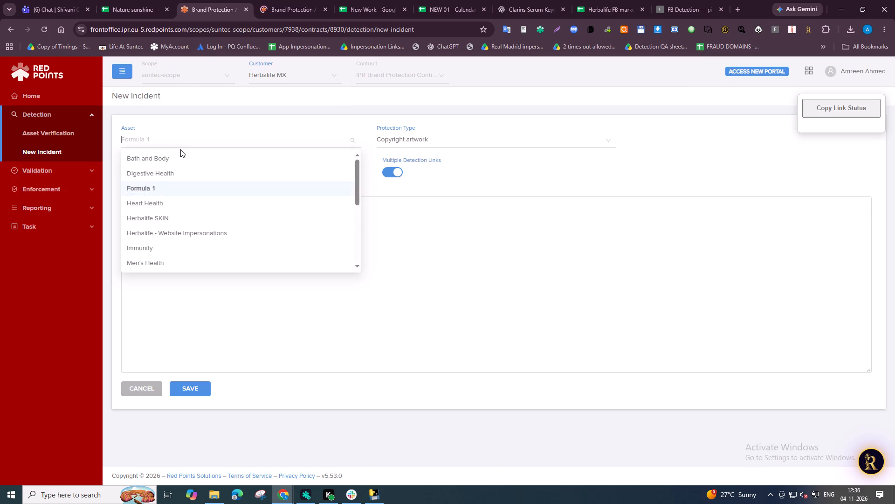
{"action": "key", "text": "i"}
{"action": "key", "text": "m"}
{"action": "left_click", "coordinate": [173, 175]}
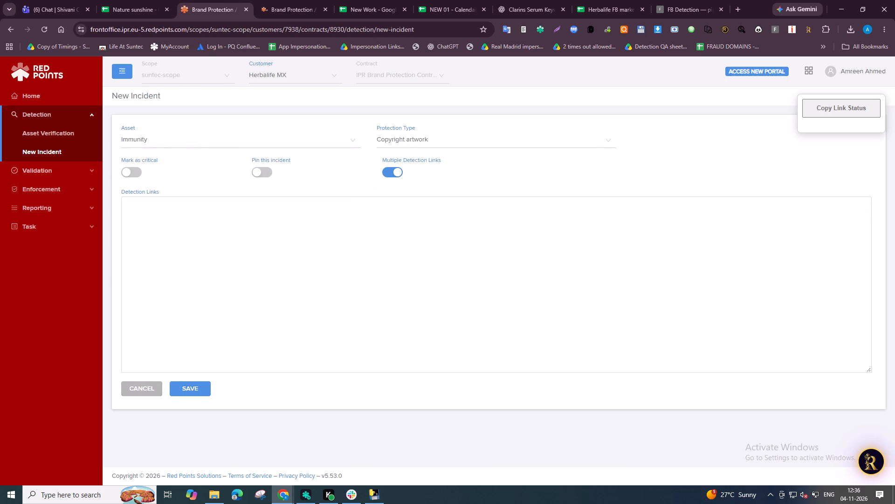
{"action": "left_click", "coordinate": [193, 223]}
{"action": "key", "text": "ctrl+v"}
Copy the Schizandra Plus listing link again and search for it within the official images page and the new incident form.
{"action": "left_click", "coordinate": [308, 0]}
{"action": "key", "text": "alt+Tab"}
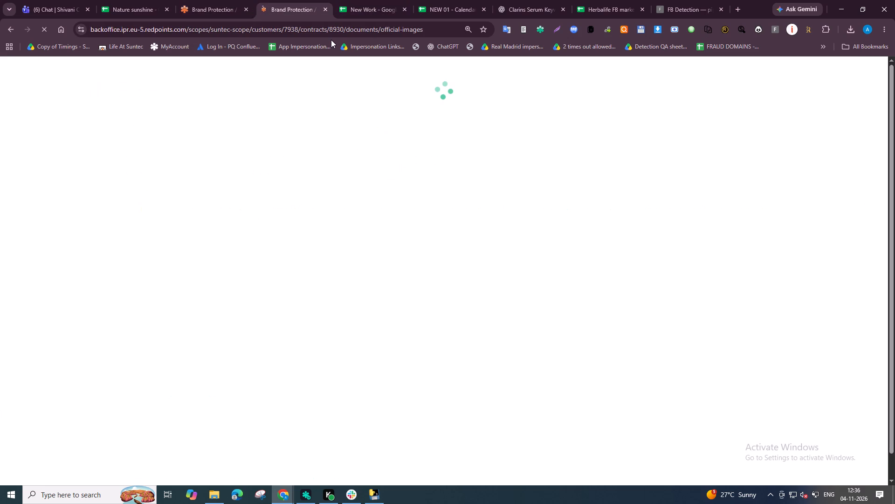
{"action": "key", "text": "ctrl+a"}
{"action": "key", "text": "ctrl+c"}
{"action": "key", "text": "alt+Tab"}
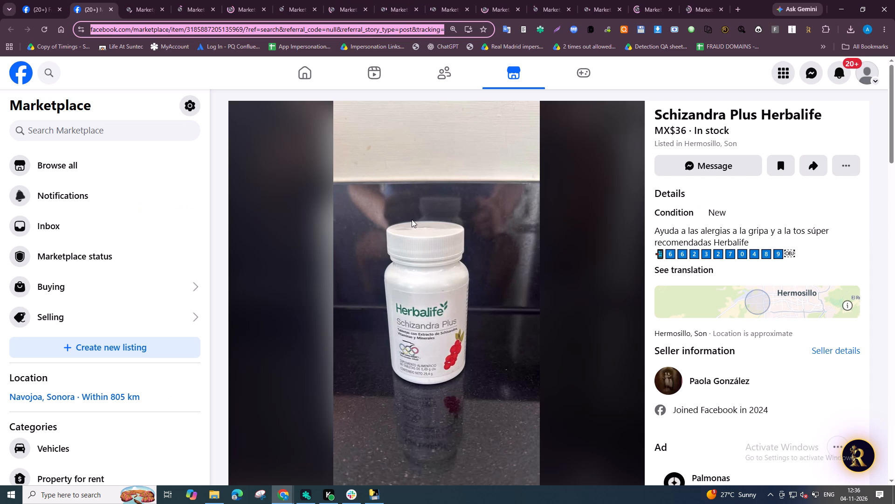
{"action": "key", "text": "ctrl+f"}
{"action": "key", "text": "ctrl+v"}
{"action": "left_click", "coordinate": [236, 0]}
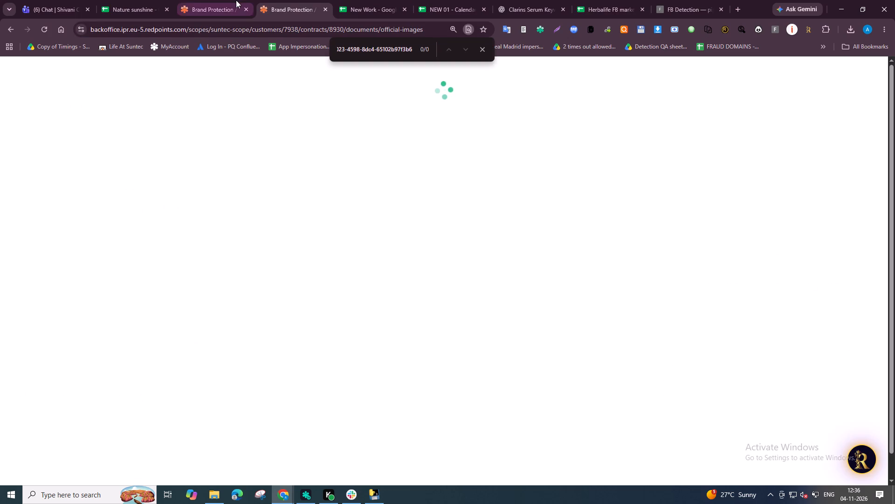
{"action": "key", "text": "ctrl+f"}
{"action": "key", "text": "ctrl+v"}
{"action": "left_click", "coordinate": [286, 0]}
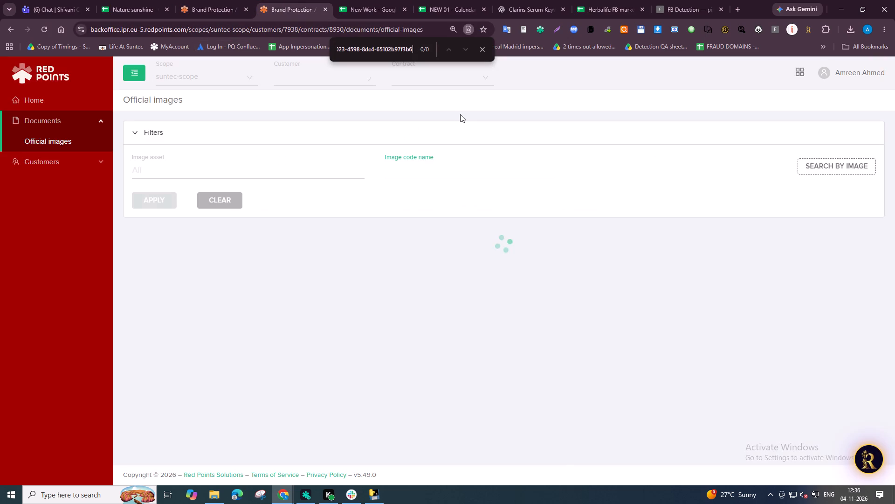
Filter the Herbalife MX official images by the asset Immunity and close the page search.
{"action": "left_click", "coordinate": [169, 173]}
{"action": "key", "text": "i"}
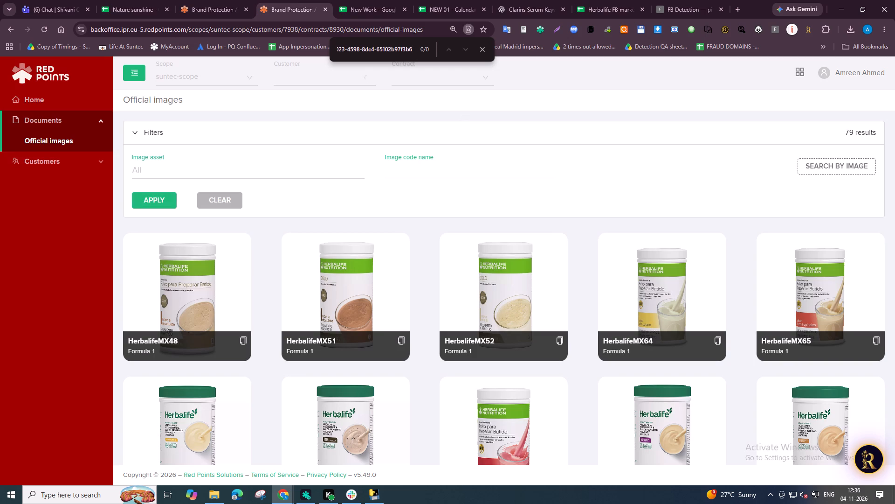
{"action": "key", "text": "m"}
{"action": "left_click", "coordinate": [170, 175]}
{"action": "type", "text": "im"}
{"action": "left_click", "coordinate": [170, 191]}
{"action": "left_click", "coordinate": [412, 191]}
{"action": "left_click", "coordinate": [159, 203]}
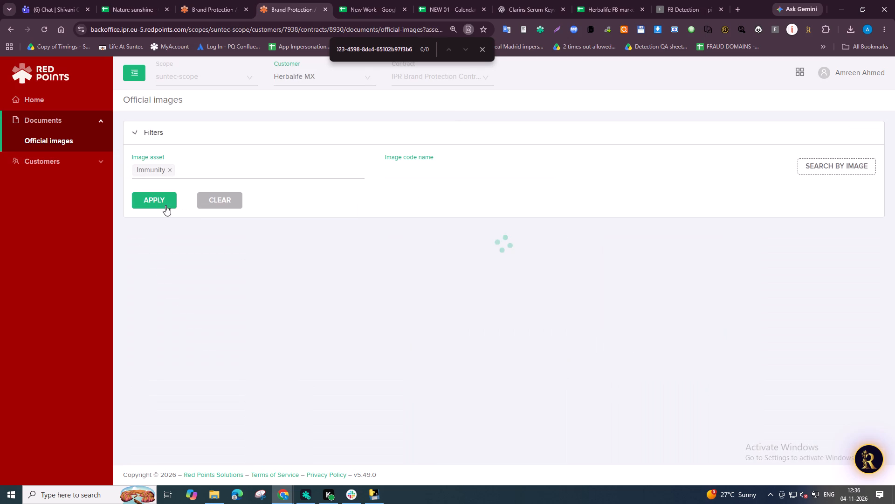
{"action": "left_click", "coordinate": [483, 50]}
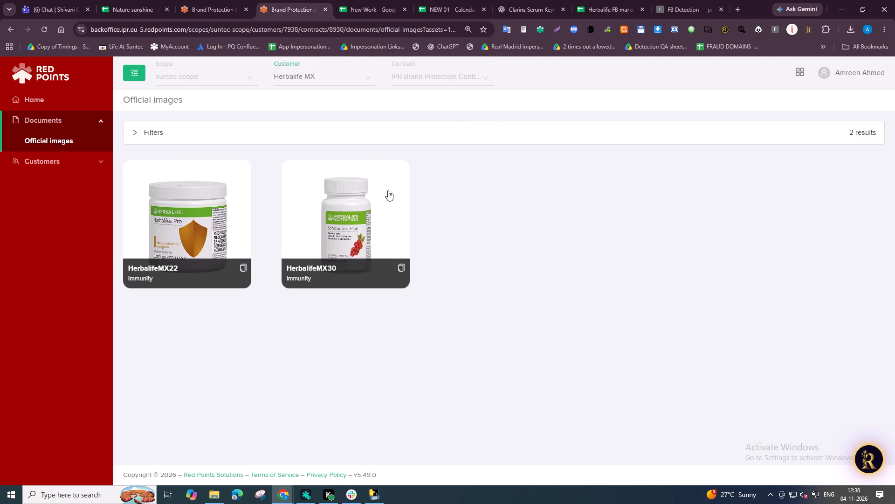
Save the Immunity incident for the Schizandra Plus listing, copy its link status, and close the listing tab.
{"action": "left_click", "coordinate": [235, 0]}
{"action": "left_click", "coordinate": [195, 391]}
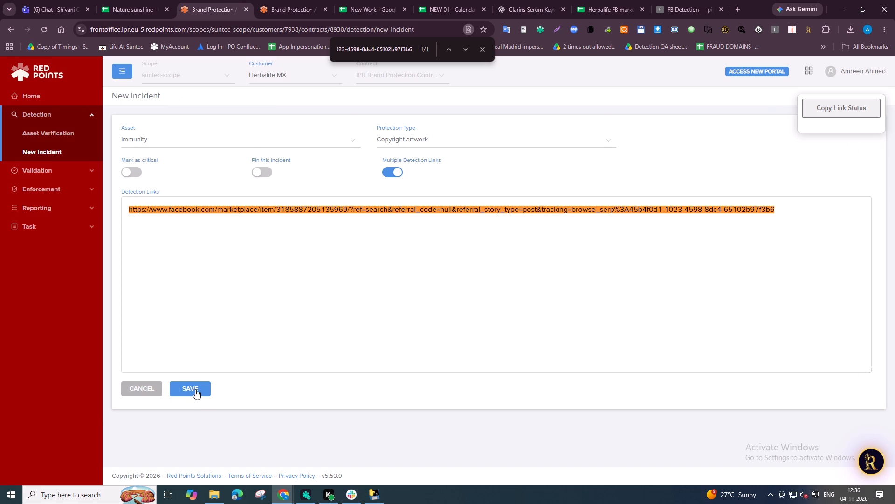
{"action": "left_click", "coordinate": [840, 112]}
{"action": "key", "text": "alt+Tab"}
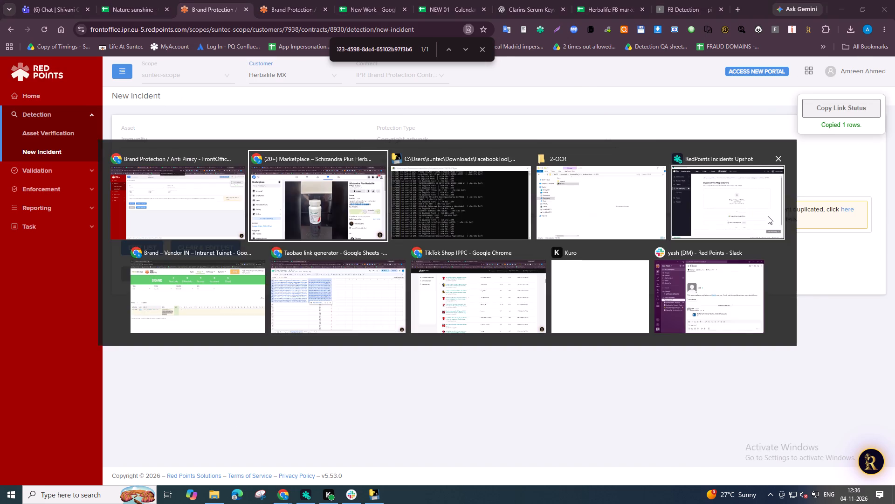
{"action": "key", "text": "ctrl+w"}
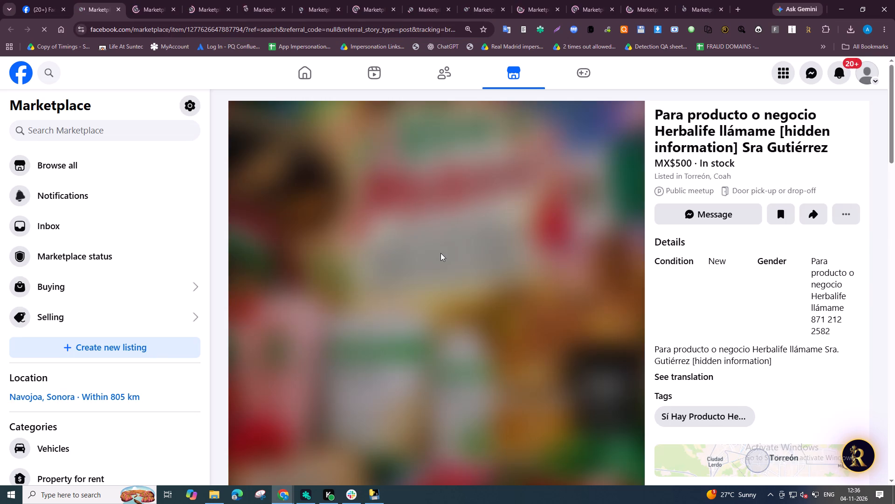
Copy the link of the Herbalife listing in Torreón with the Viva México poster.
{"action": "scroll", "coordinate": [437, 287], "scroll_direction": "down", "scroll_amount": 3}
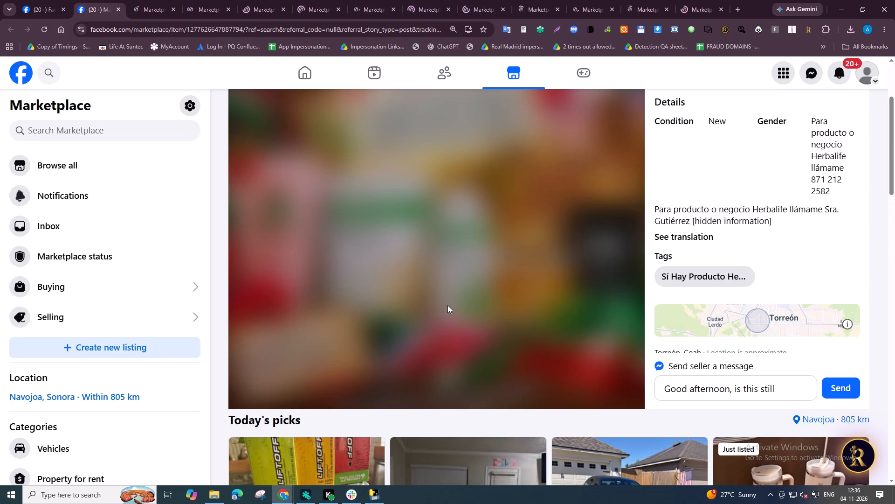
{"action": "scroll", "coordinate": [447, 305], "scroll_direction": "up", "scroll_amount": 3}
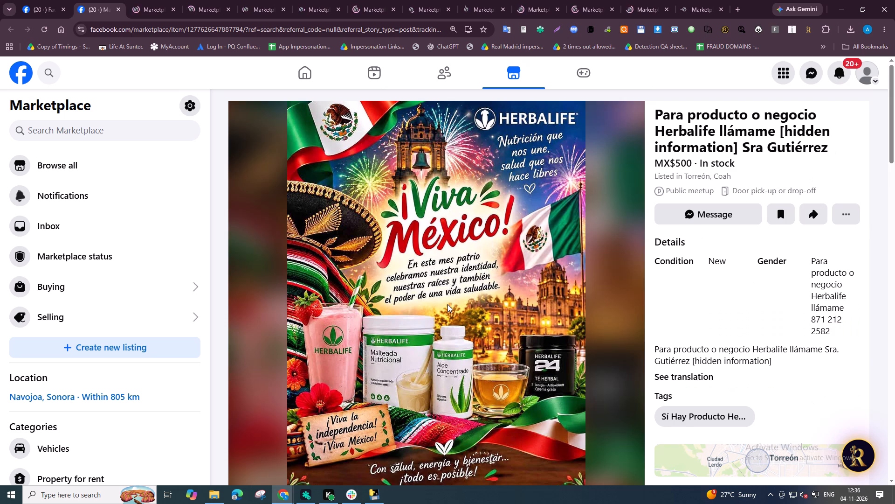
{"action": "left_click", "coordinate": [303, 26]}
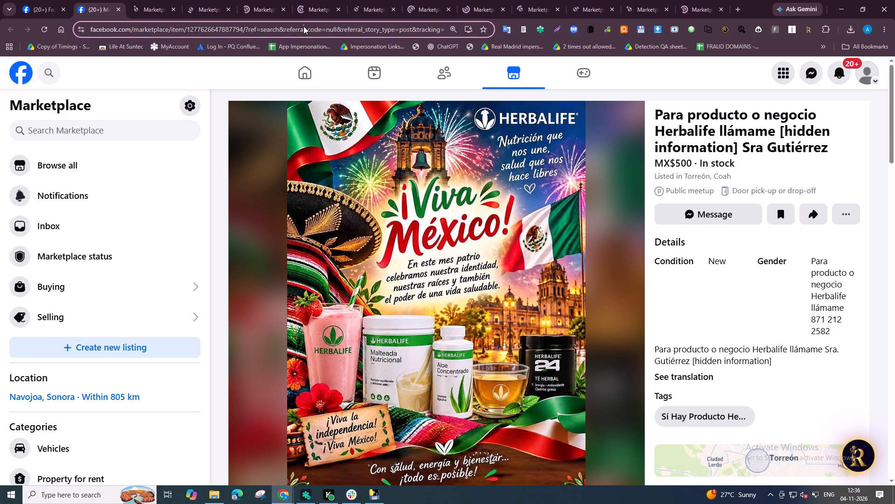
{"action": "key", "text": "ctrl+a"}
{"action": "key", "text": "ctrl+c"}
{"action": "key", "text": "ctrl+c"}
{"action": "key", "text": "ctrl+c"}
{"action": "key", "text": "ctrl+c"}
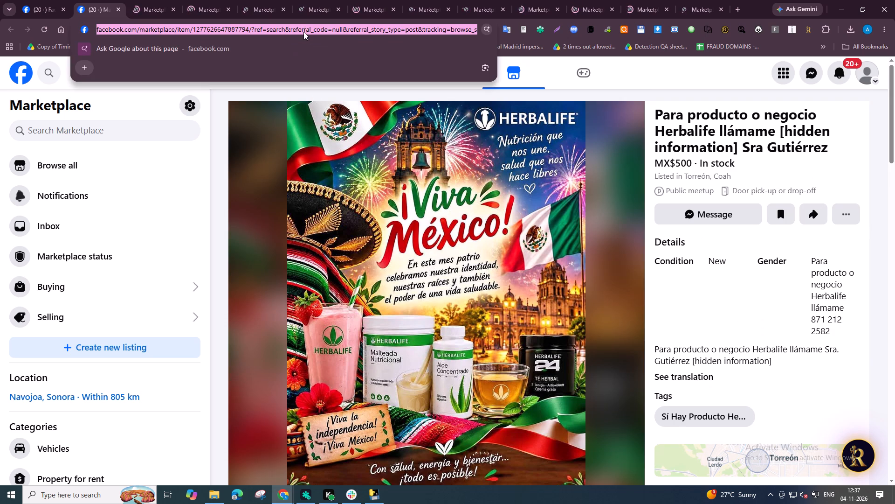
Submit the Torreón Viva México listing link as a new incident under the asset Sports and copy its link status.
{"action": "key", "text": "alt+Tab"}
{"action": "left_click", "coordinate": [225, 242]}
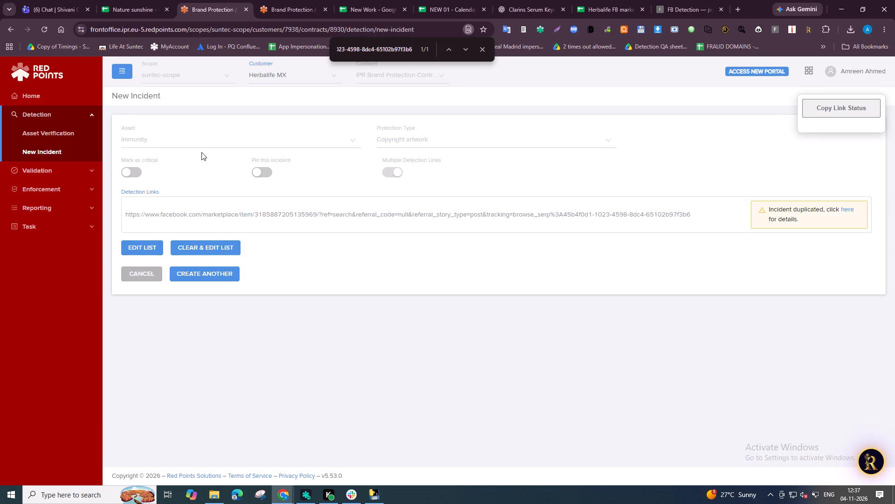
{"action": "left_click", "coordinate": [200, 142]}
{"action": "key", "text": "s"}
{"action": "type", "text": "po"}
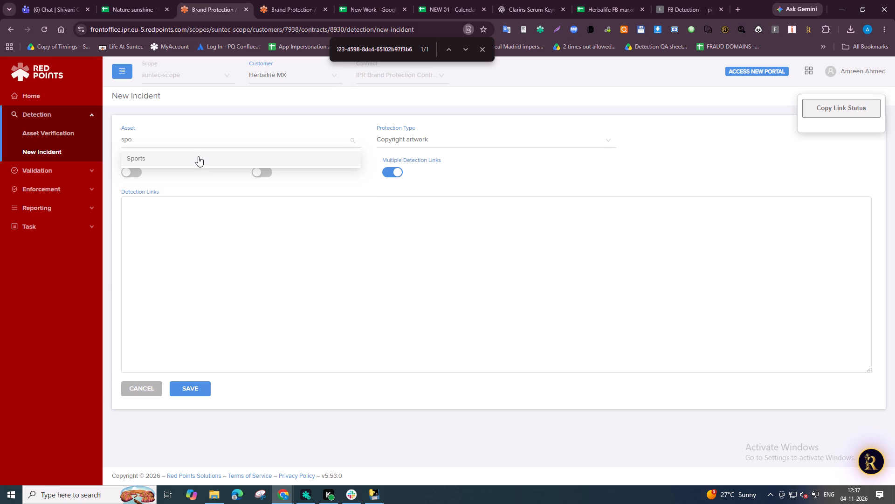
{"action": "left_click", "coordinate": [198, 156]}
{"action": "left_click", "coordinate": [196, 242]}
{"action": "key", "text": "ctrl+v"}
{"action": "left_click", "coordinate": [193, 391]}
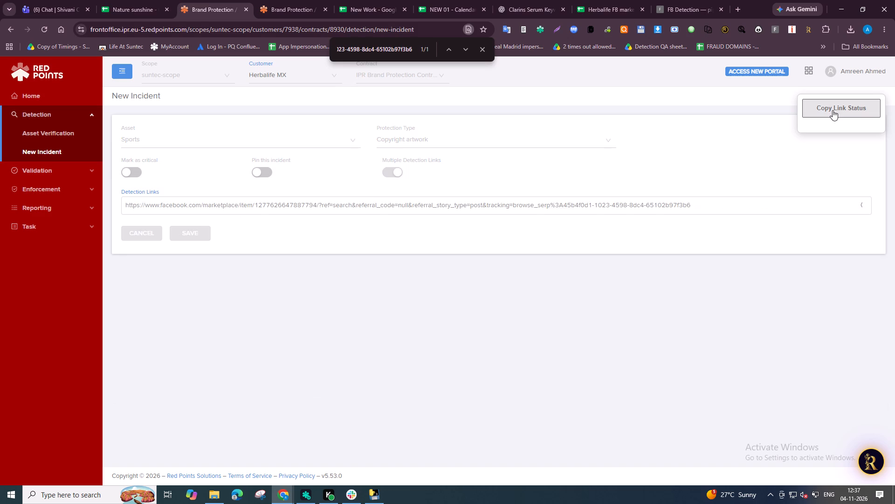
{"action": "left_click", "coordinate": [833, 110]}
Record the copied link status in New Work row 29394 and fill in its customer as Herbalife MX.
{"action": "left_click", "coordinate": [354, 0]}
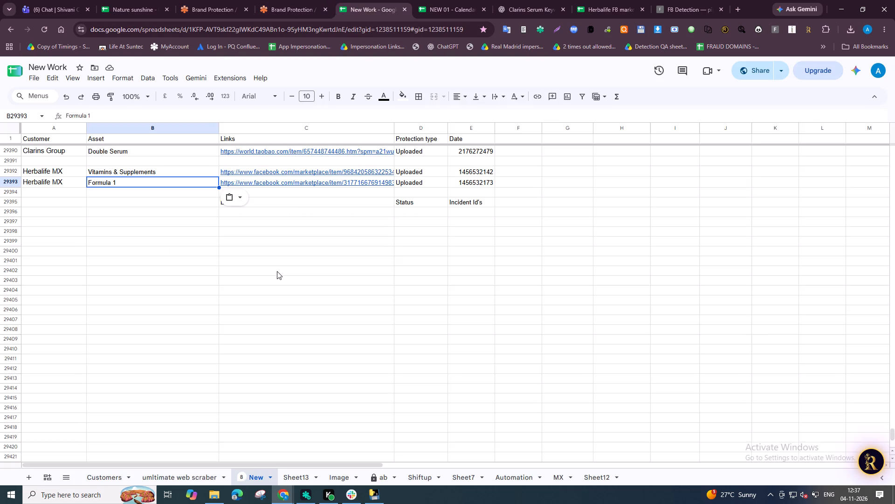
{"action": "left_click", "coordinate": [296, 207]}
{"action": "key", "text": "ctrl+v"}
{"action": "key", "text": "Down"}
{"action": "key", "text": "ctrl+shift+Right"}
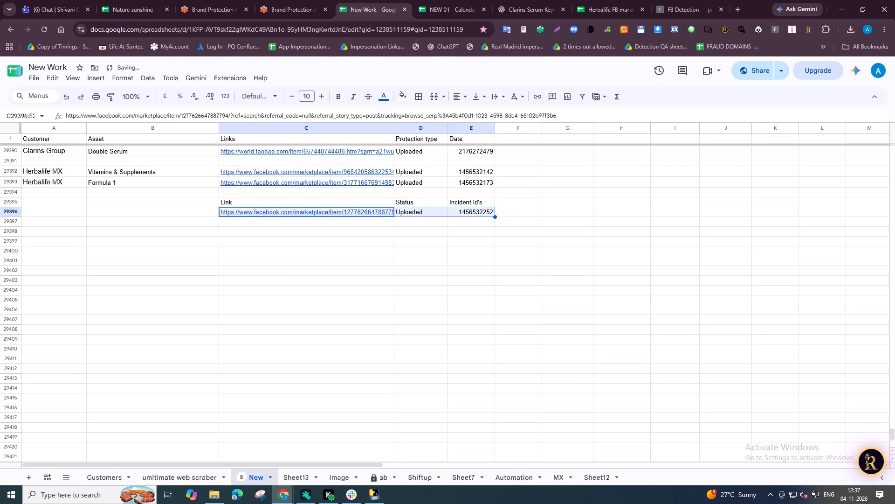
{"action": "key", "text": "ctrl+x"}
{"action": "key", "text": "Up"}
{"action": "key", "text": "Up"}
{"action": "key", "text": "ctrl+v"}
{"action": "key", "text": "Left"}
{"action": "key", "text": "Left"}
{"action": "key", "text": "ctrl+d"}
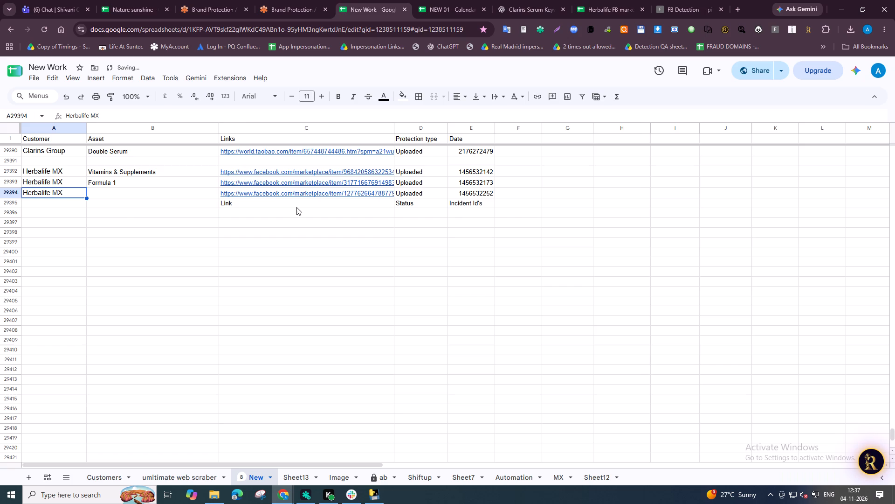
Copy the asset Sports from the incident form into row 29394 of New Work and close the Viva México listing tab.
{"action": "left_click", "coordinate": [207, 0]}
{"action": "scroll", "coordinate": [188, 131], "scroll_direction": "up", "scroll_amount": 1}
{"action": "left_click", "coordinate": [175, 142], "text": "alt"}
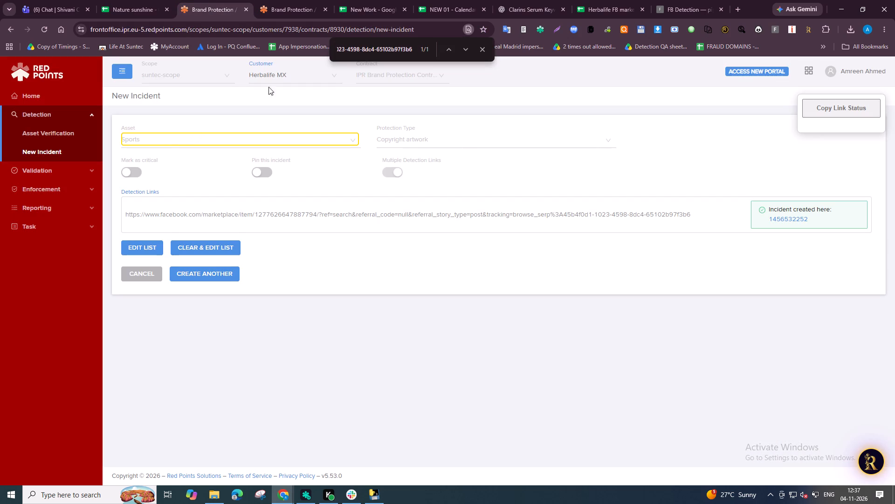
{"action": "left_click", "coordinate": [358, 0]}
{"action": "left_click", "coordinate": [166, 201]}
{"action": "left_click", "coordinate": [167, 190]}
{"action": "key", "text": "ctrl+v"}
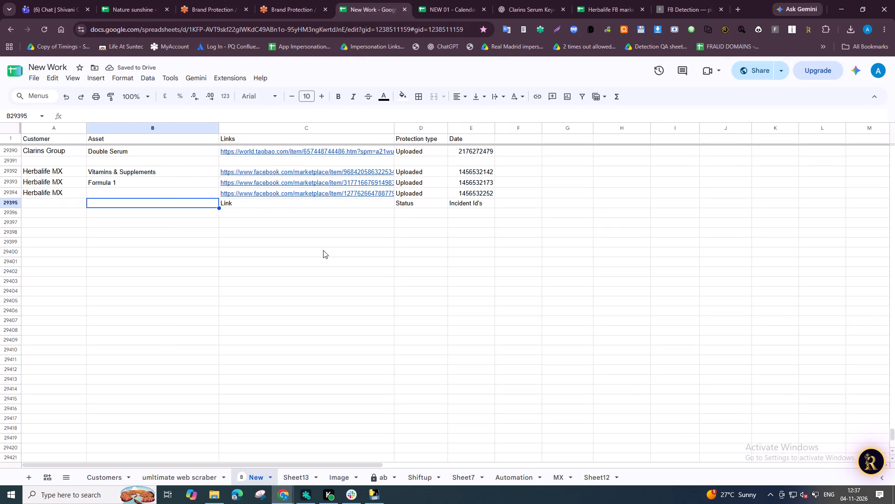
{"action": "left_click", "coordinate": [330, 251]}
{"action": "key", "text": "alt+Tab"}
{"action": "key", "text": "ctrl+w"}
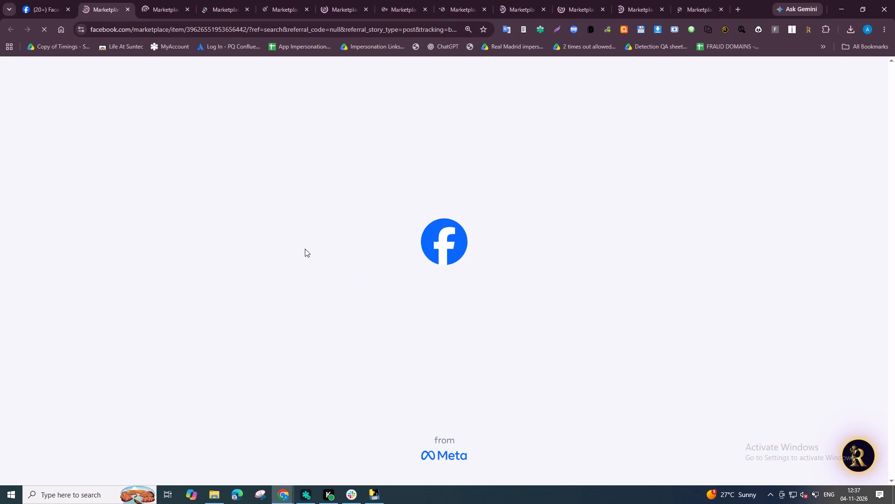
Copy the link of the Torreón Herbalife listing with the autumn Clubes de Nutrición poster.
{"action": "scroll", "coordinate": [313, 276], "scroll_direction": "down", "scroll_amount": 2}
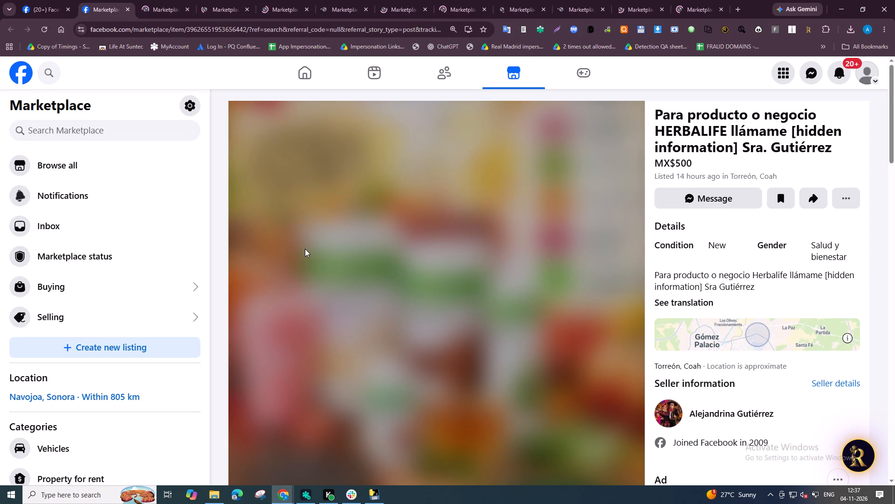
{"action": "scroll", "coordinate": [305, 249], "scroll_direction": "down", "scroll_amount": 1}
{"action": "scroll", "coordinate": [318, 331], "scroll_direction": "up", "scroll_amount": 6}
{"action": "left_click", "coordinate": [189, 21]}
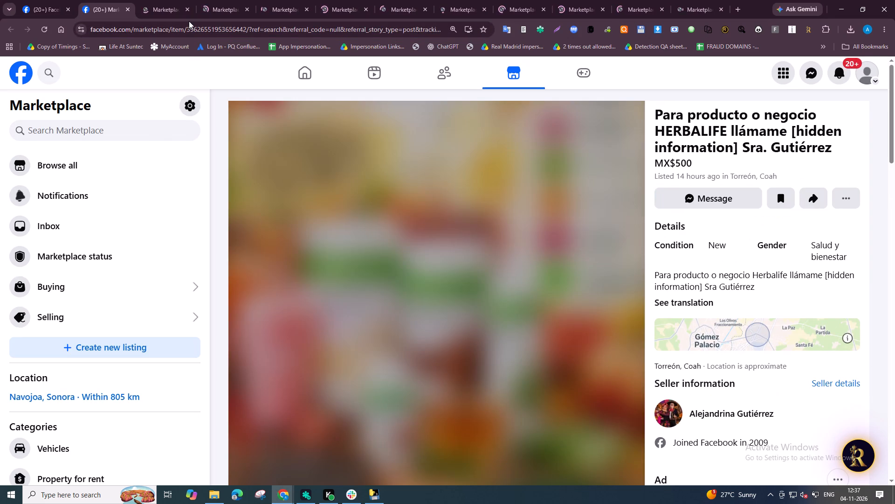
{"action": "left_click", "coordinate": [186, 31]}
{"action": "key", "text": "ctrl+a"}
{"action": "key", "text": "ctrl+c"}
{"action": "key", "text": "ctrl+c"}
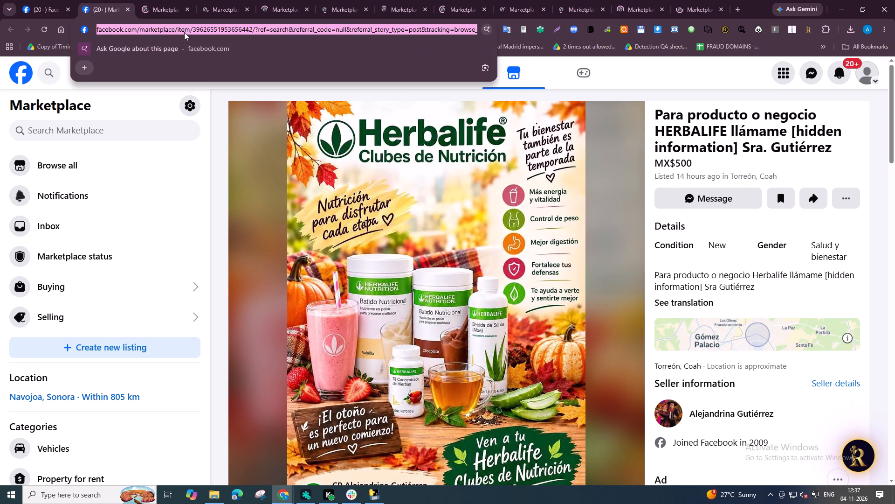